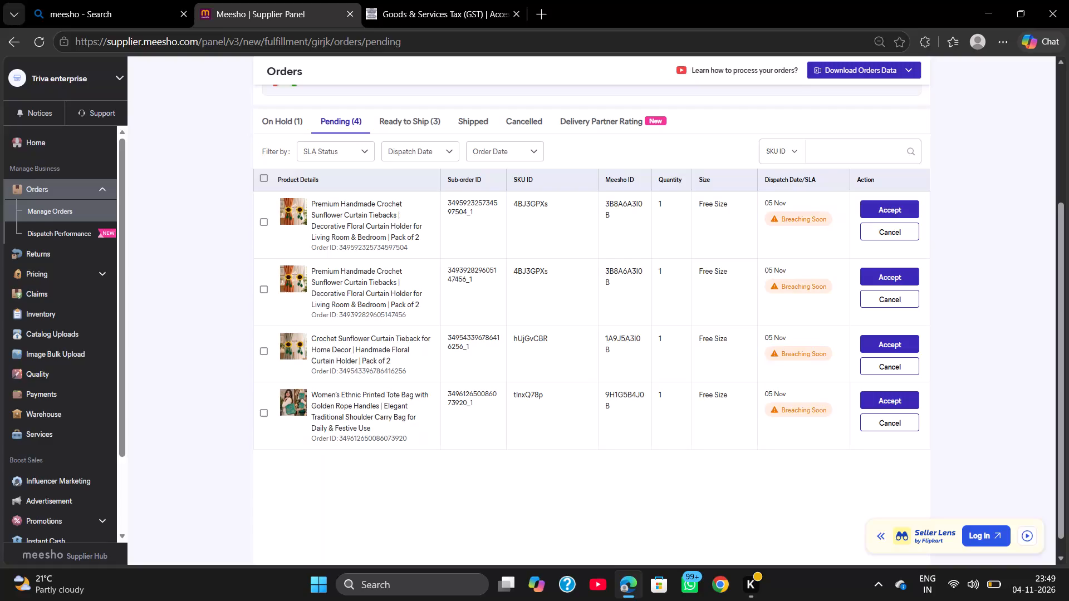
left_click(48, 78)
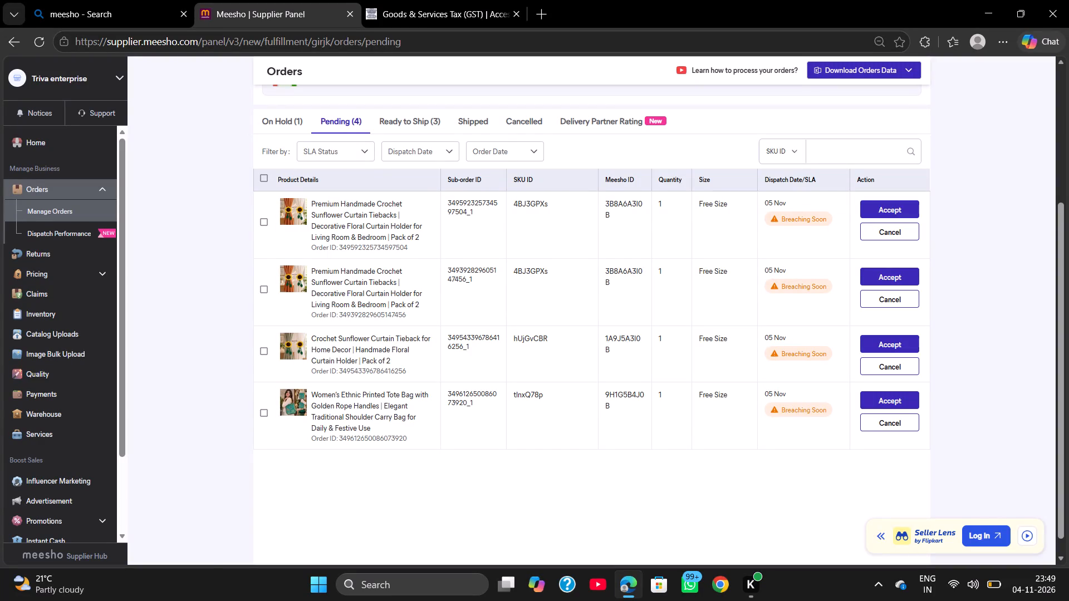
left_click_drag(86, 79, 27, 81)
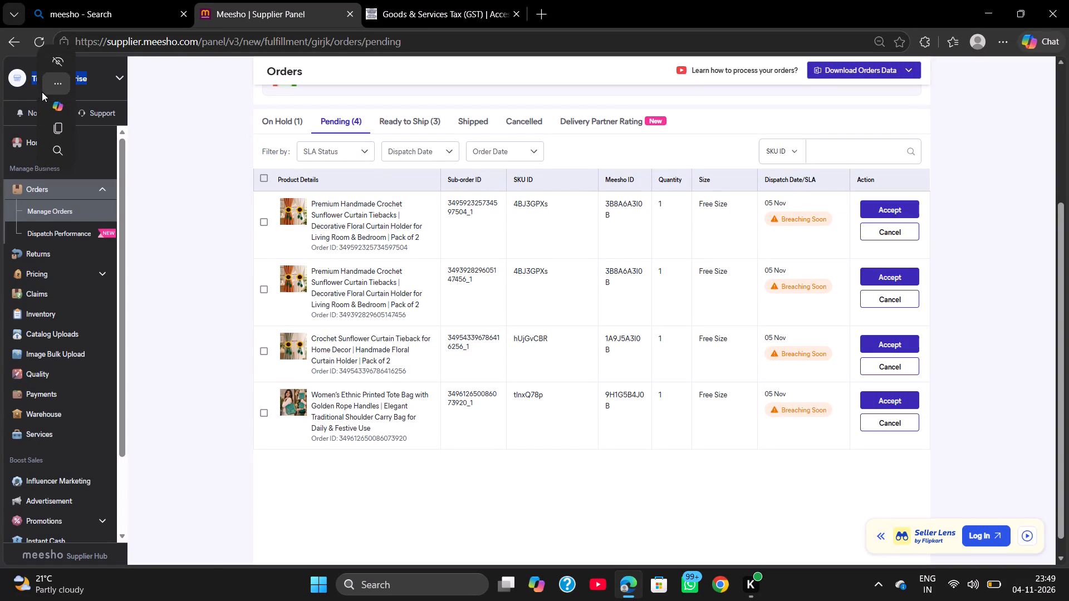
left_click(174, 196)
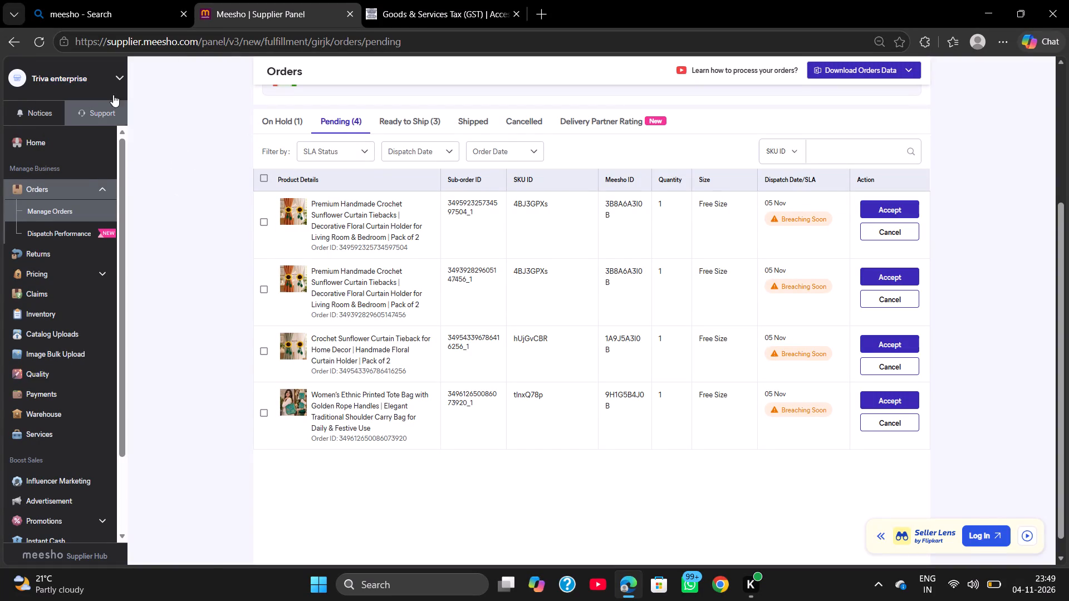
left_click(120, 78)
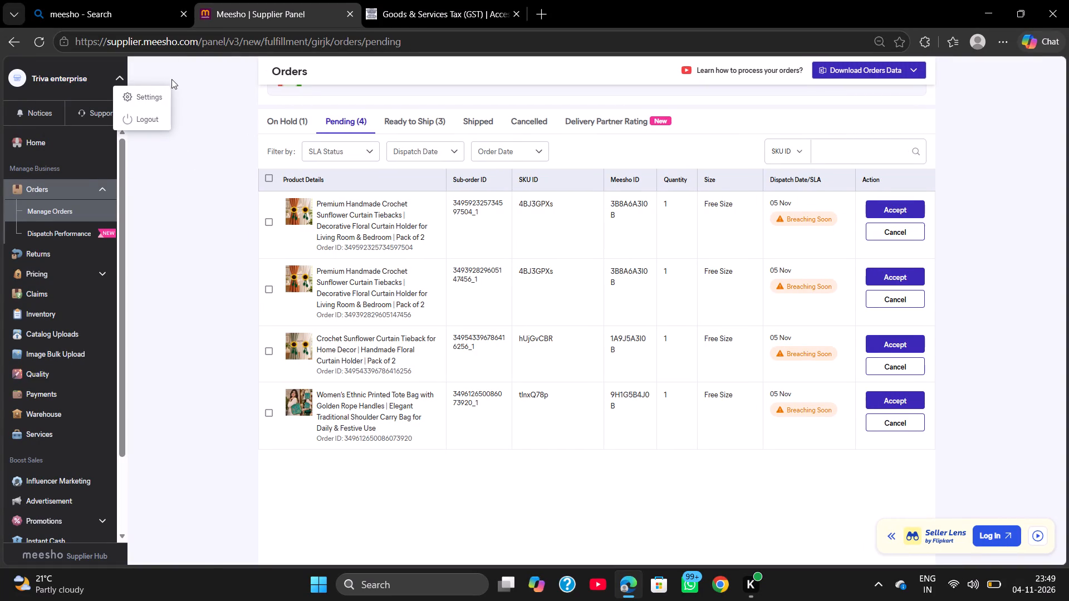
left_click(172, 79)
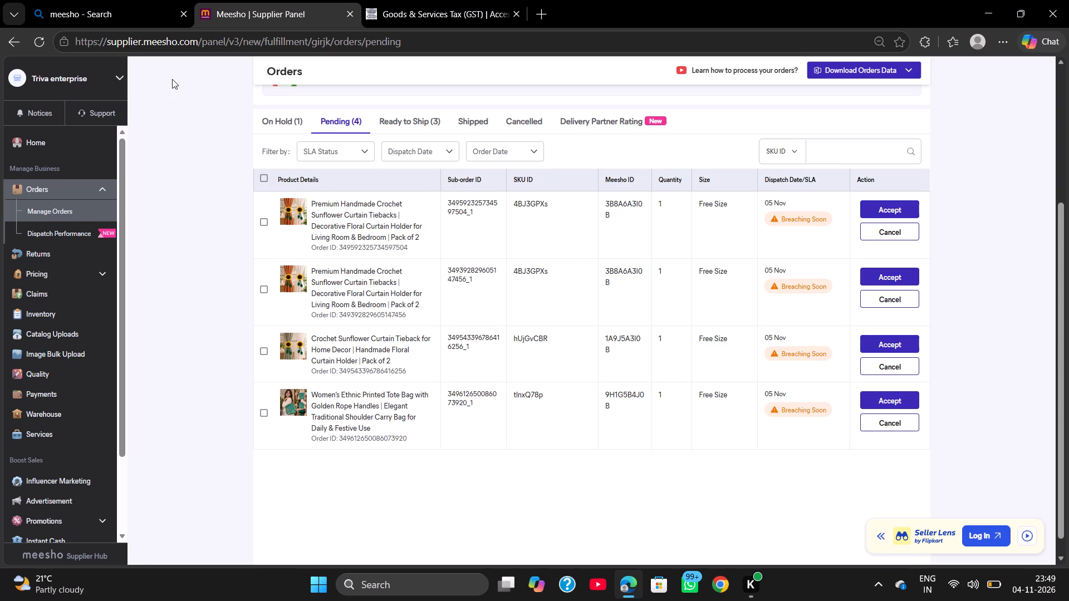
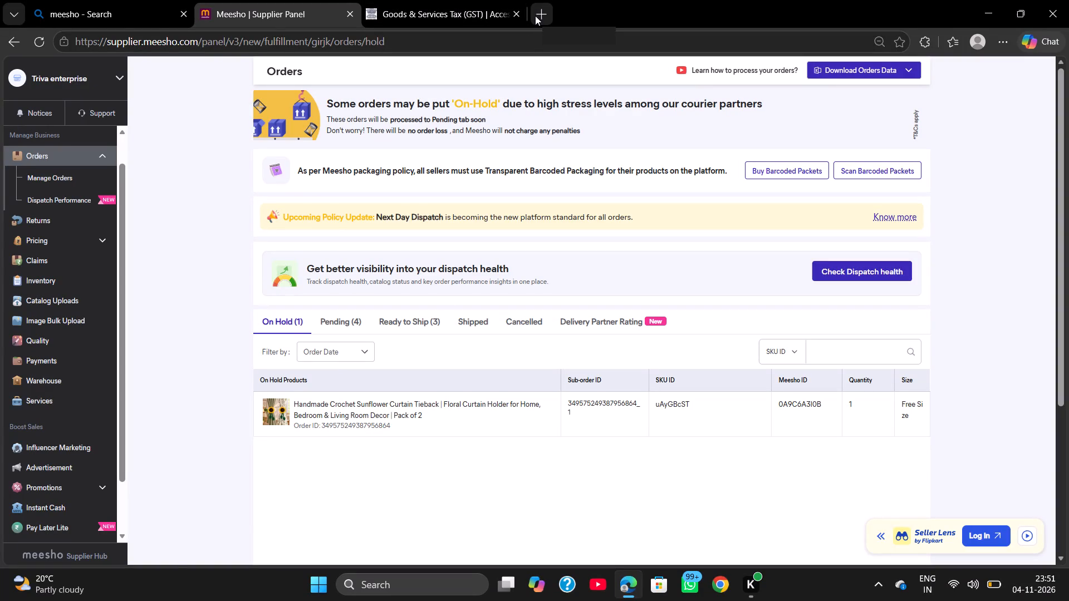
left_click(535, 16)
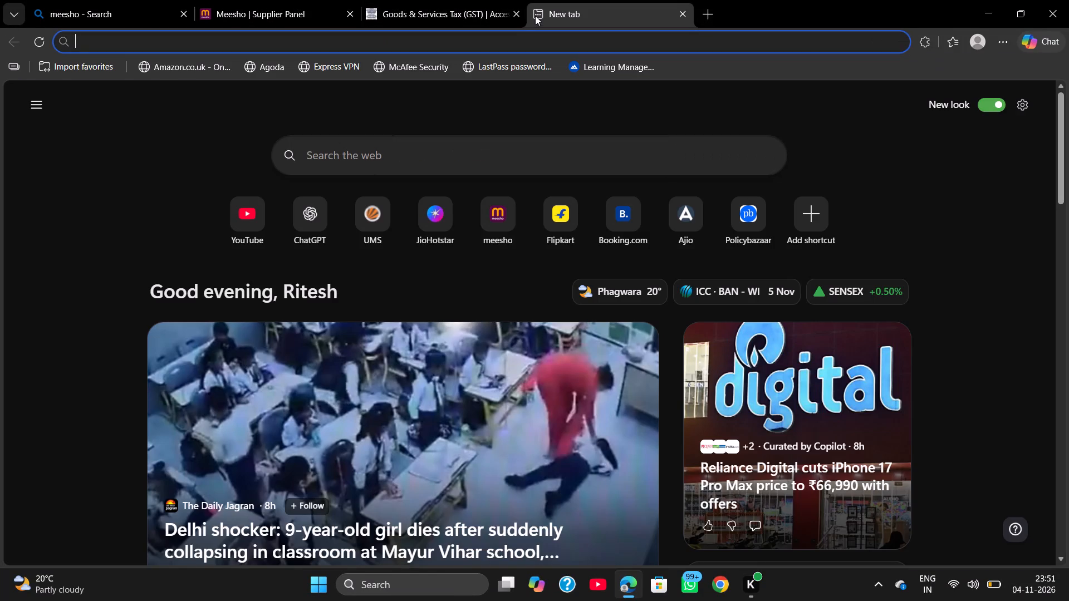
left_click(496, 149)
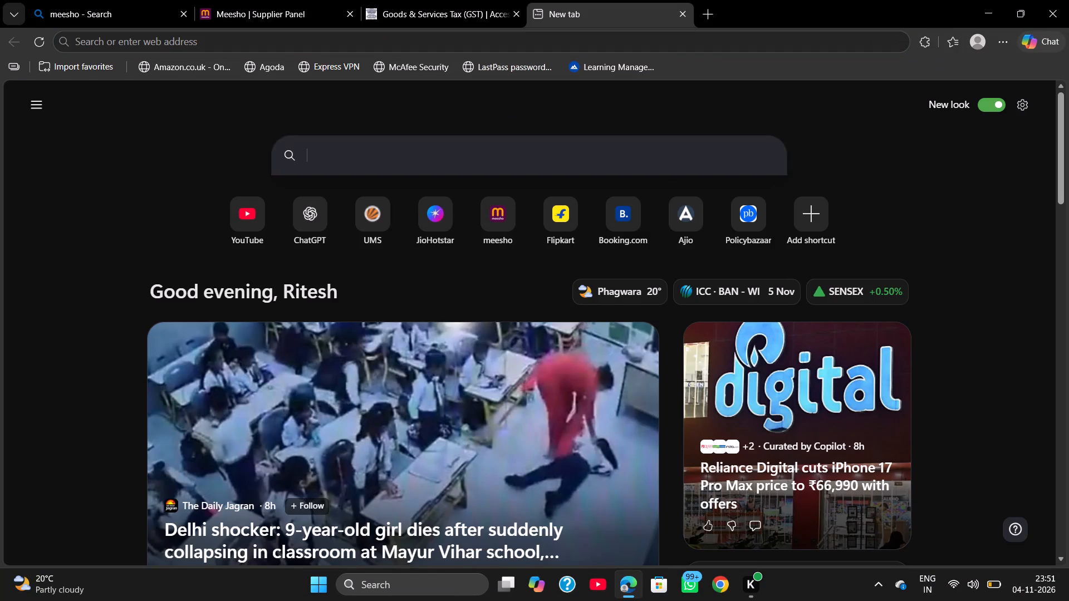
left_click(496, 149)
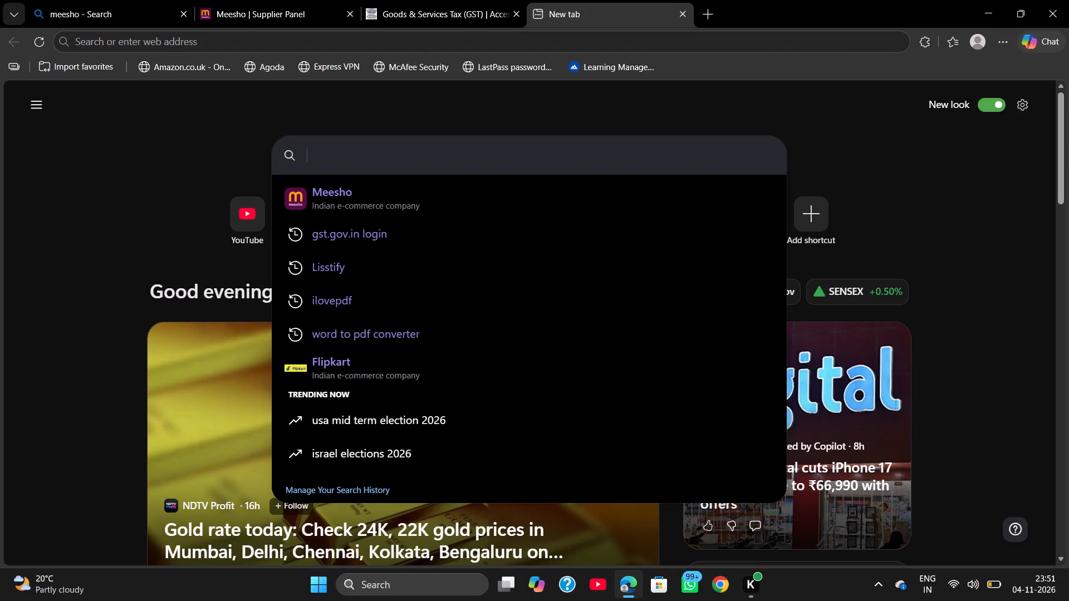
left_click(410, 149)
left_click(356, 123)
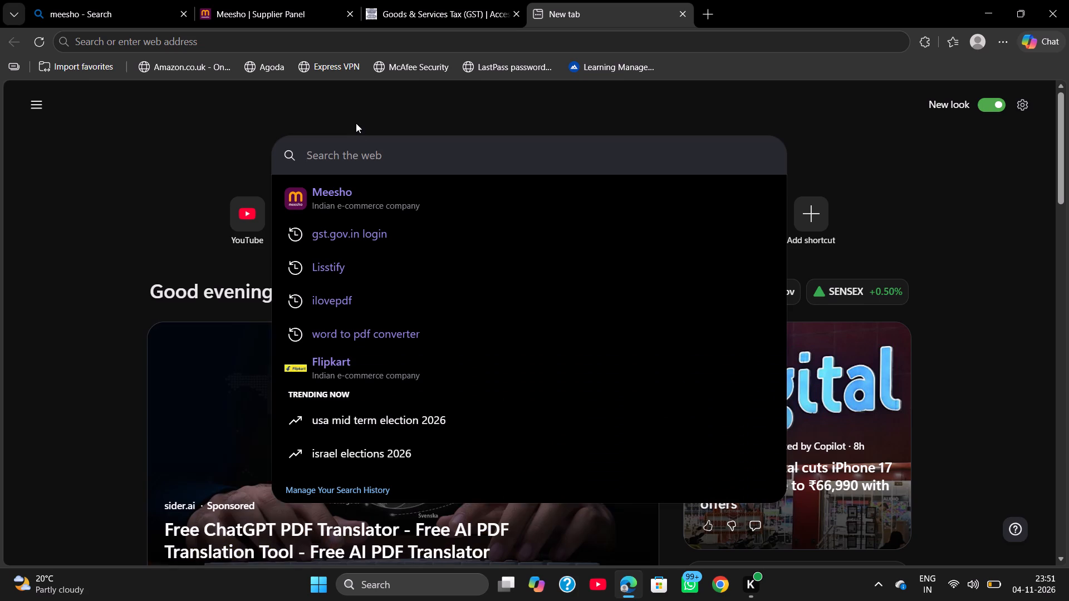
left_click(349, 155)
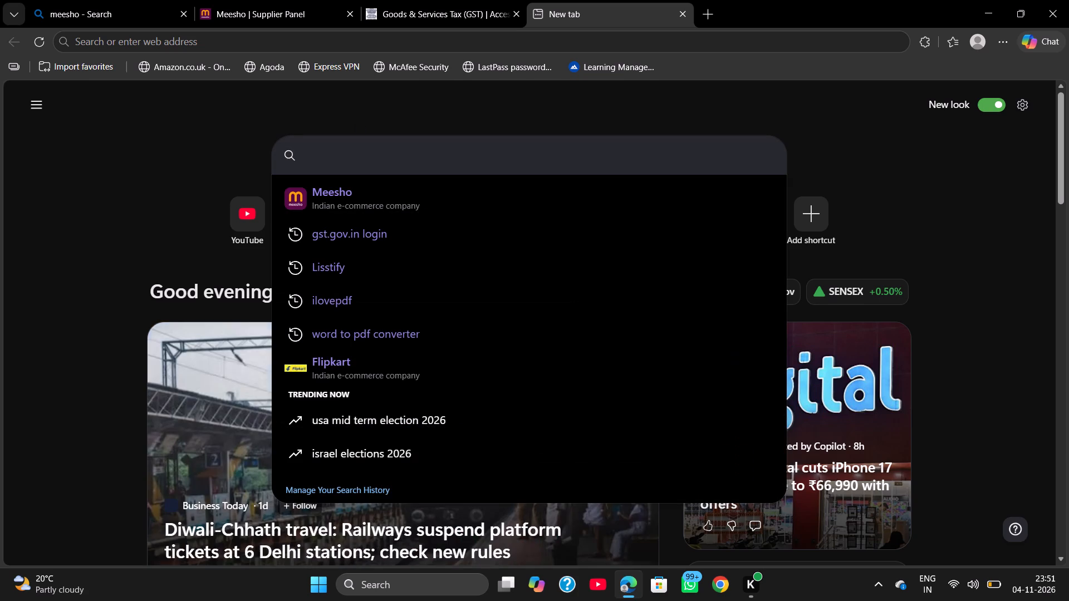
left_click(349, 156)
type("cha")
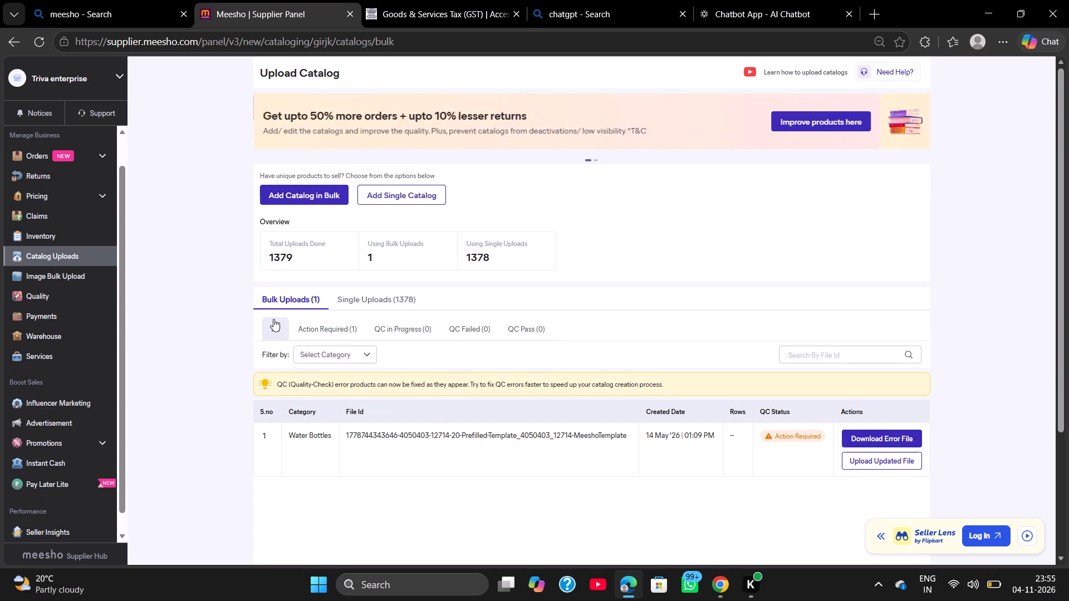
left_click(418, 191)
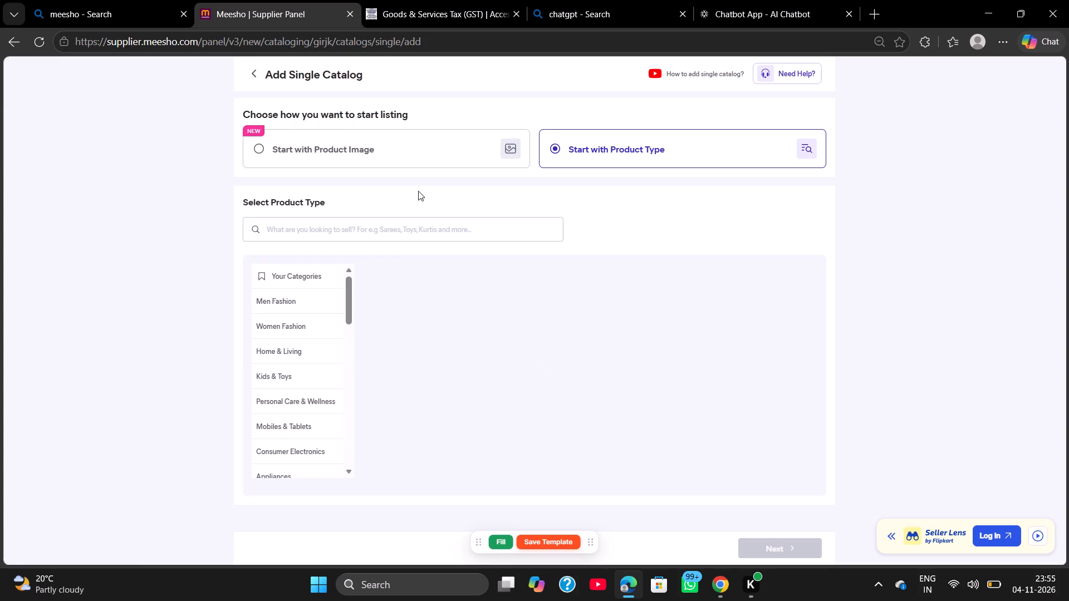
Start the listing with a product image, using the newly downloaded cream tote picture from Downloads.
left_click(328, 156)
left_click(503, 293)
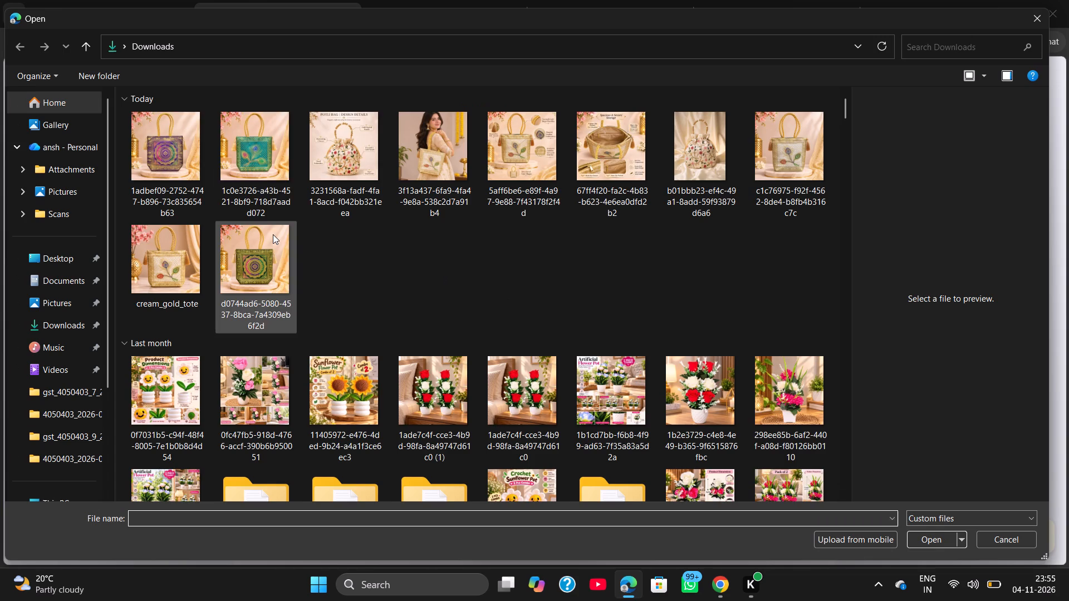
double_click(151, 150)
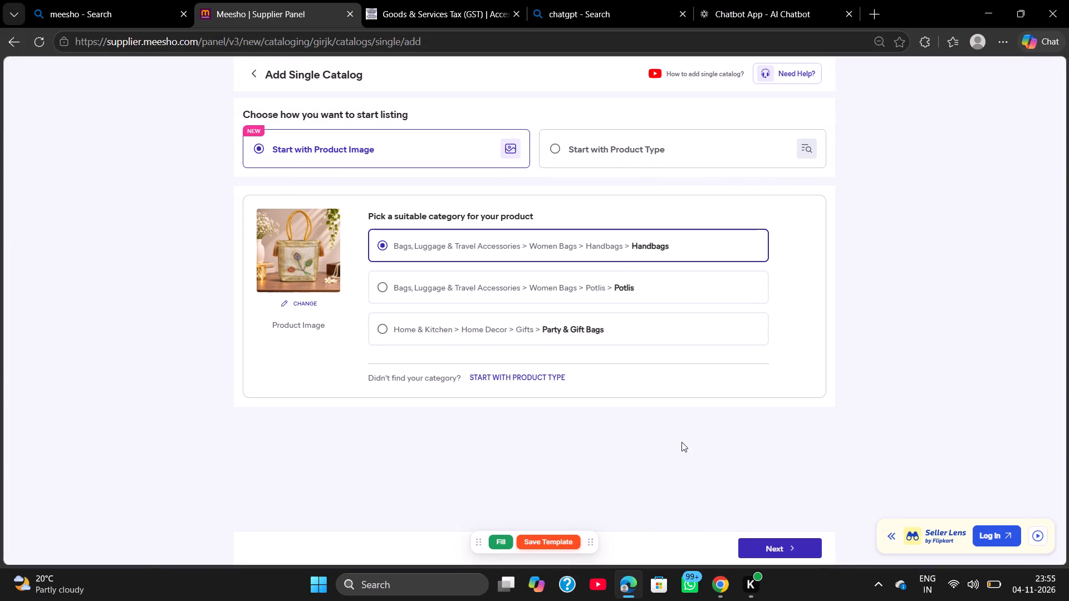
Continue the listing with the Handbags category under Women Bags, and dismiss the energy saver notification.
left_click(802, 548)
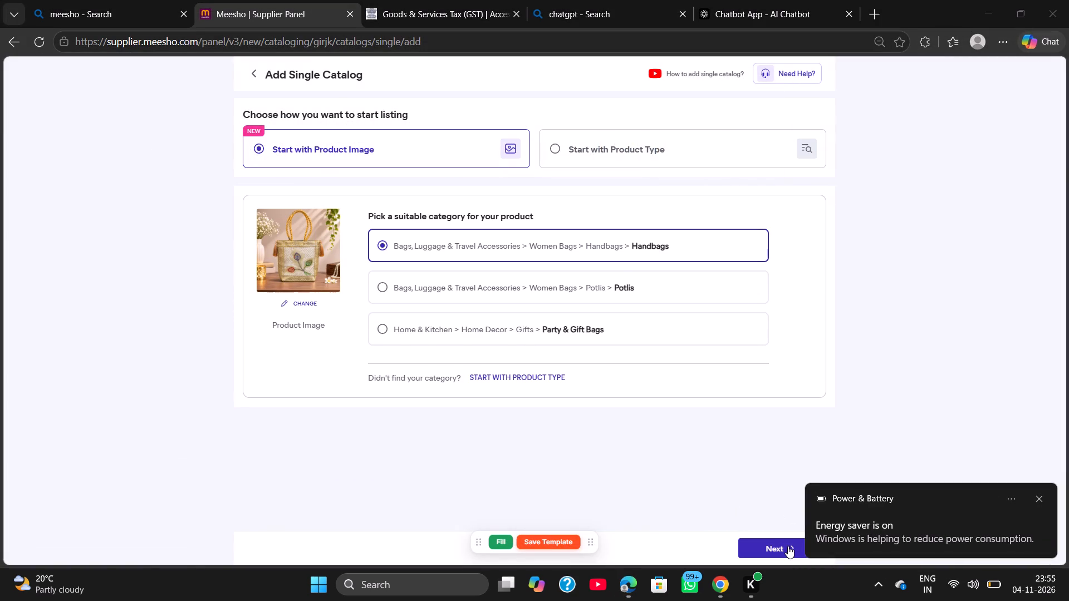
left_click(788, 546)
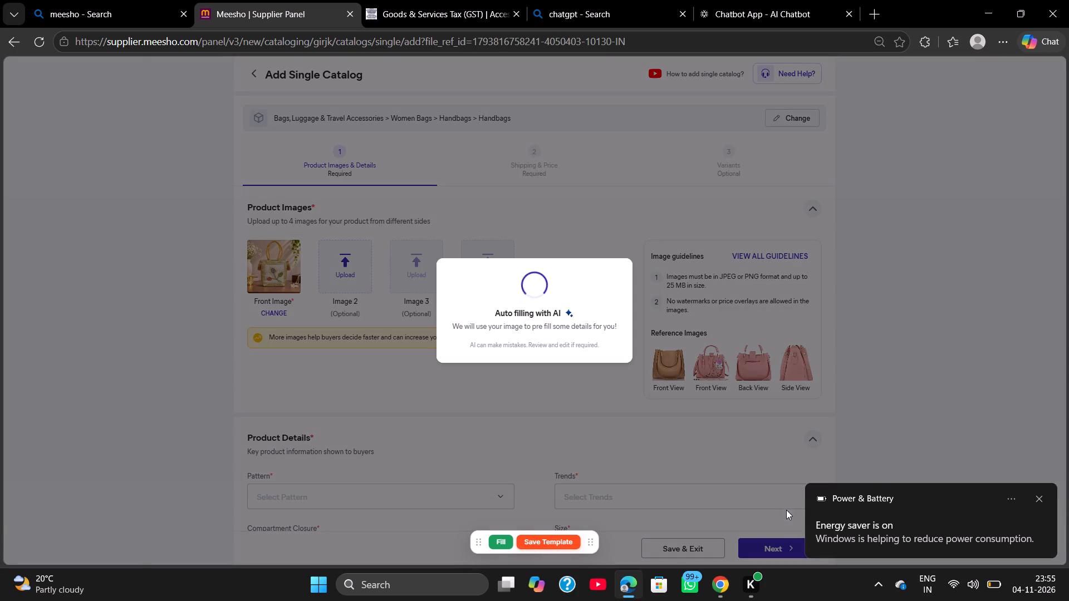
left_click(1040, 497)
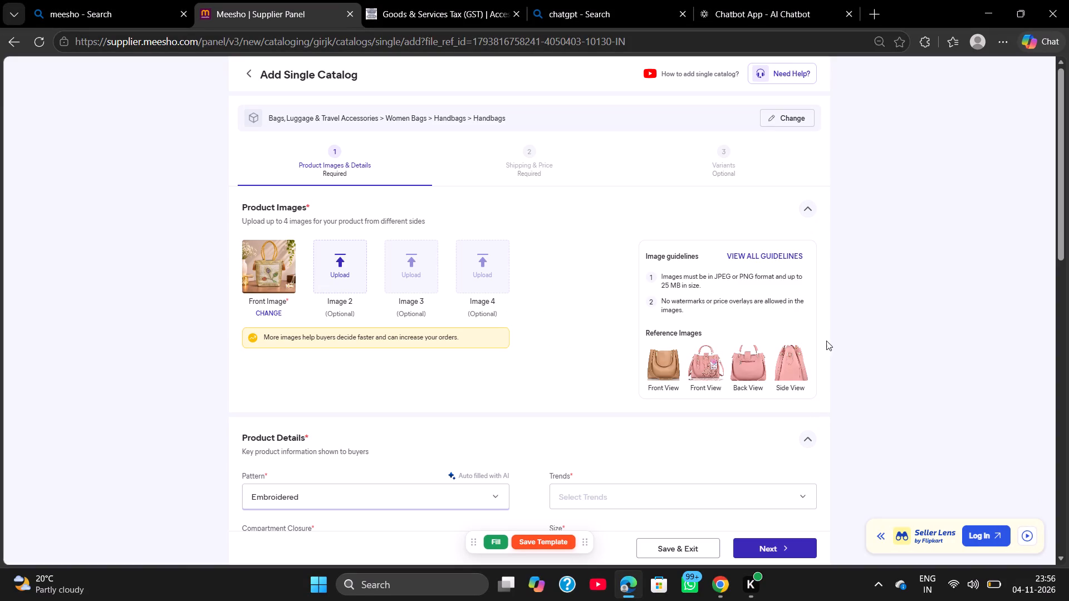
Add the cream tote's open-interior, feature-callout and model pictures from Downloads as product images 2, 3 and 4.
left_click(346, 262)
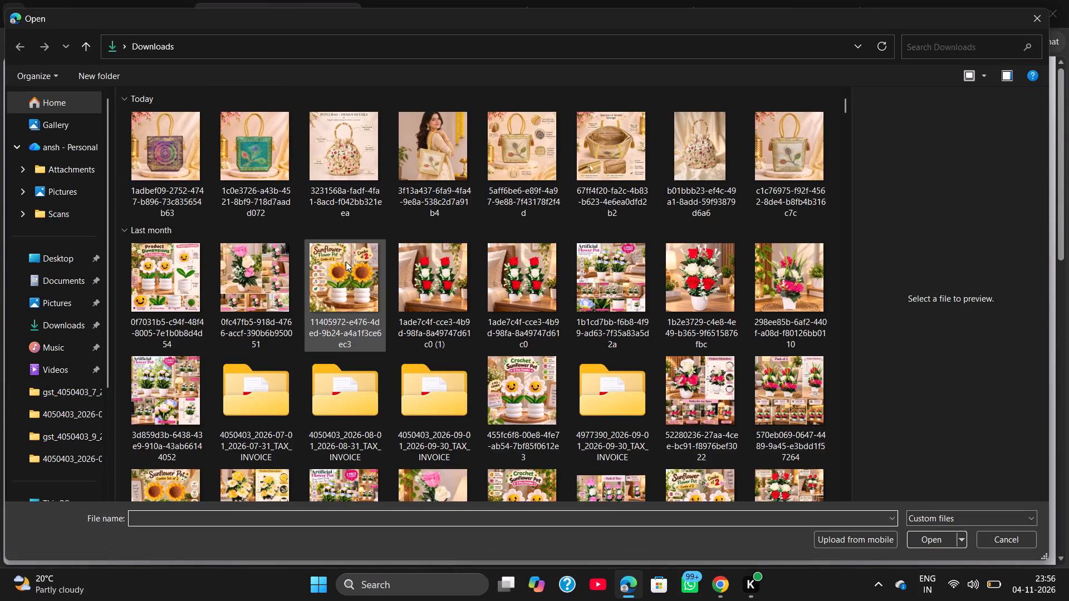
double_click(678, 171)
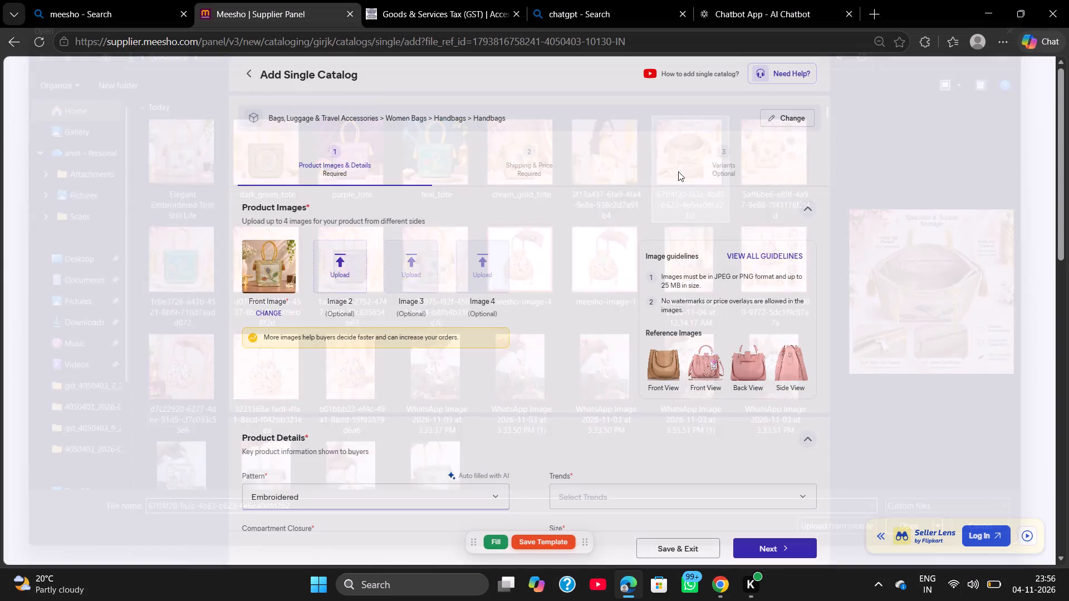
left_click(423, 264)
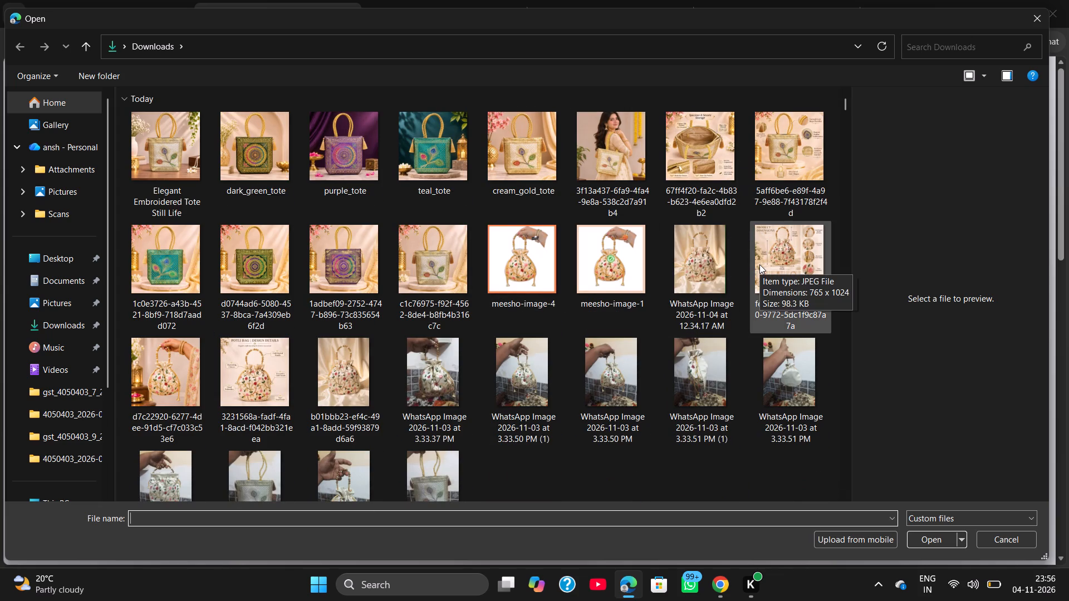
double_click(775, 158)
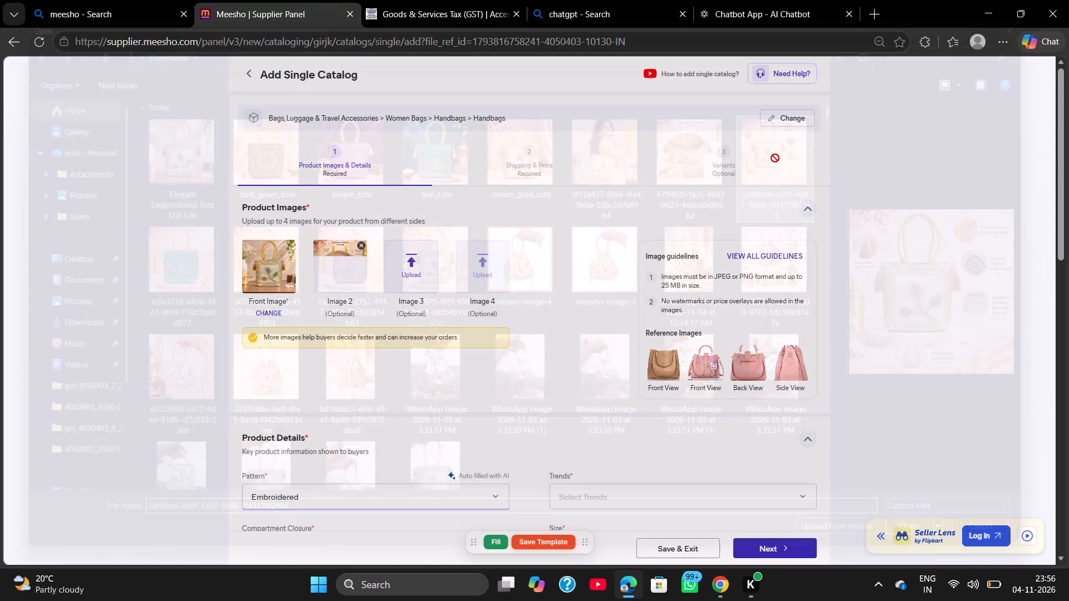
left_click(484, 263)
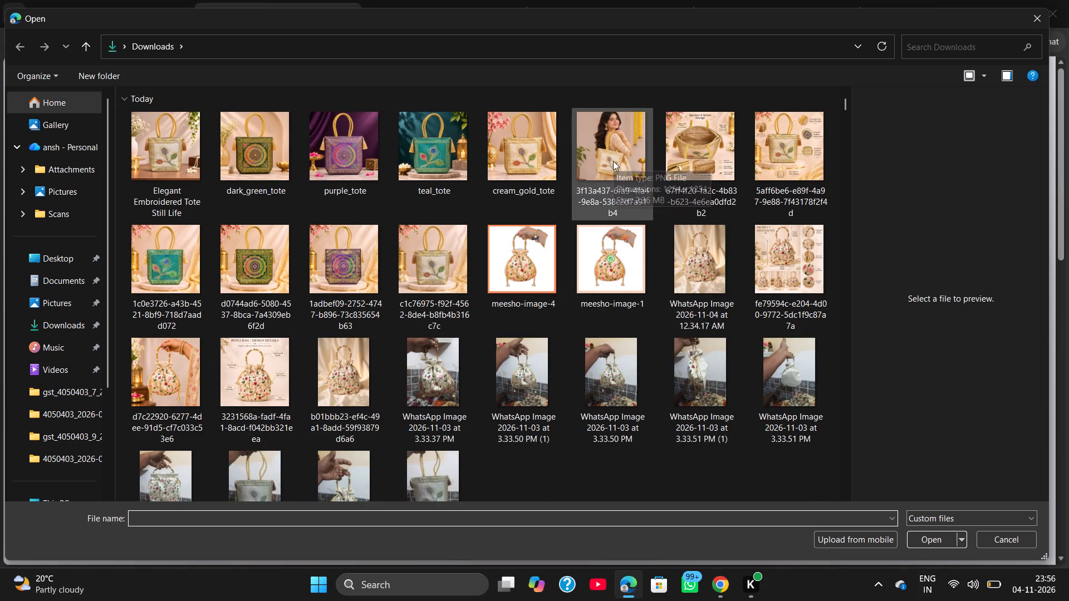
double_click(613, 161)
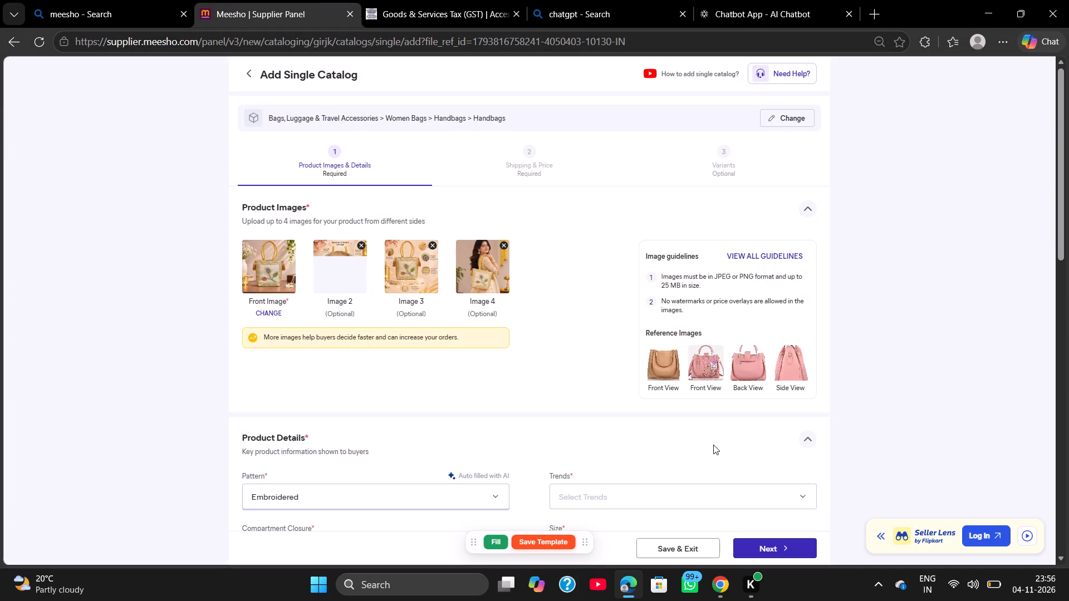
Fill the product details with Tote as the trend, Zip as the compartment closure and Free Size as the size.
left_click(716, 495)
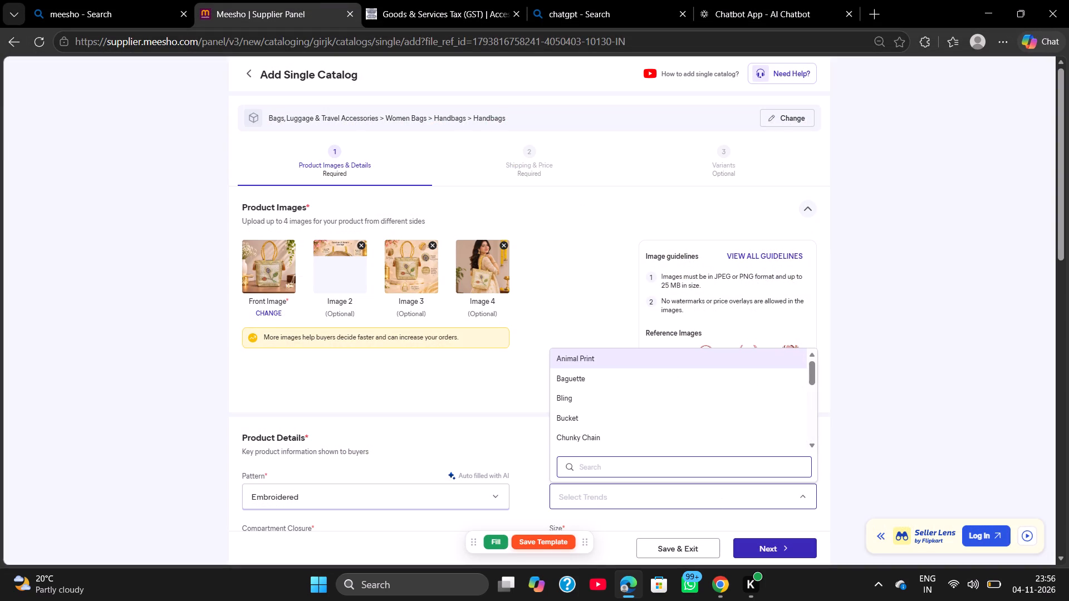
scroll(641, 404, "down", 5)
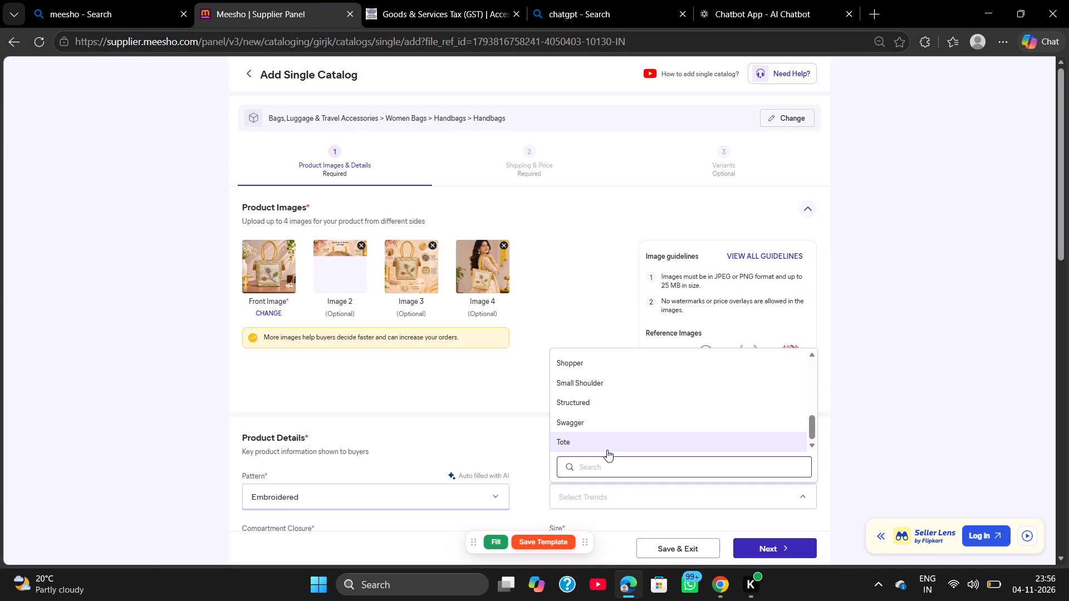
left_click(607, 450)
scroll(435, 435, "down", 2)
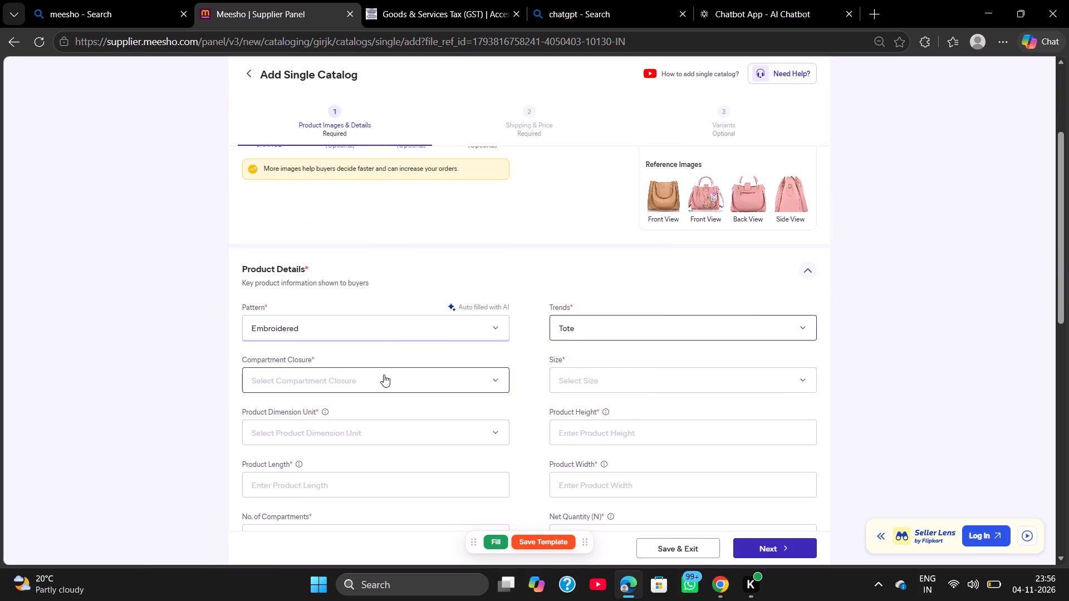
left_click(384, 375)
scroll(311, 468, "down", 1)
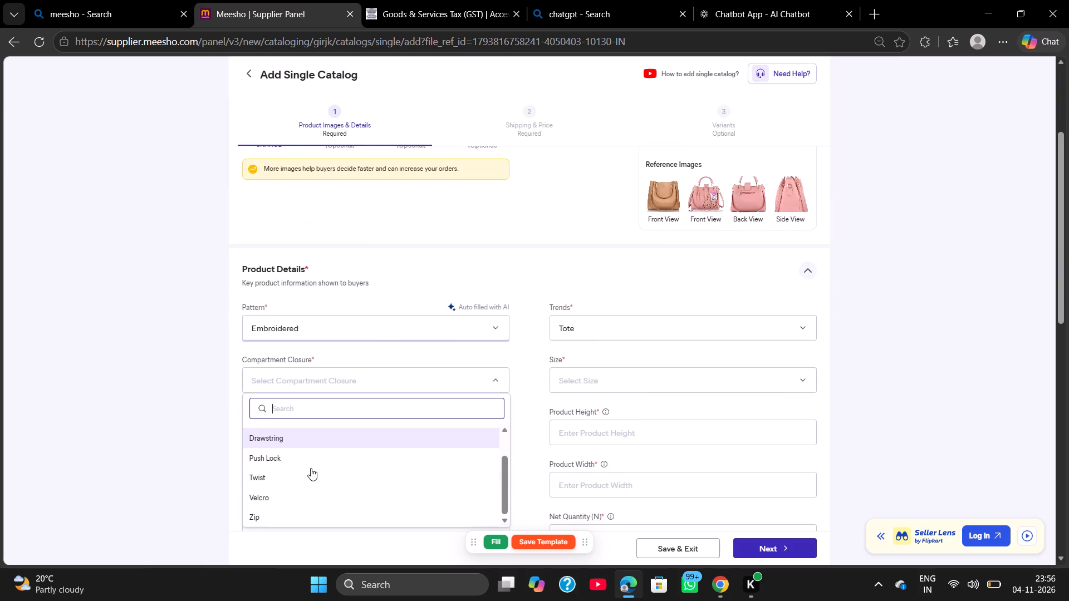
scroll(311, 468, "down", 1)
left_click(300, 514)
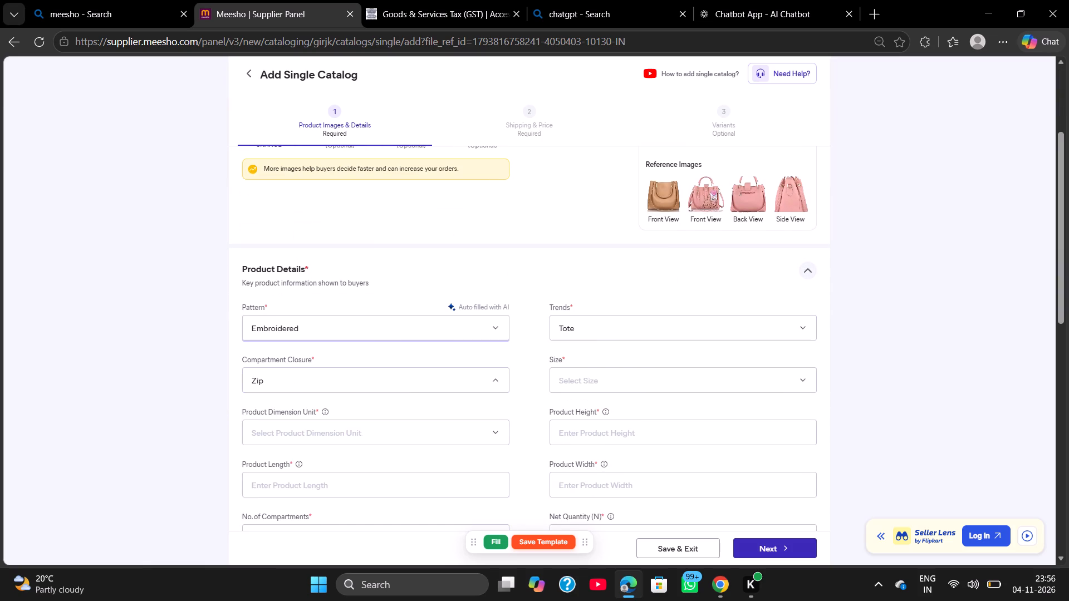
left_click(604, 371)
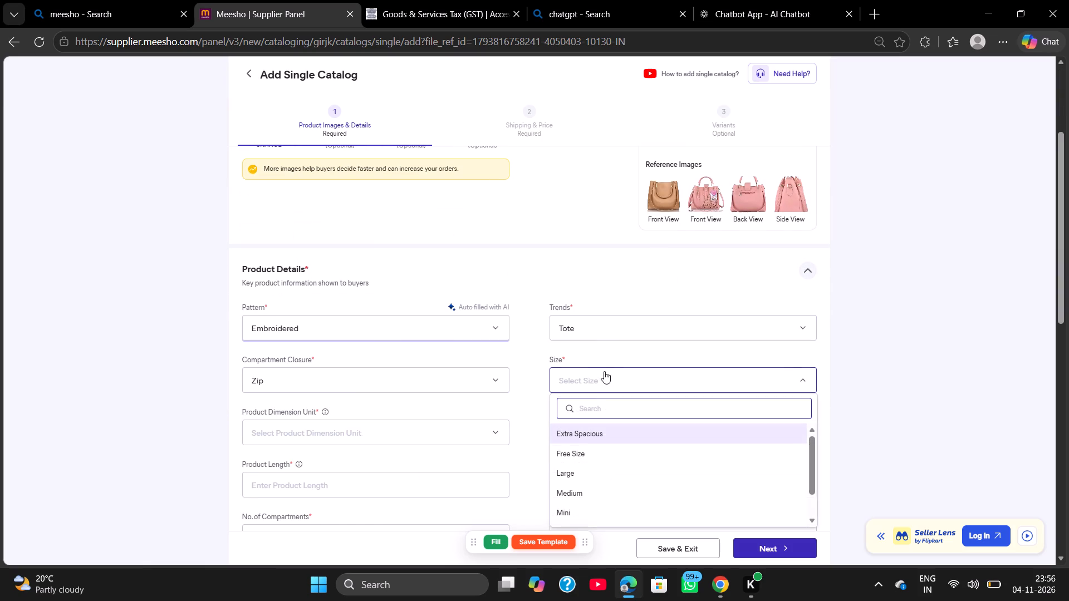
left_click(577, 450)
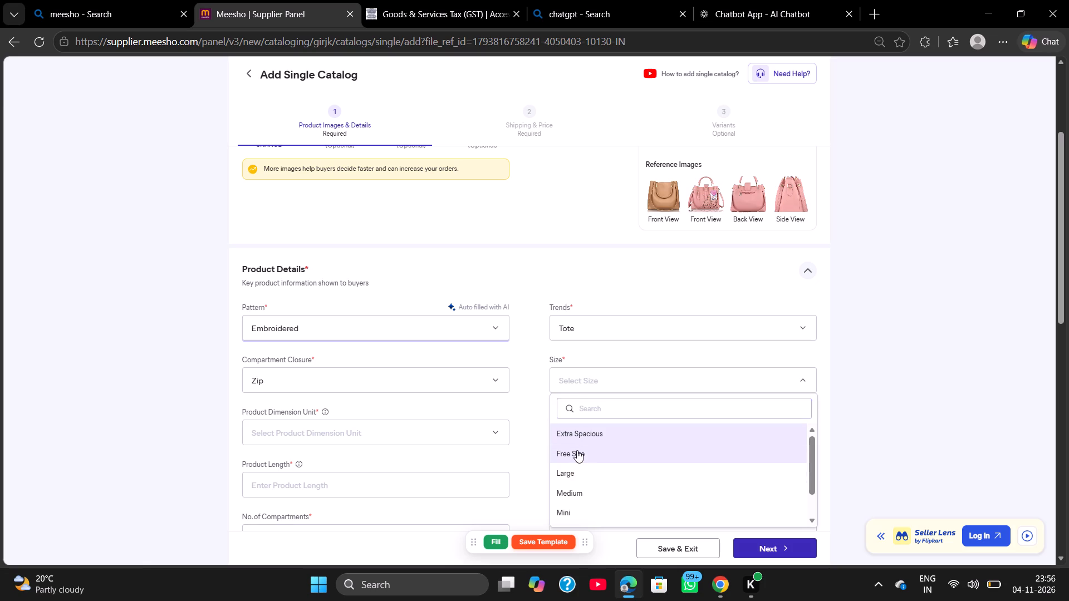
Set the product dimensions in inches: height 10, length 10 and width 2.
left_click(435, 434)
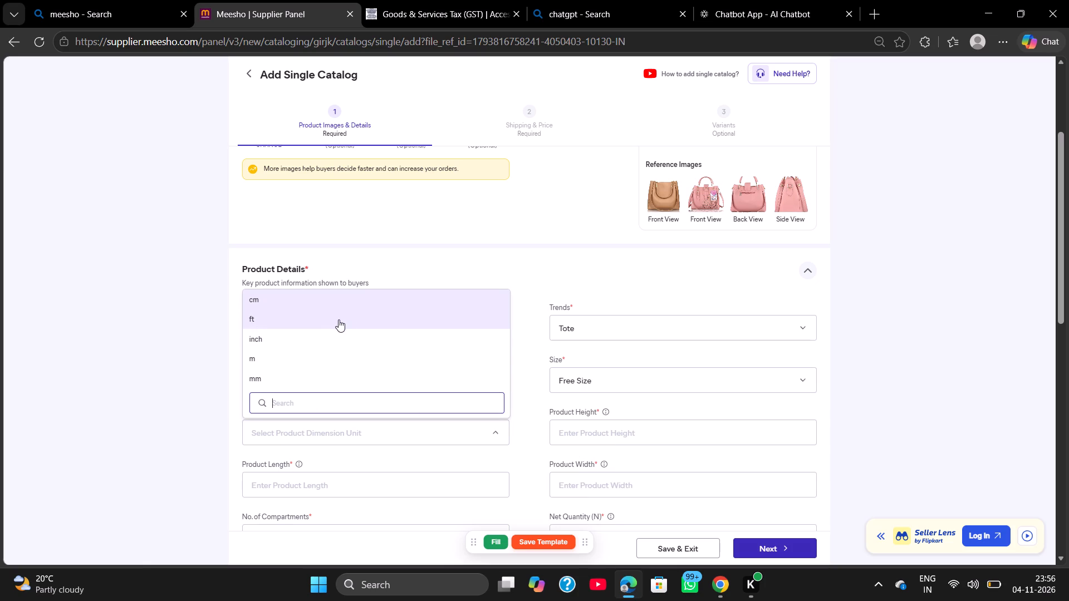
left_click(324, 344)
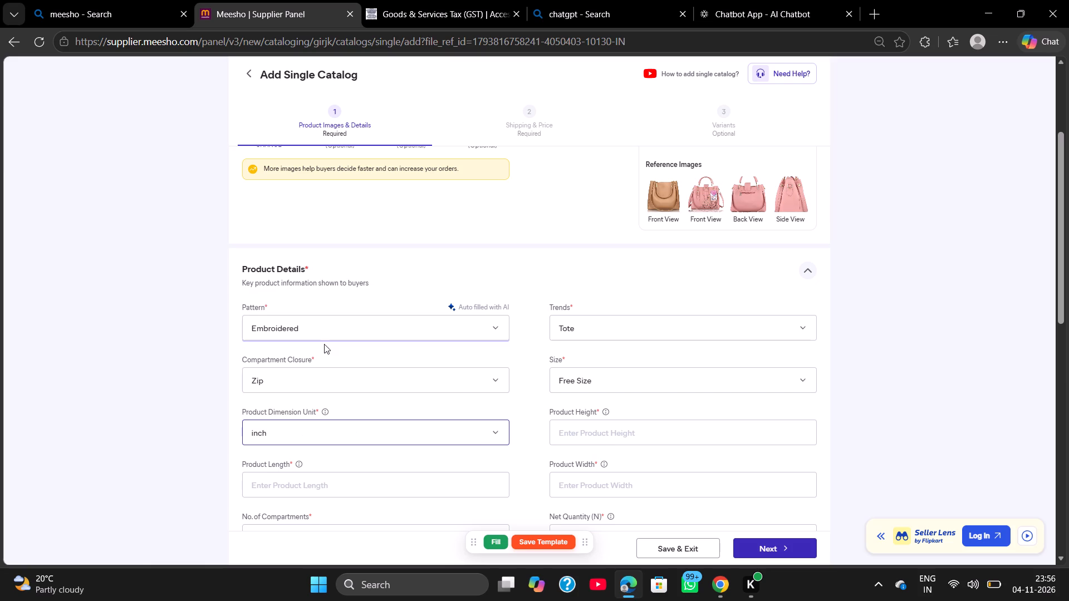
left_click(609, 441)
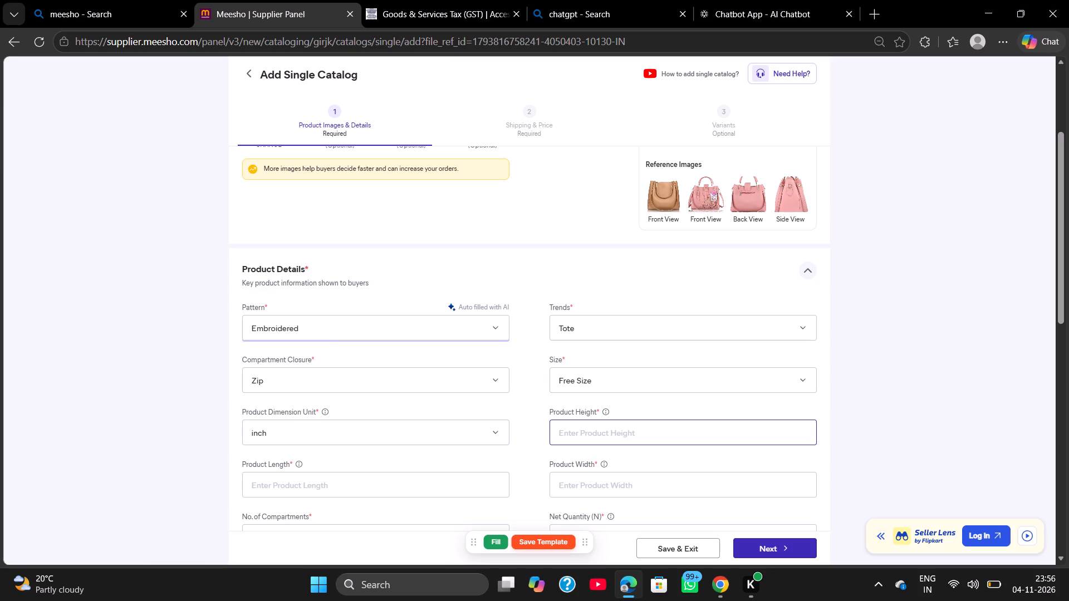
left_click(602, 434)
type("10")
left_click(409, 490)
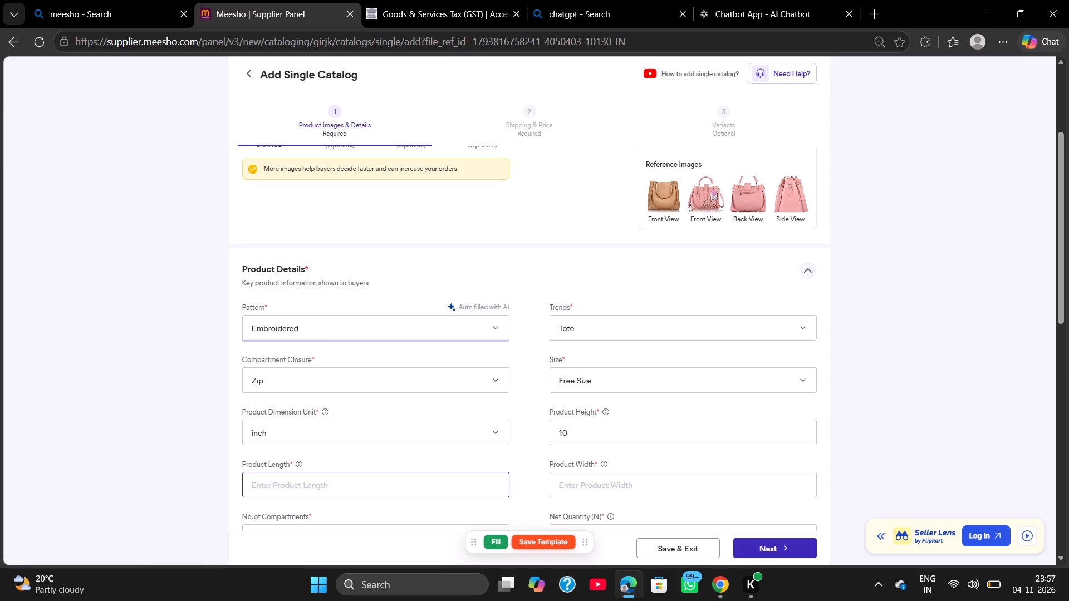
type("10")
left_click(609, 491)
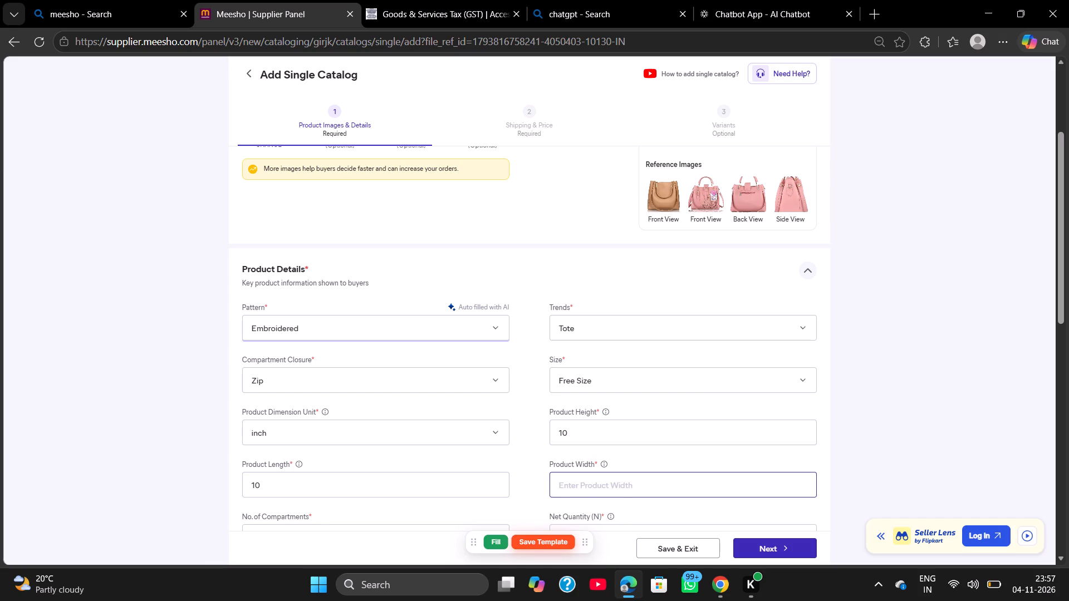
key("2")
Set the number of compartments to 2 and the net quantity to 1.
scroll(522, 447, "down", 2)
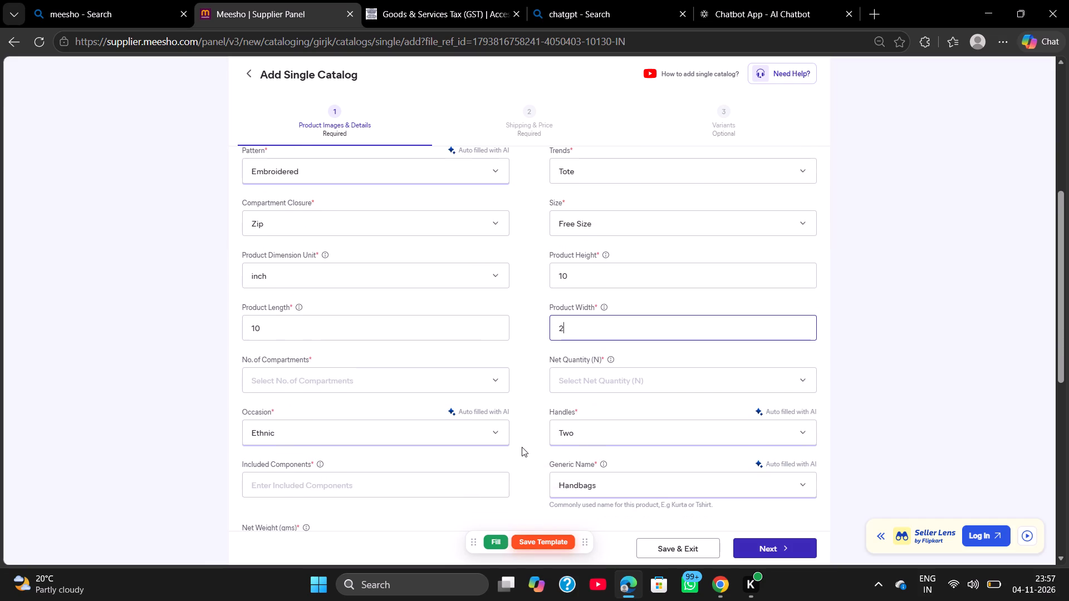
left_click(428, 375)
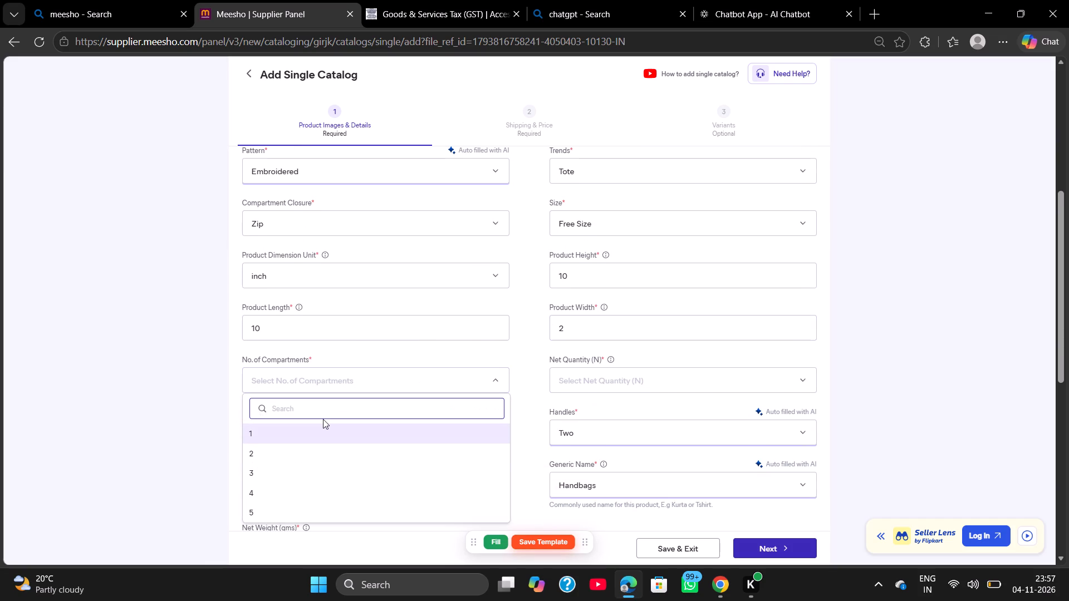
left_click(325, 452)
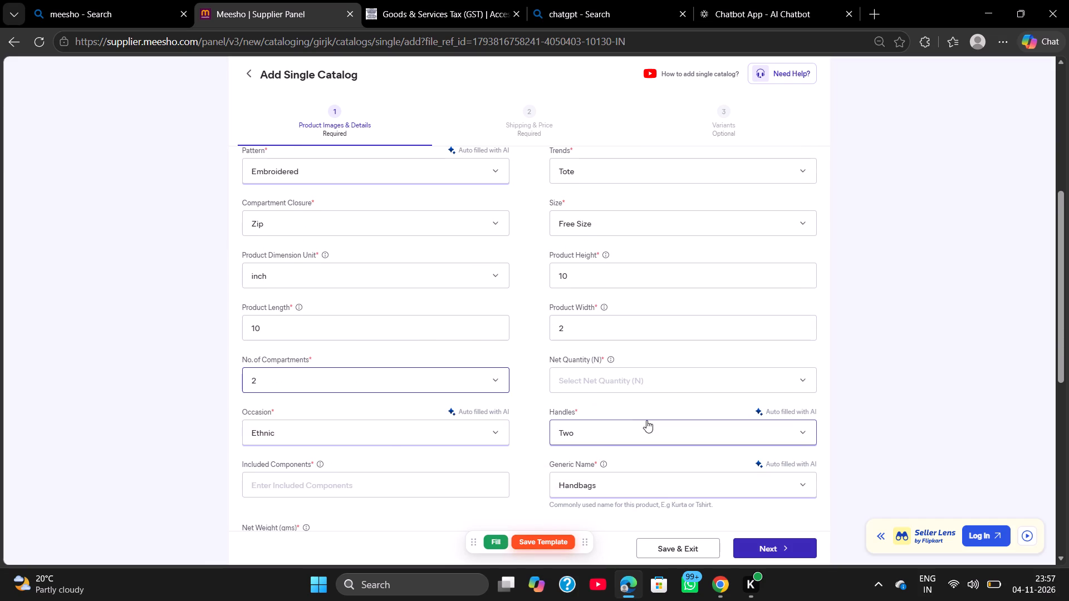
left_click(638, 371)
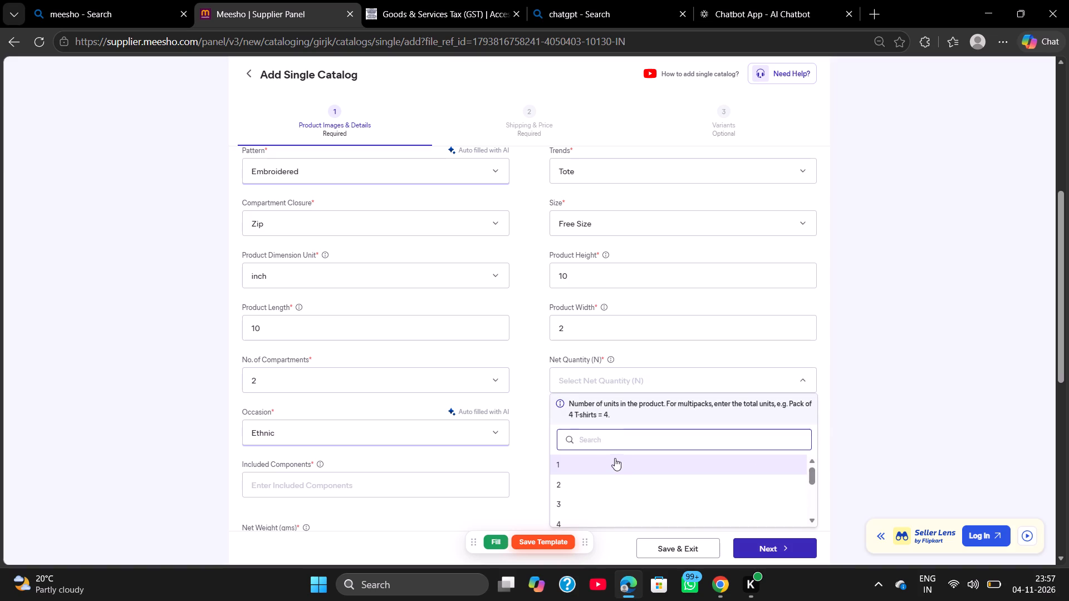
left_click(615, 467)
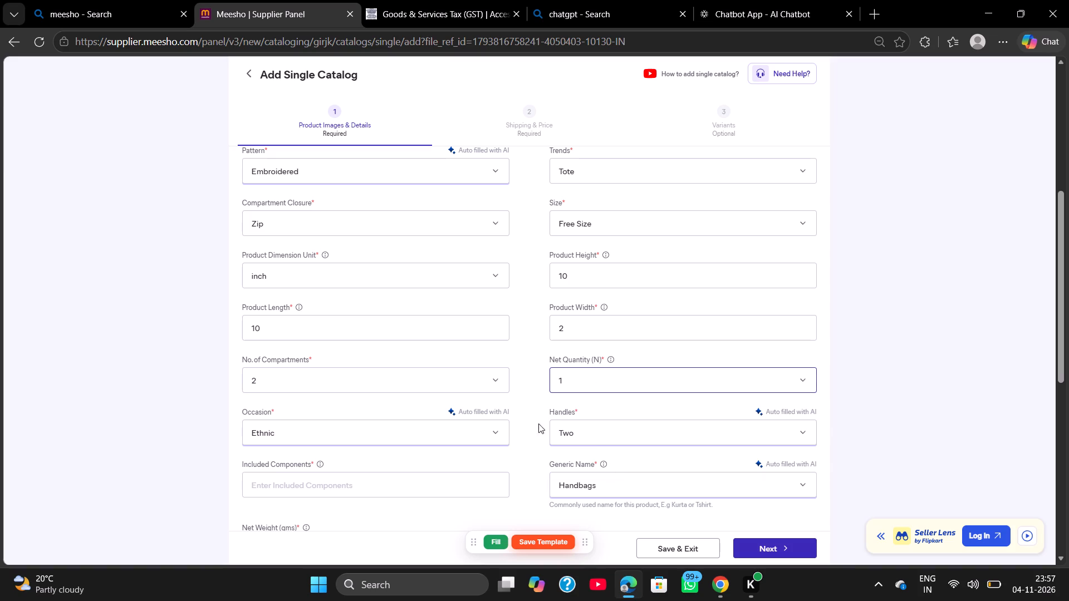
Enter handbag as the included components and 100 grams as the net weight.
scroll(531, 436, "down", 2)
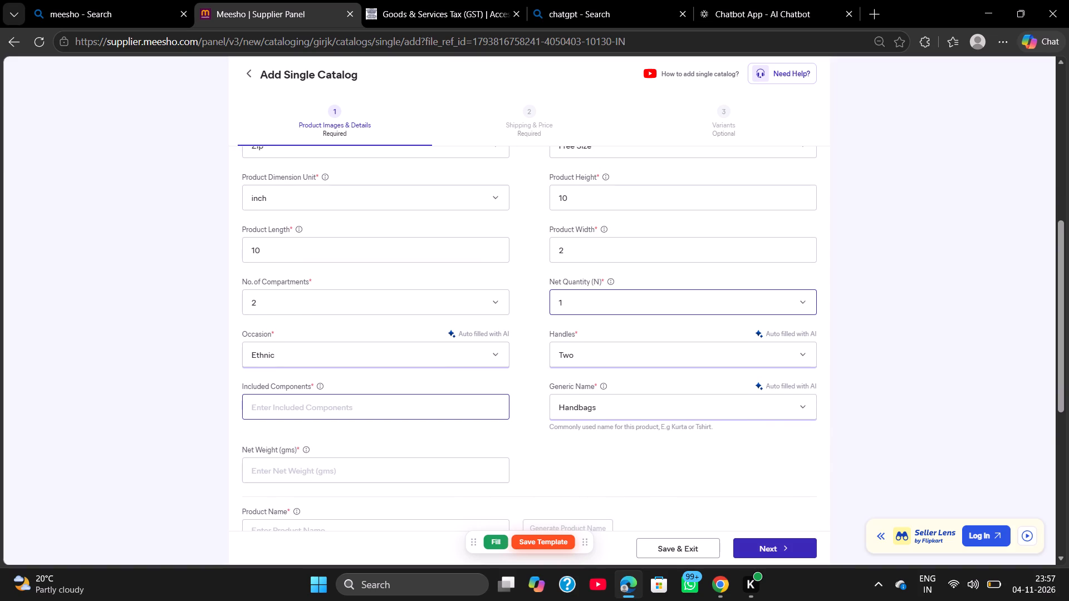
left_click(422, 395)
left_click(422, 395)
type("han")
key("d")
type("bag")
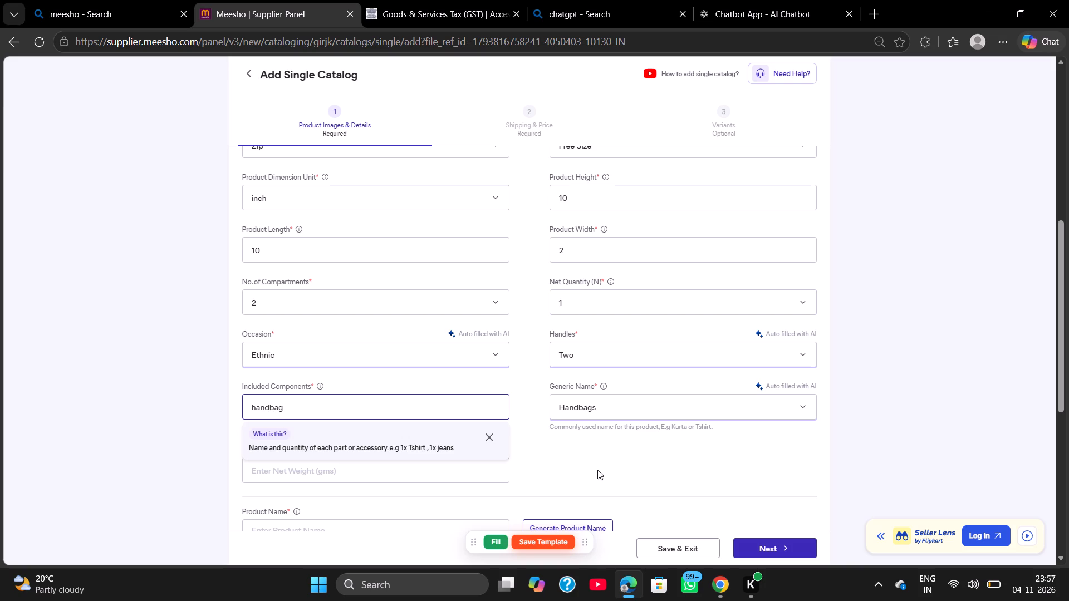
scroll(597, 470, "down", 2)
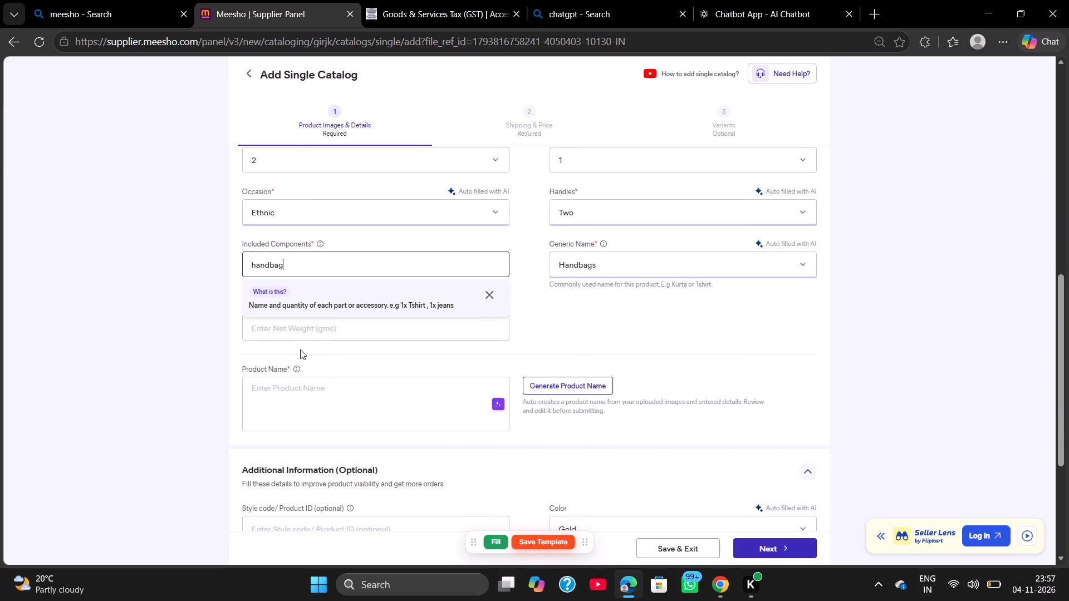
left_click(302, 333)
type("100")
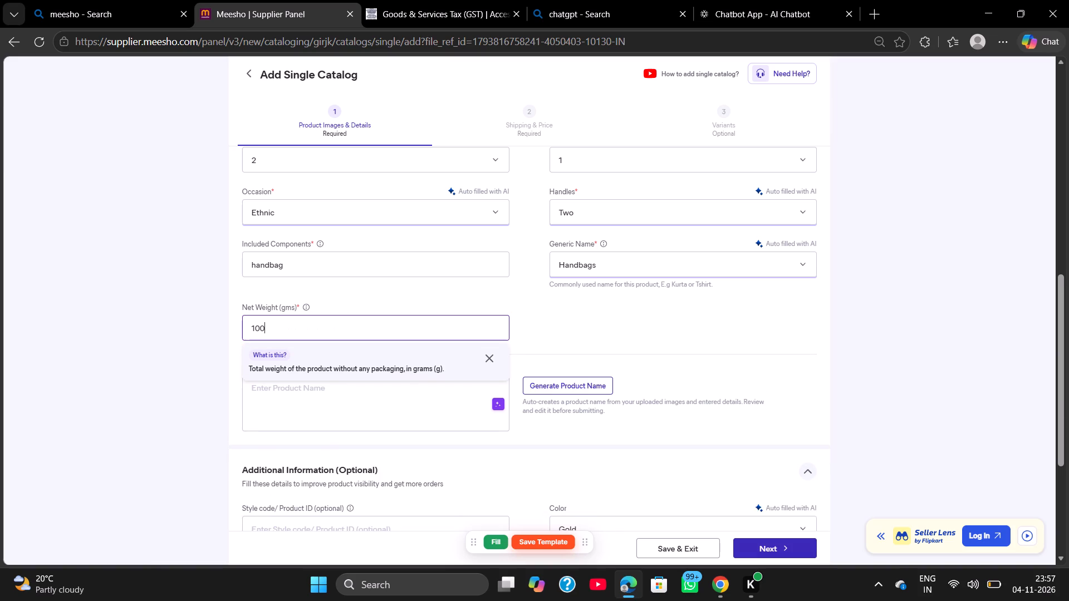
Generate the product name automatically from the uploaded images and entered details.
scroll(439, 396, "down", 1)
left_click_drag(523, 399, 537, 312)
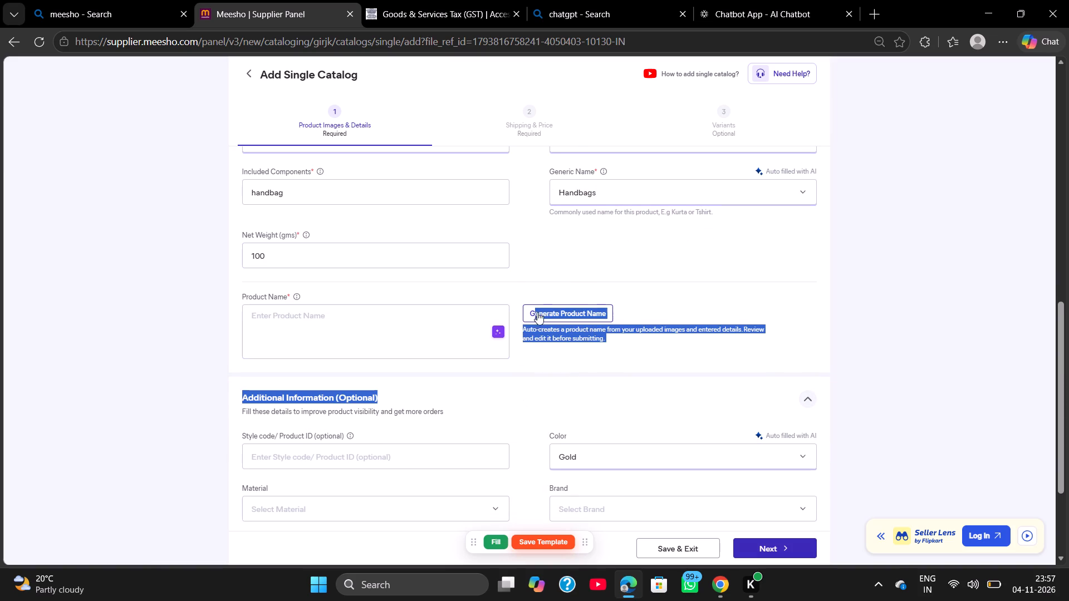
left_click_drag(537, 312, 594, 410)
left_click(594, 410)
left_click(533, 344)
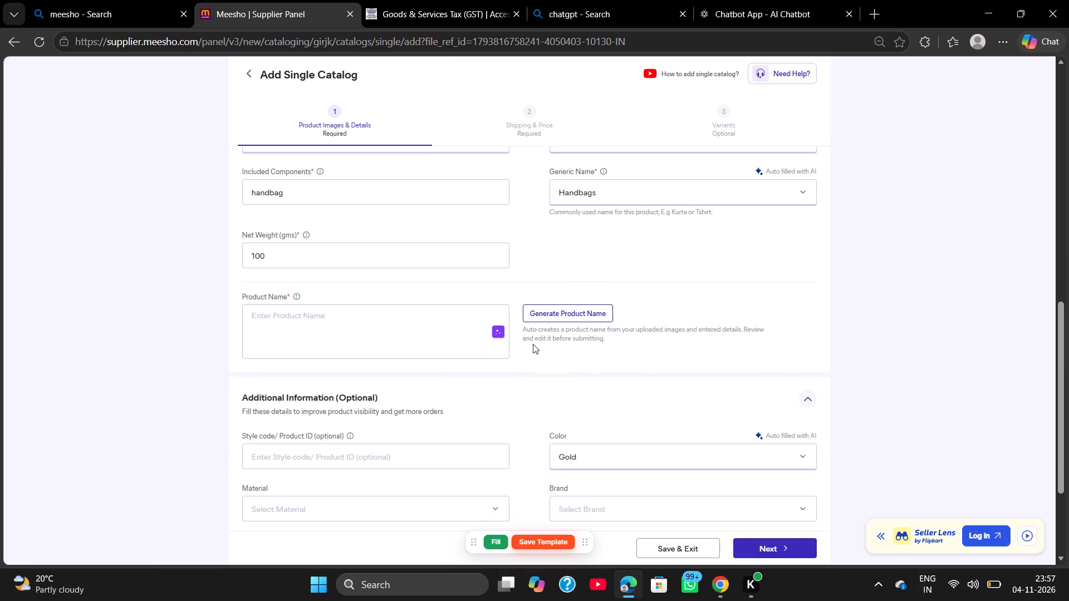
left_click(550, 314)
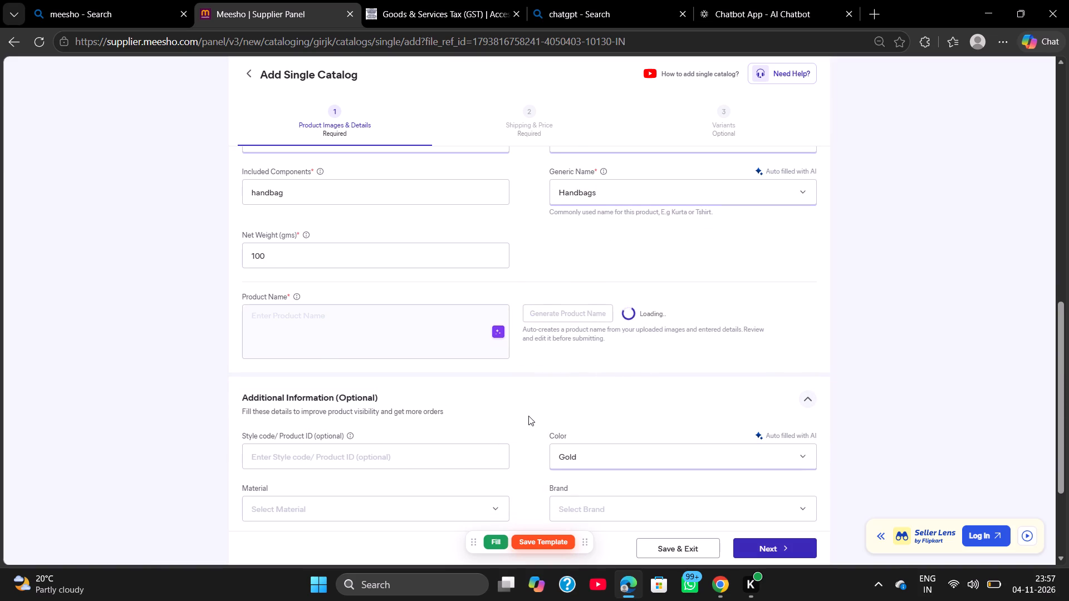
Set the material to Fabric in the additional information and continue to the Shipping & Price stage.
scroll(528, 416, "down", 1)
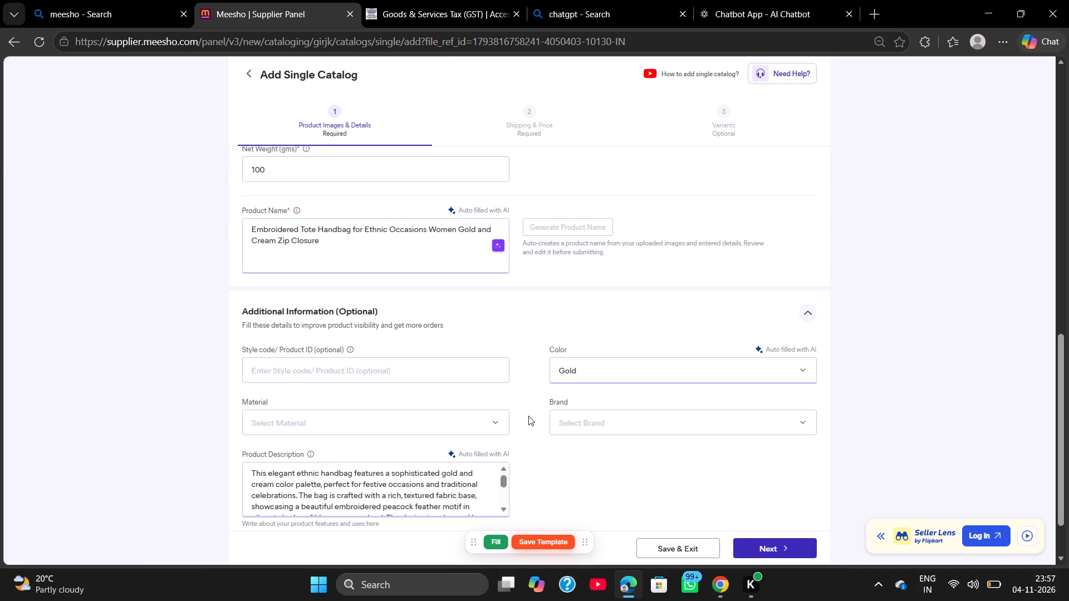
scroll(528, 416, "down", 2)
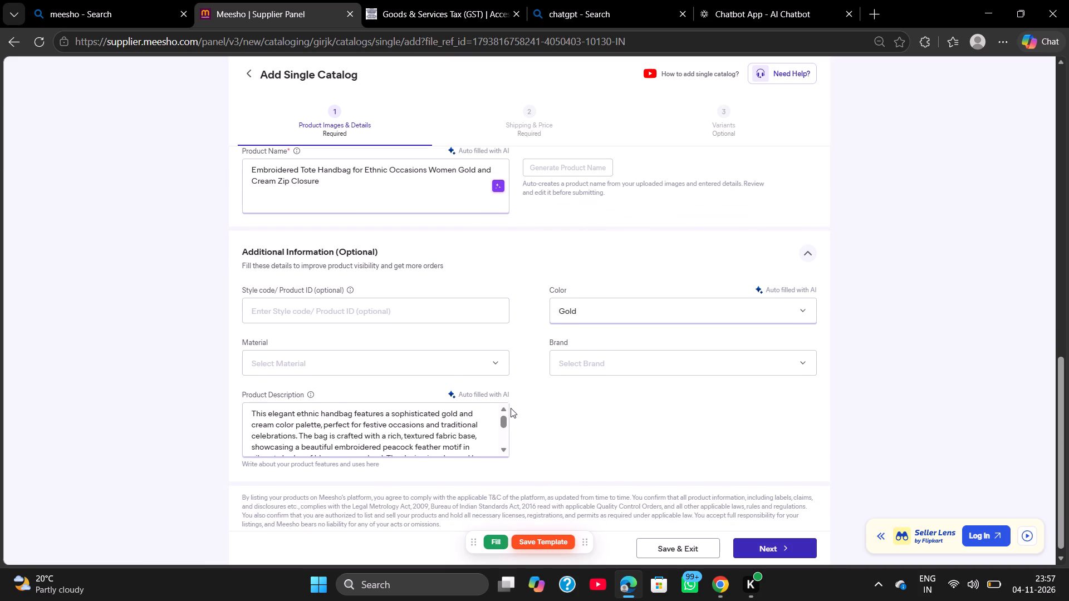
scroll(511, 408, "down", 1)
left_click(448, 367)
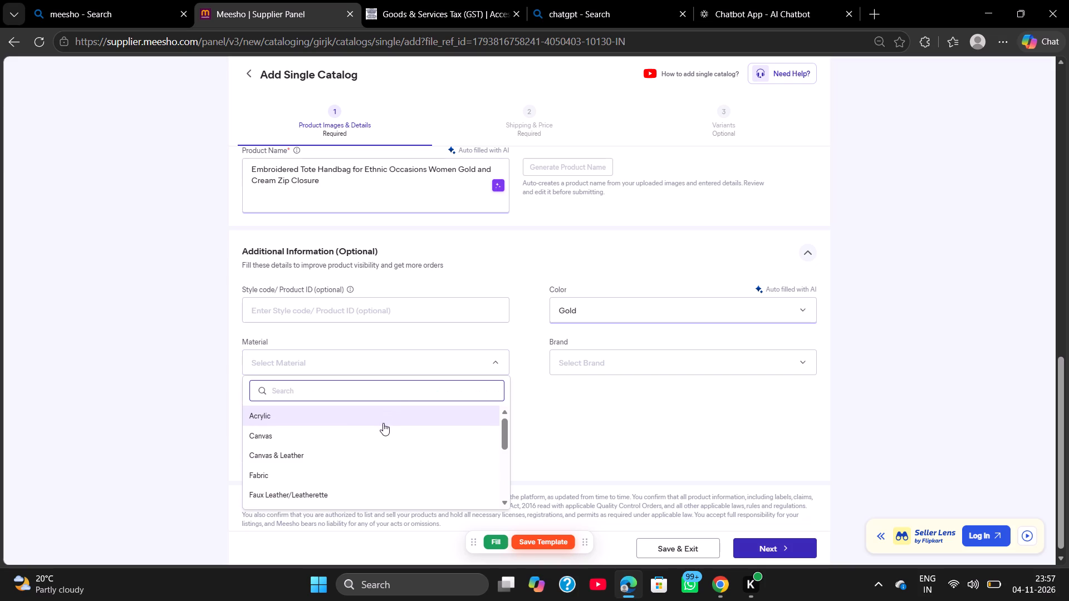
scroll(310, 465, "down", 1)
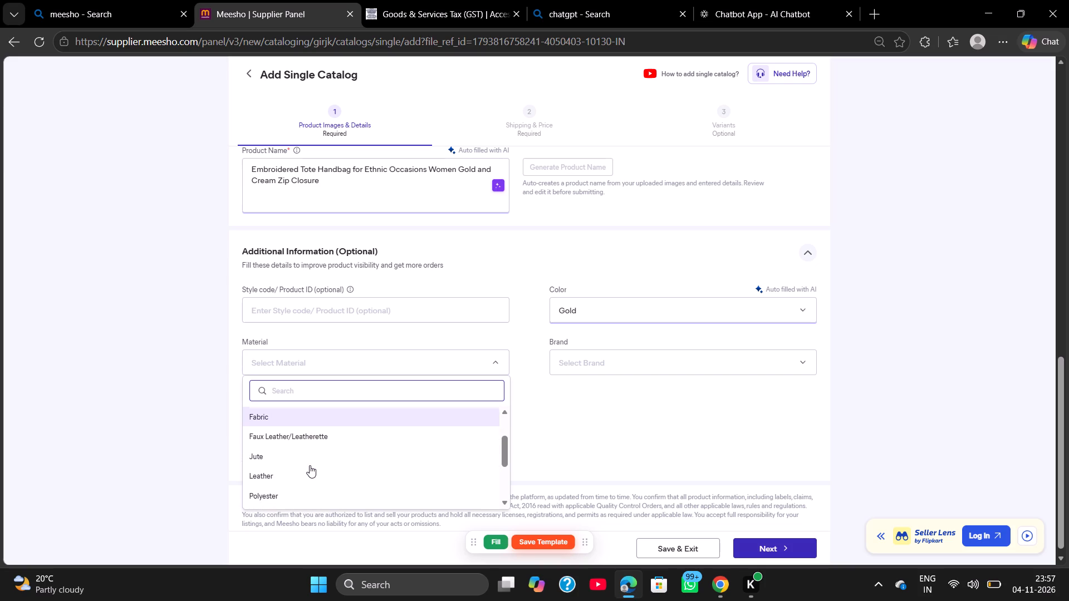
scroll(310, 465, "down", 2)
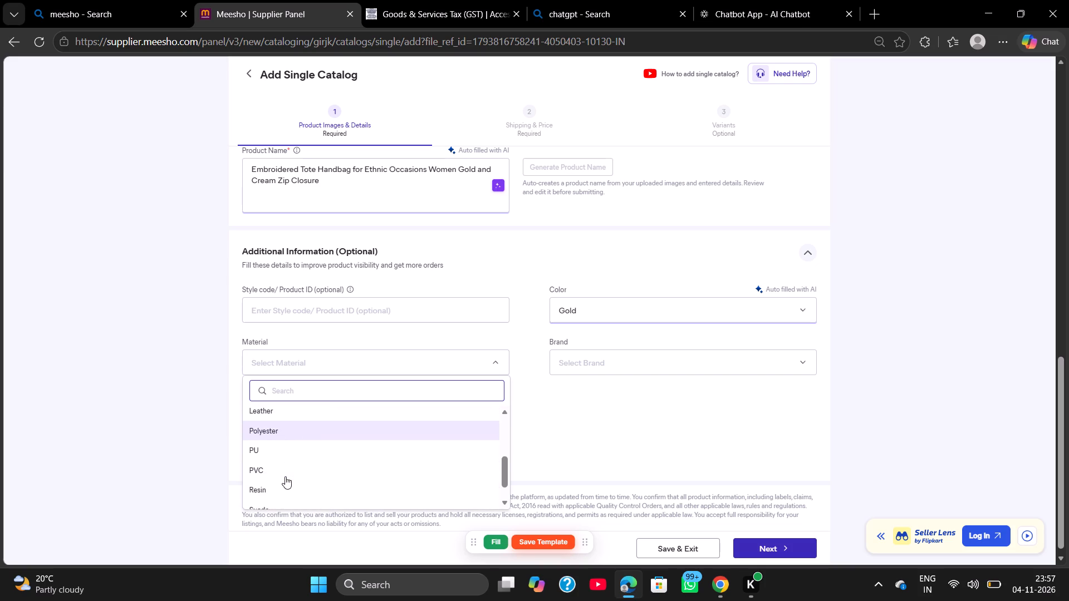
scroll(285, 476, "down", 2)
scroll(285, 476, "up", 3)
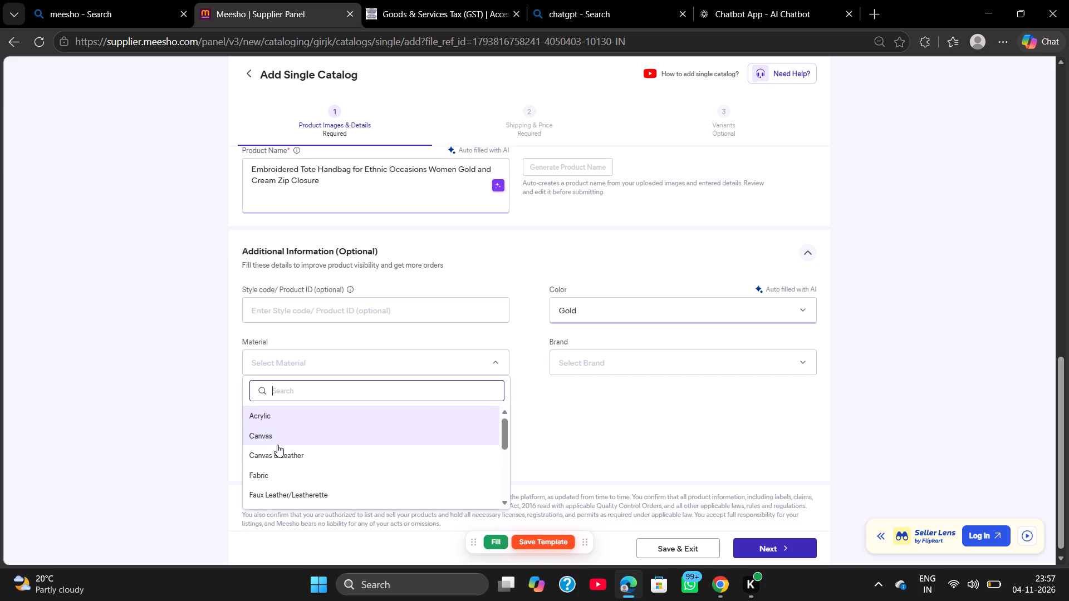
scroll(299, 473, "down", 1)
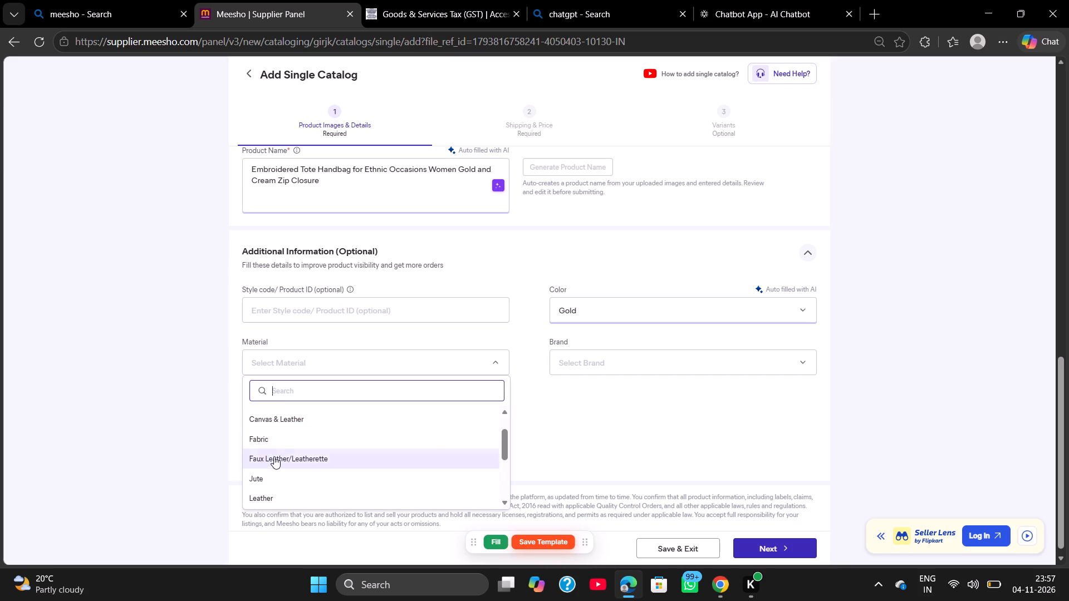
left_click(272, 437)
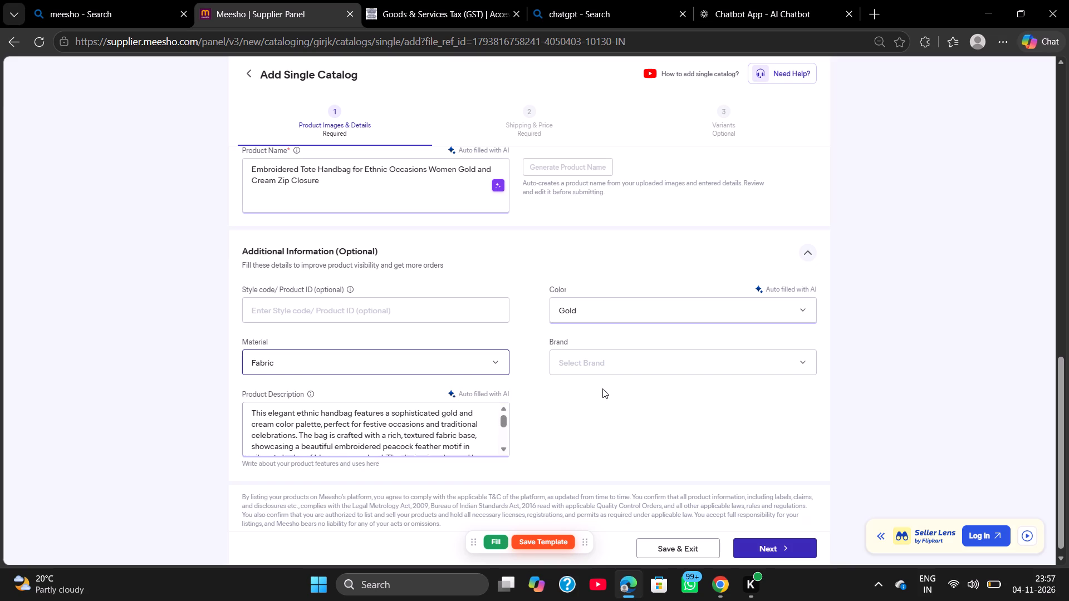
scroll(584, 398, "down", 1)
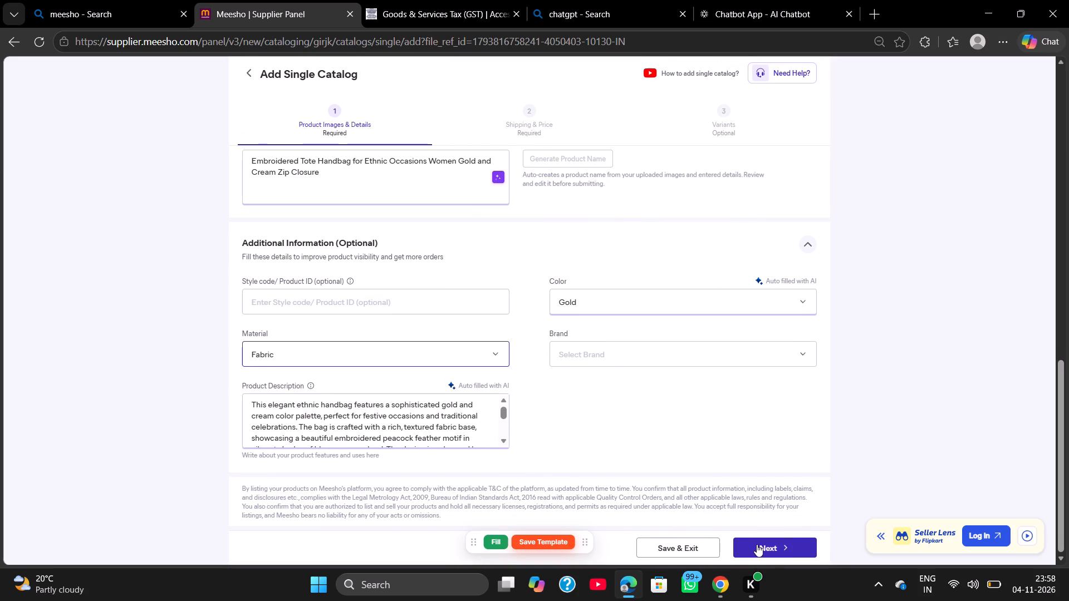
left_click(757, 544)
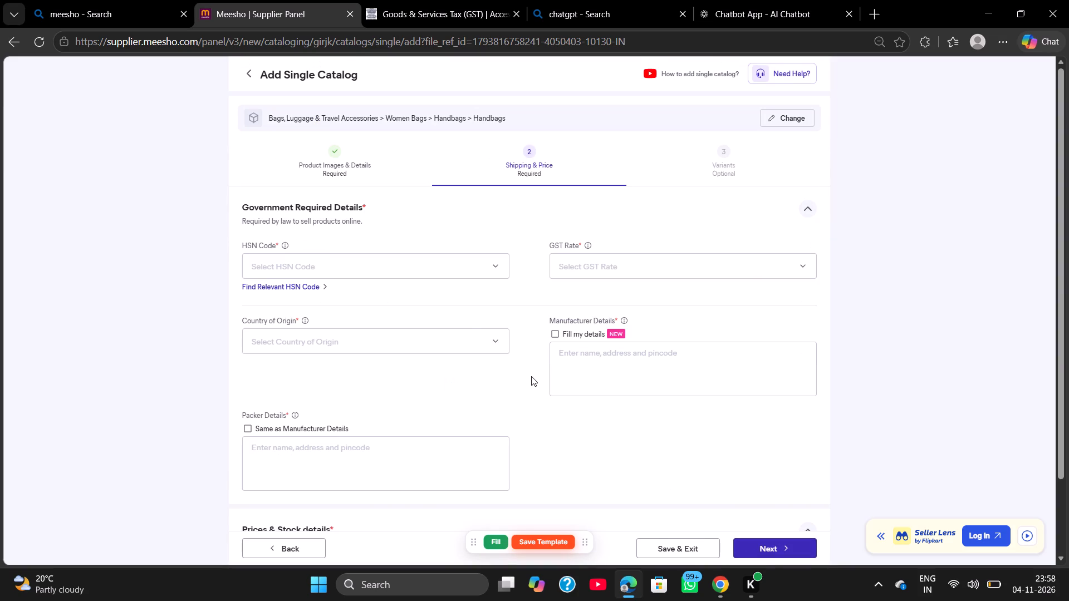
Set the HSN code to 4202 and the GST rate to 18.
left_click(386, 263)
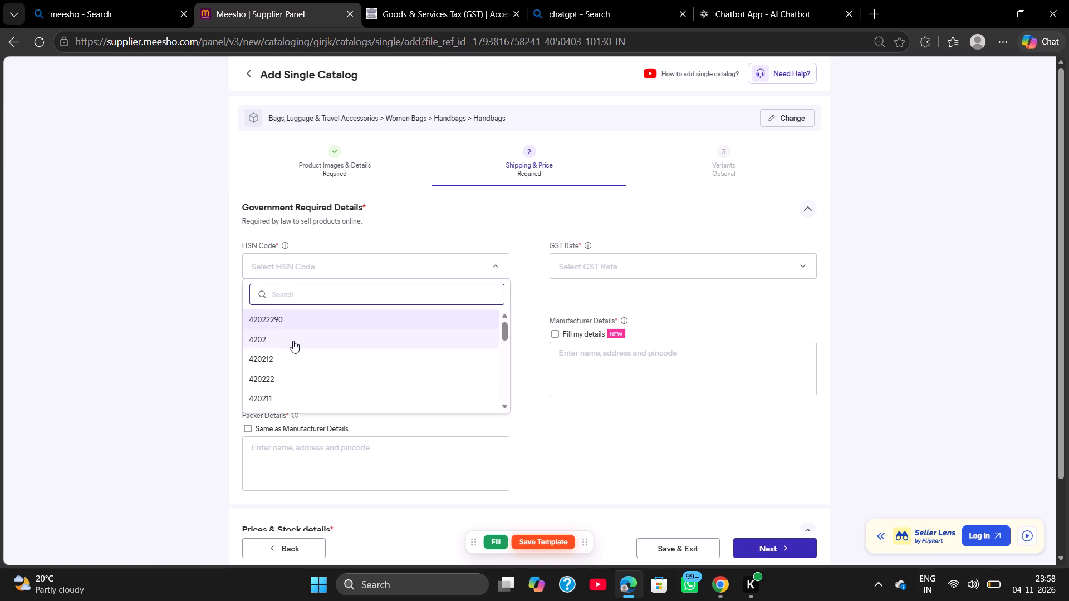
left_click(291, 346)
left_click(639, 273)
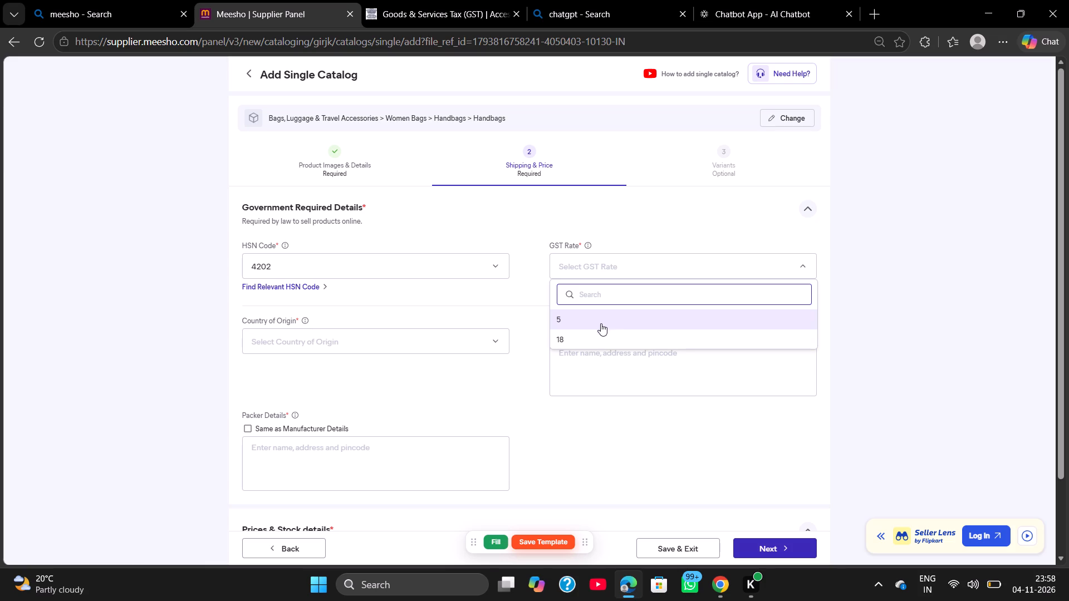
left_click(602, 337)
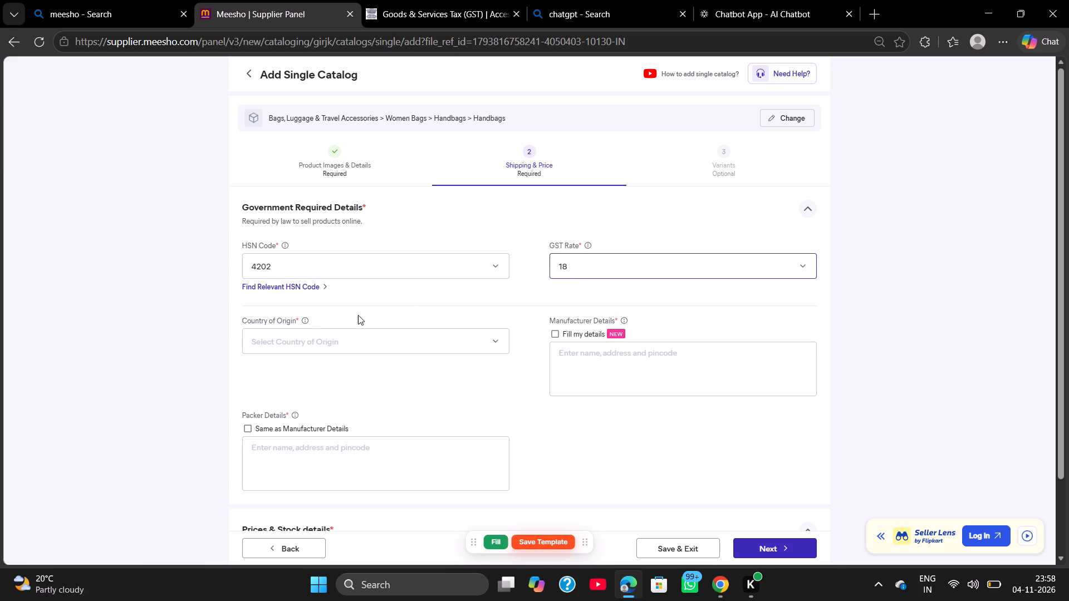
Set the country of origin to India, fill the manufacturer details with the seller's saved details, and reuse them for the packer.
left_click(356, 333)
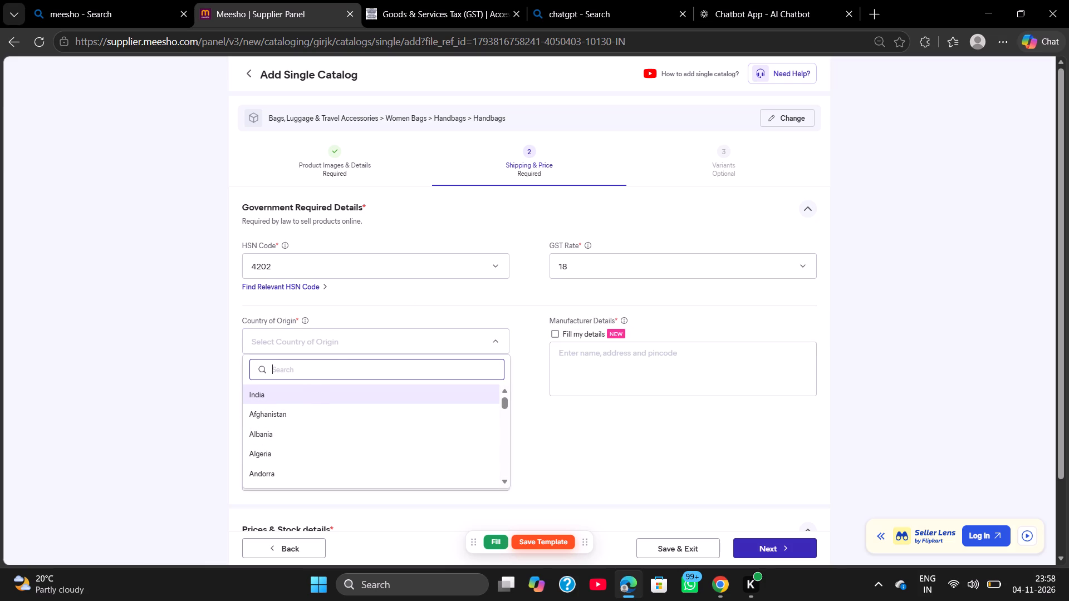
left_click(313, 393)
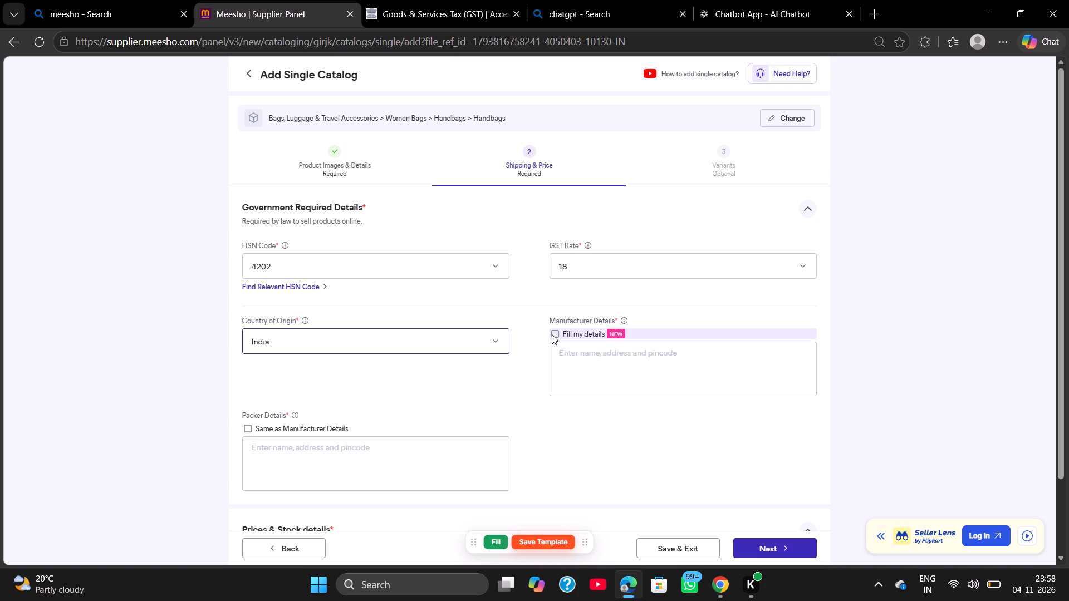
left_click(553, 332)
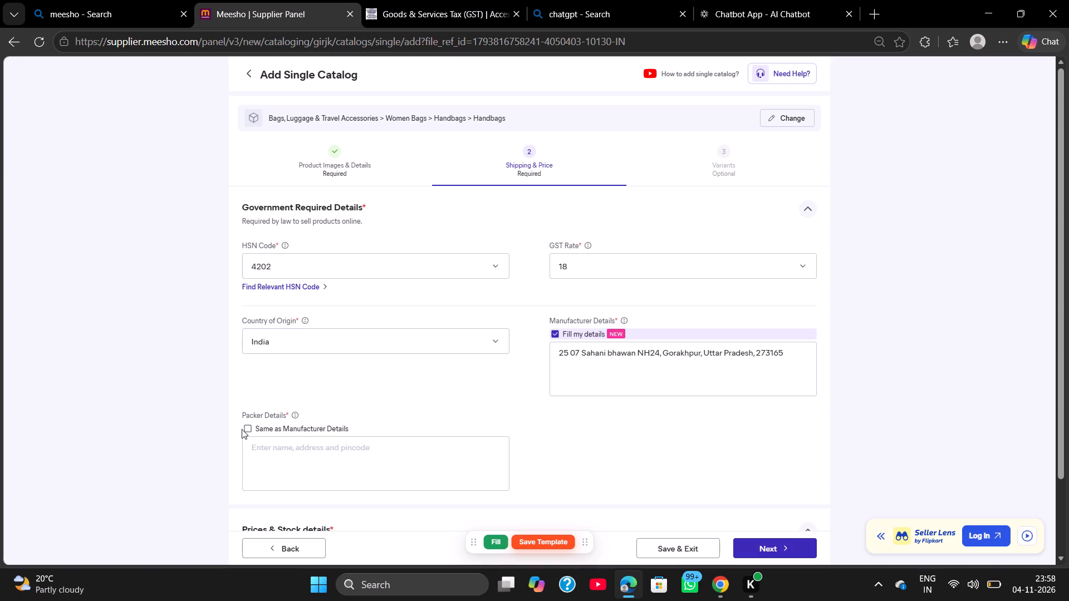
left_click(252, 426)
Apply Free Size as the product's size in the prices and stock details.
scroll(622, 396, "down", 3)
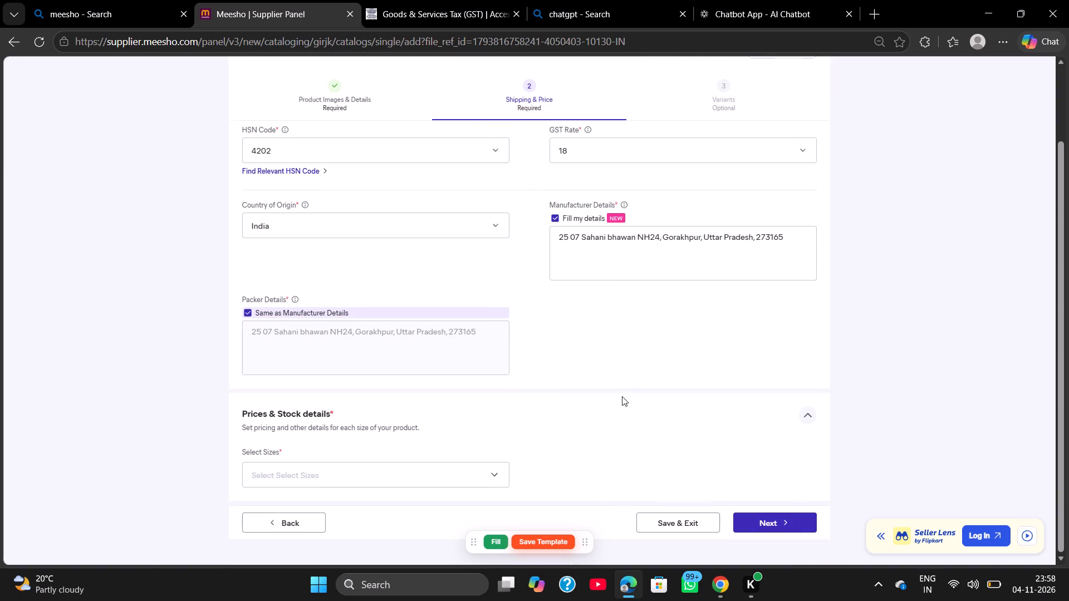
scroll(419, 439, "down", 1)
left_click(283, 493)
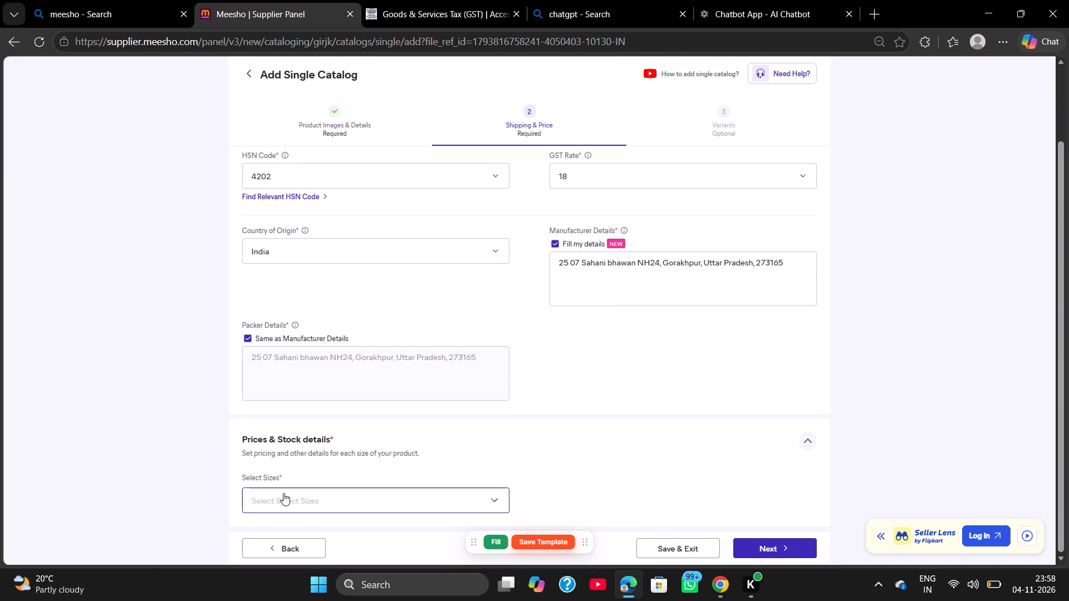
left_click(252, 436)
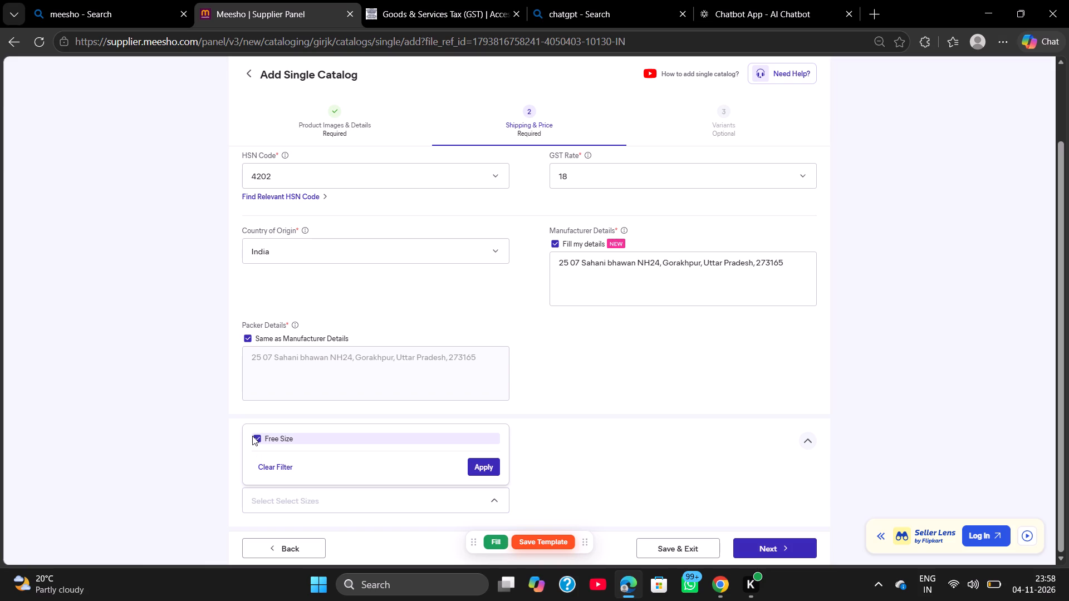
left_click(485, 464)
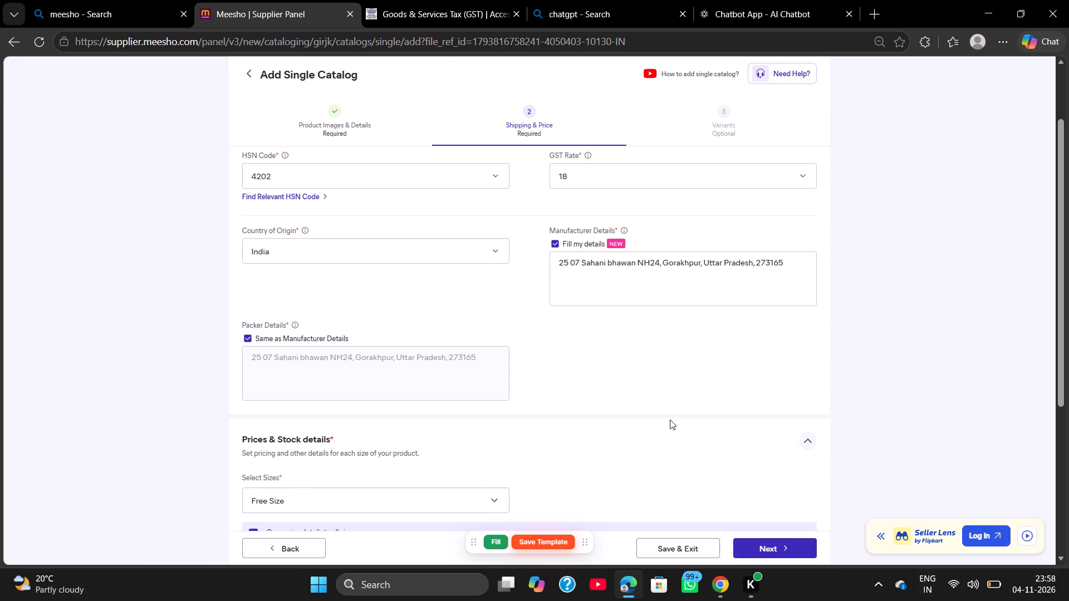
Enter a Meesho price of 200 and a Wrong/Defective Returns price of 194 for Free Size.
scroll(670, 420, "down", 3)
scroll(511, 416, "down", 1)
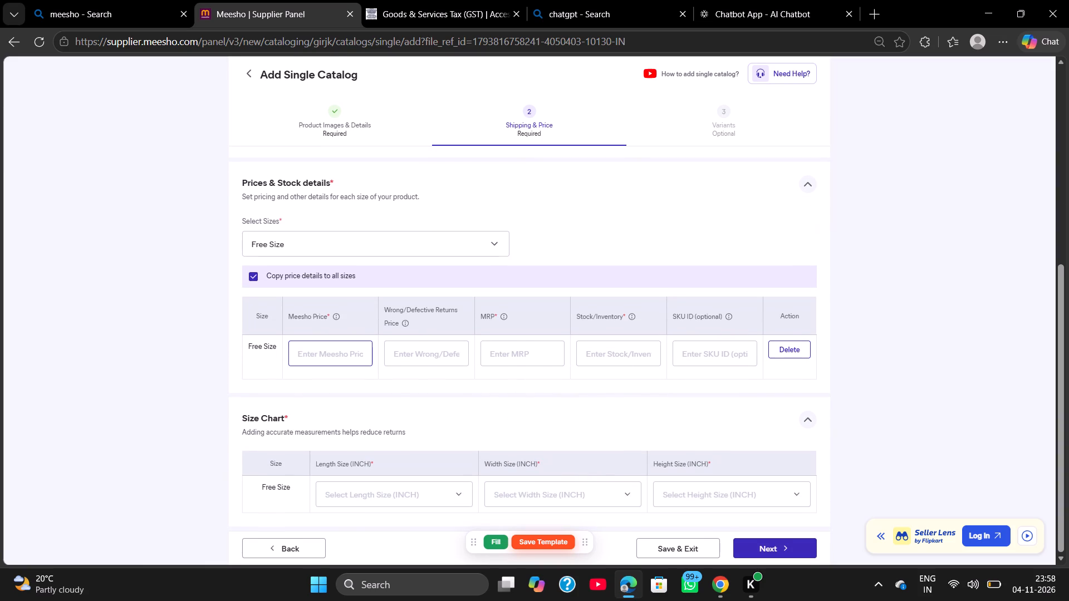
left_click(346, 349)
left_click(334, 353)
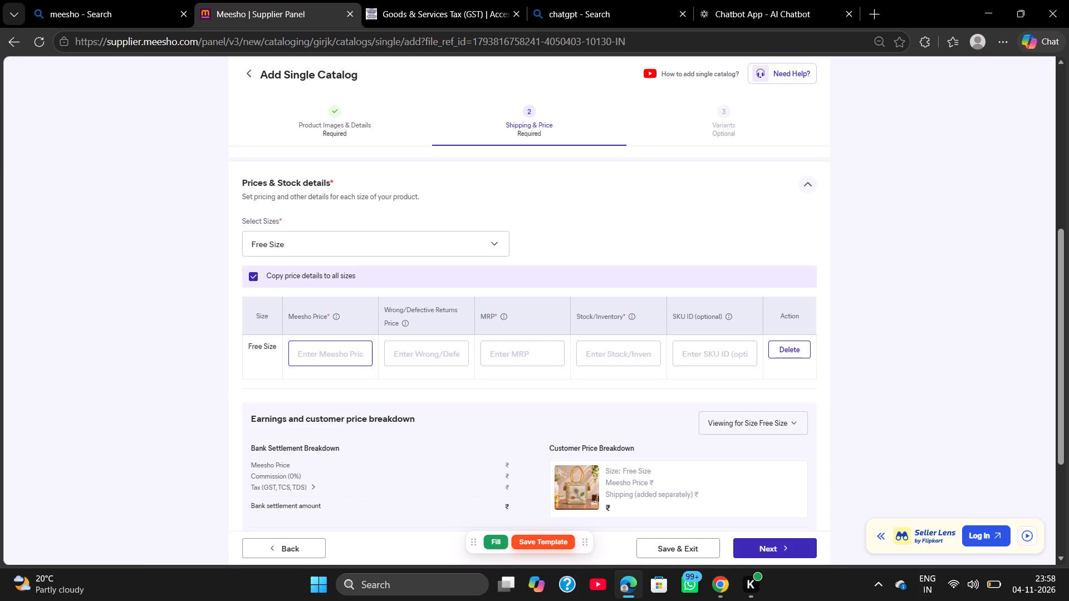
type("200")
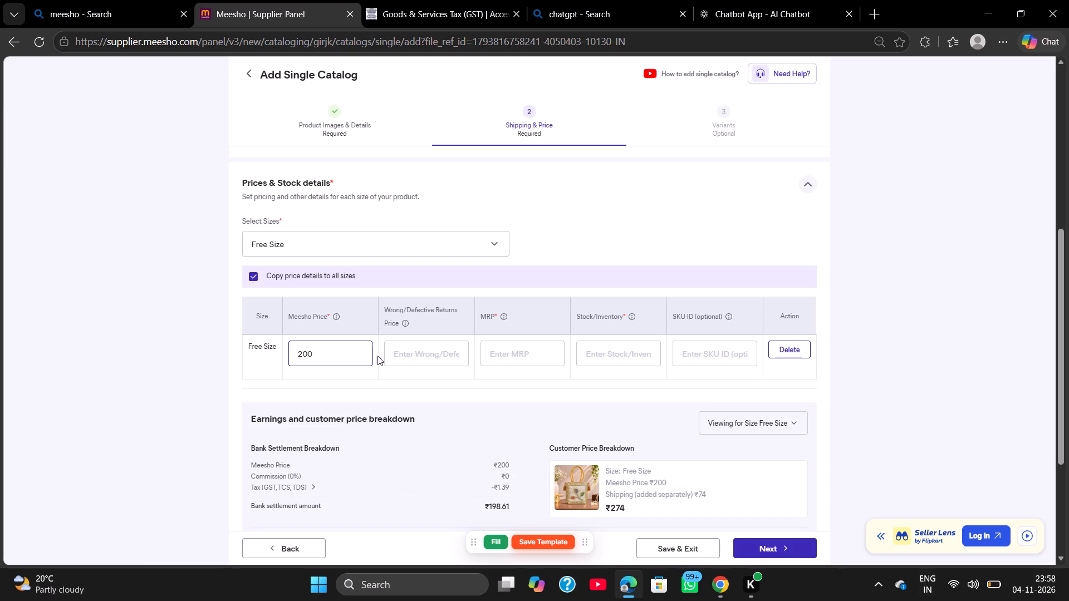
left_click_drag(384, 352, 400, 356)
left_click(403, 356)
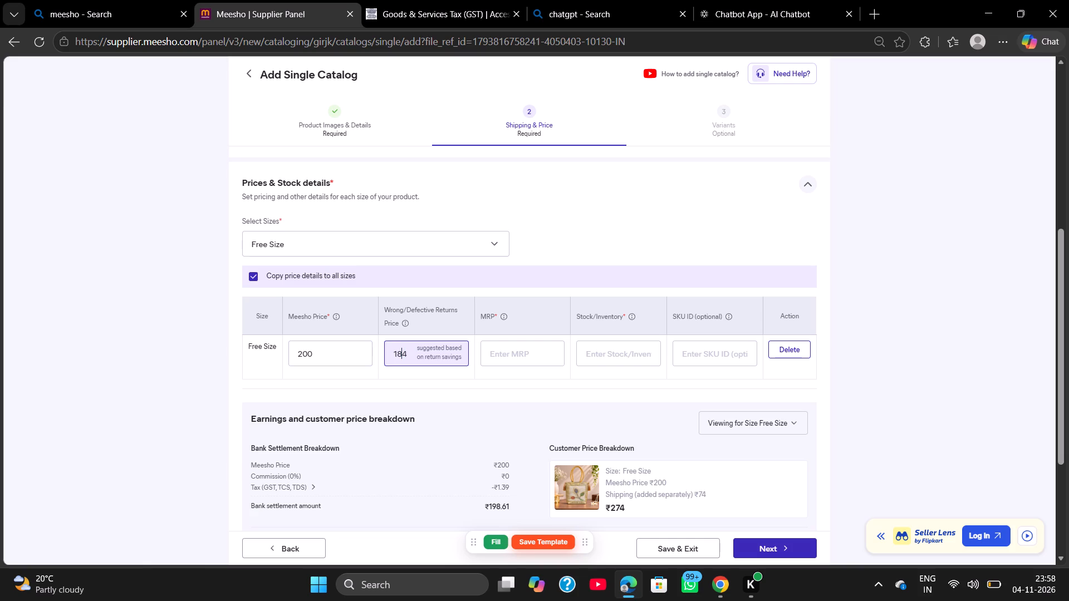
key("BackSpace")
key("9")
Enter an MRP of 399 and a stock of 1000 for Free Size.
left_click(518, 348)
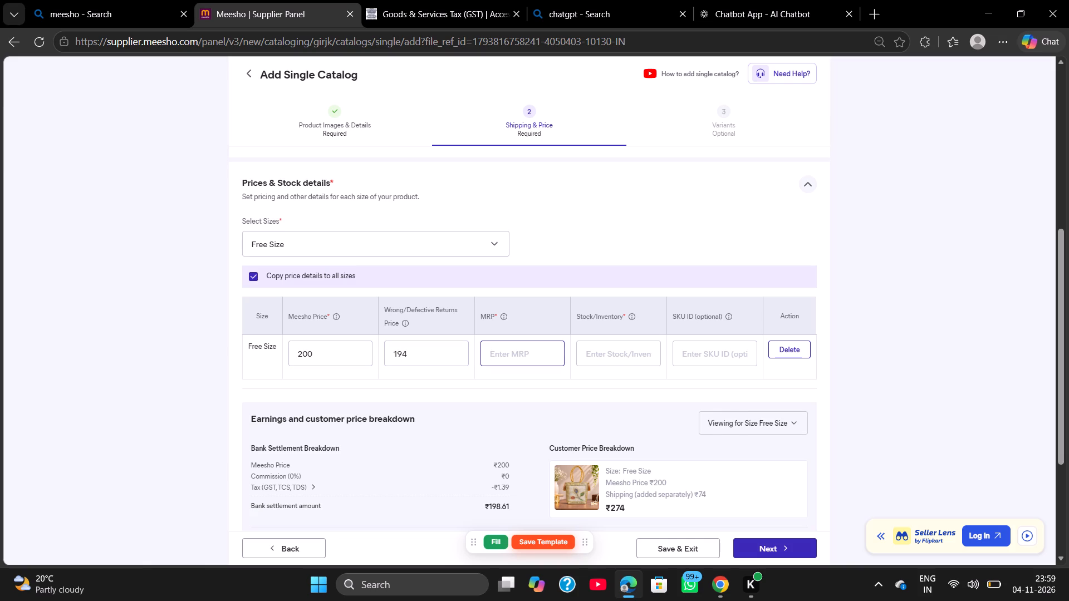
type("399")
left_click(616, 351)
type("1000")
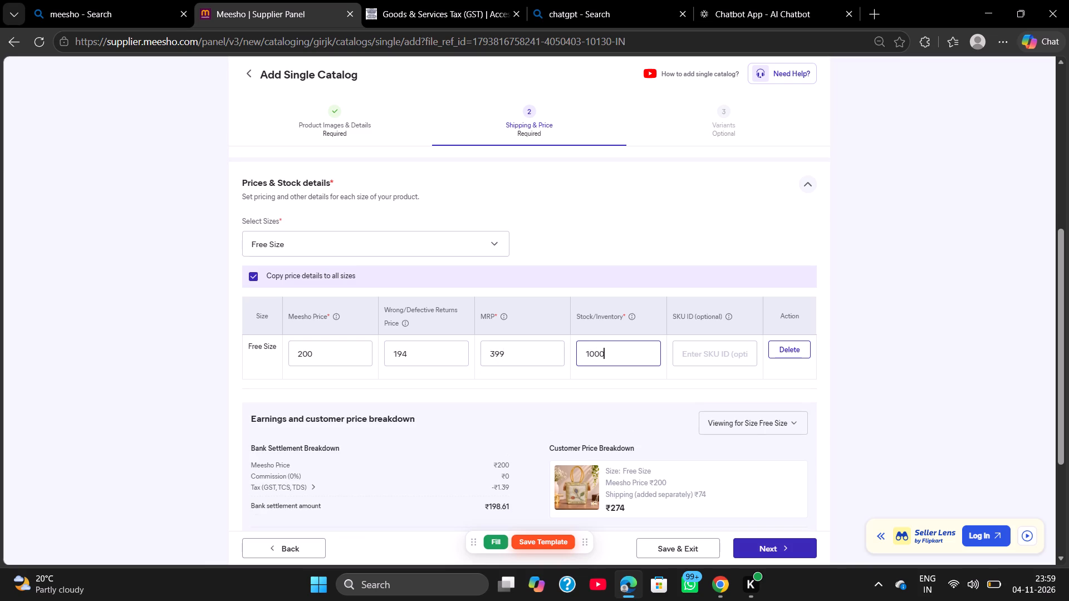
Try a Meesho price of 190 for Free Size, and set it to 180 instead.
scroll(752, 408, "down", 2)
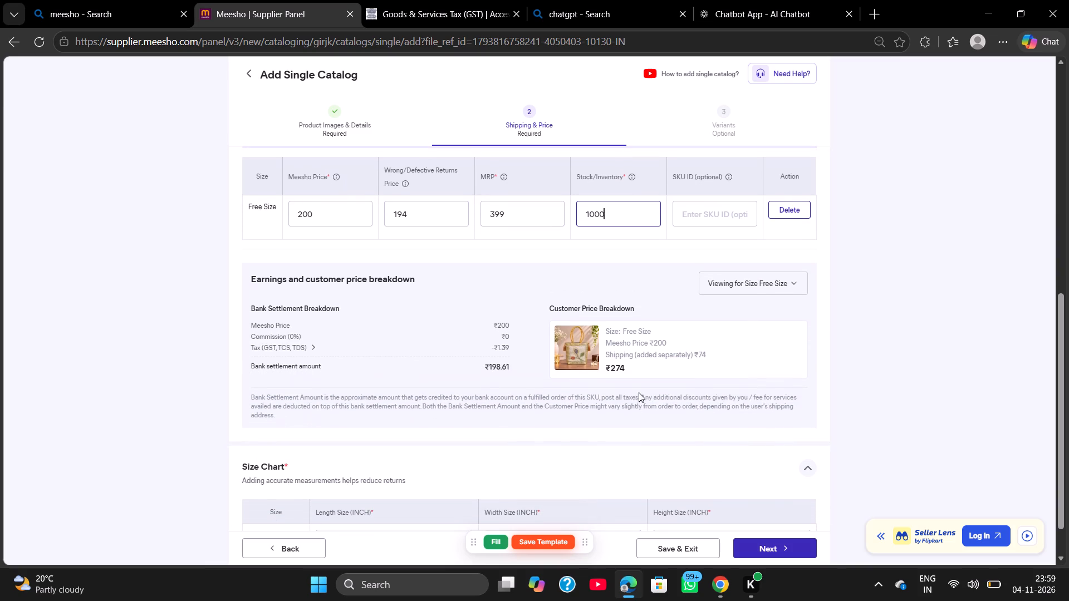
scroll(631, 397, "down", 1)
scroll(631, 397, "up", 1)
left_click(305, 213)
key("BackSpace")
key("BackSpace")
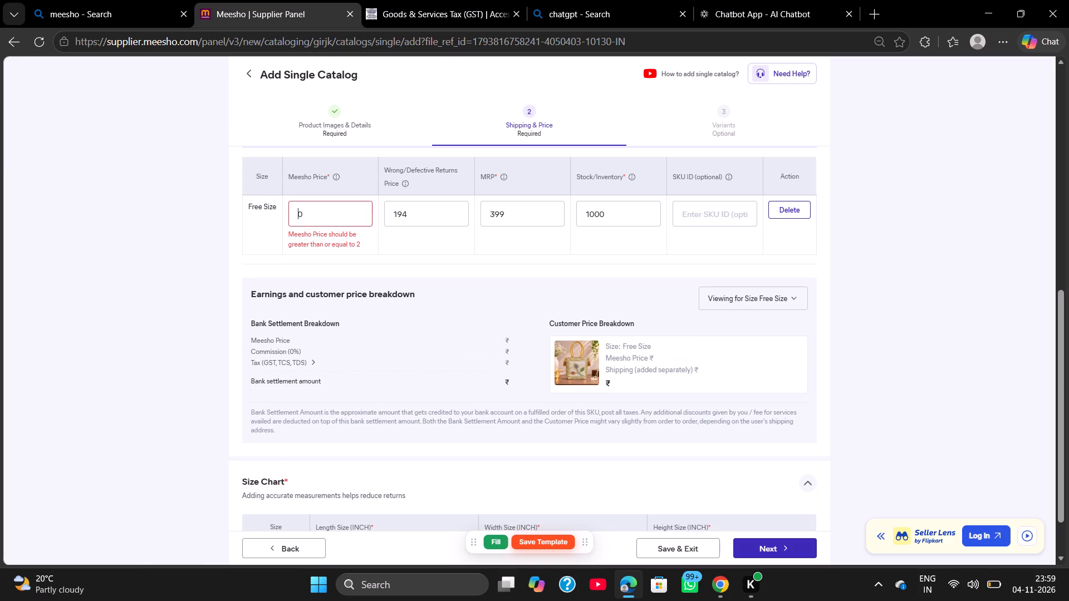
key("1")
key("9")
key("BackSpace")
key("8")
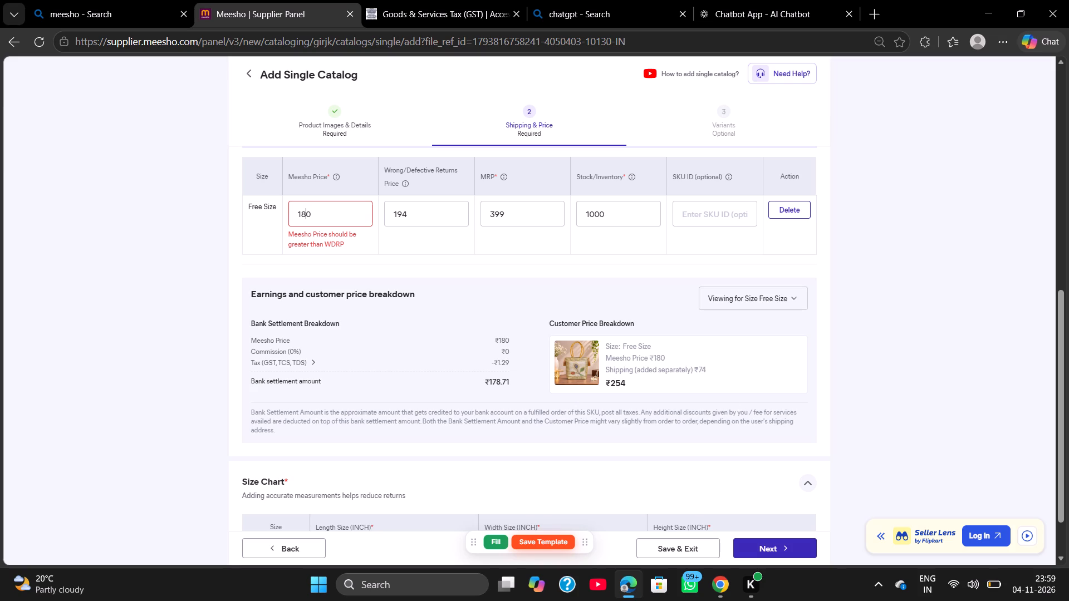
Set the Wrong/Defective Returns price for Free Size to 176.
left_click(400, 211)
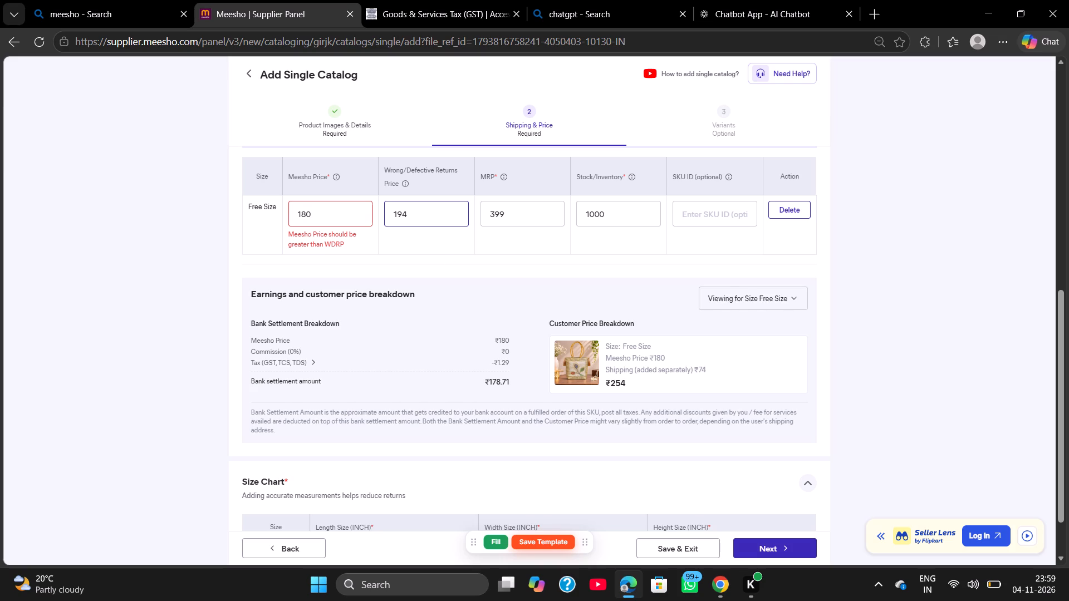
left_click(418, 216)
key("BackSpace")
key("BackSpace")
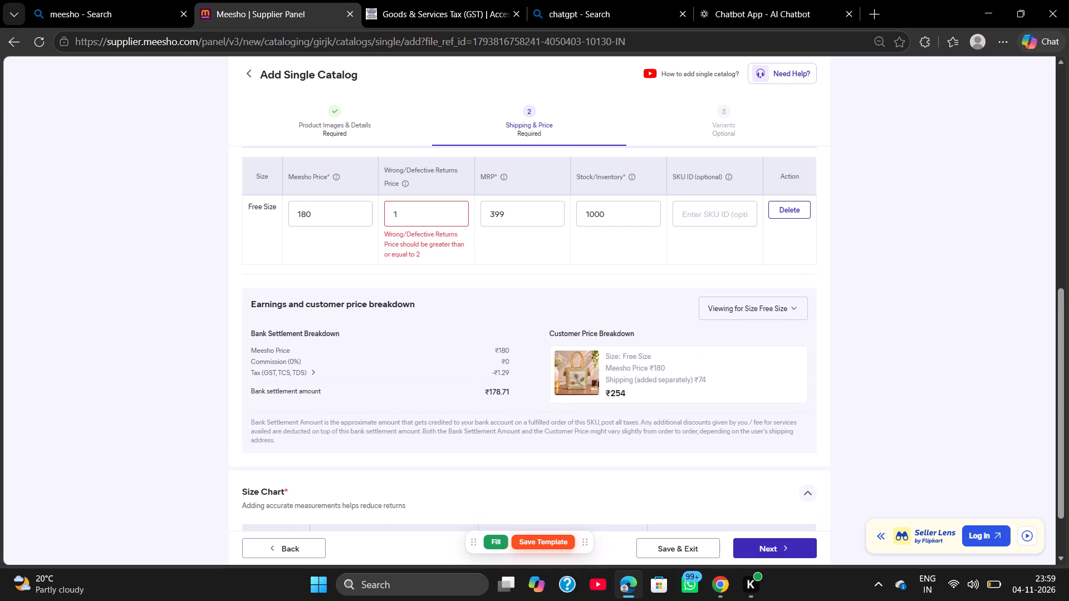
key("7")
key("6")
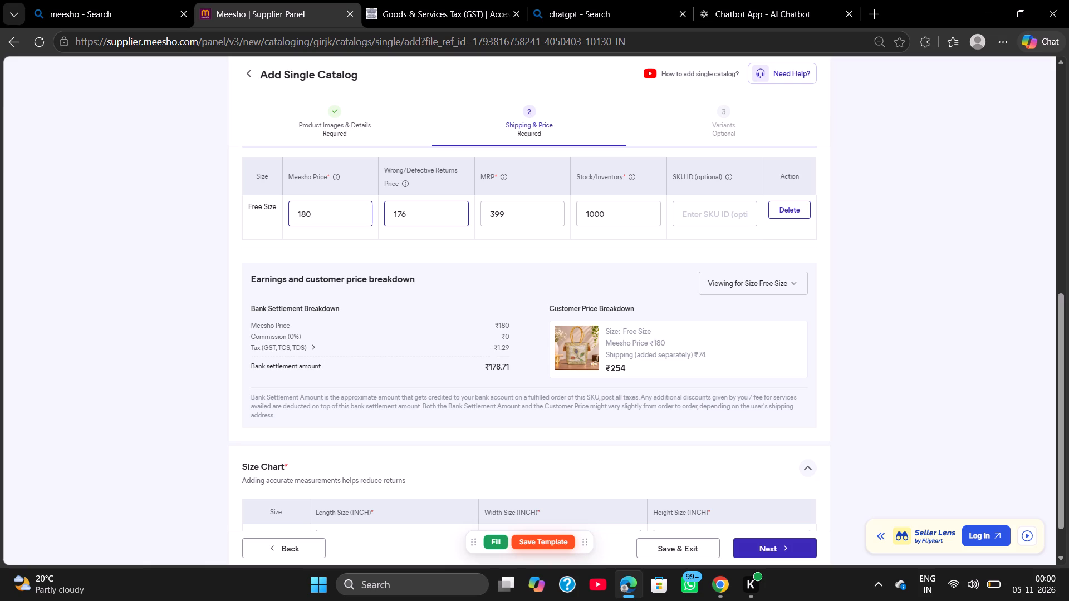
Set the Free Size Meesho price to 190 and its Wrong/Defective Returns price to 186.
left_click(305, 213)
key("BackSpace")
key("9")
left_click(403, 208)
key("BackSpace")
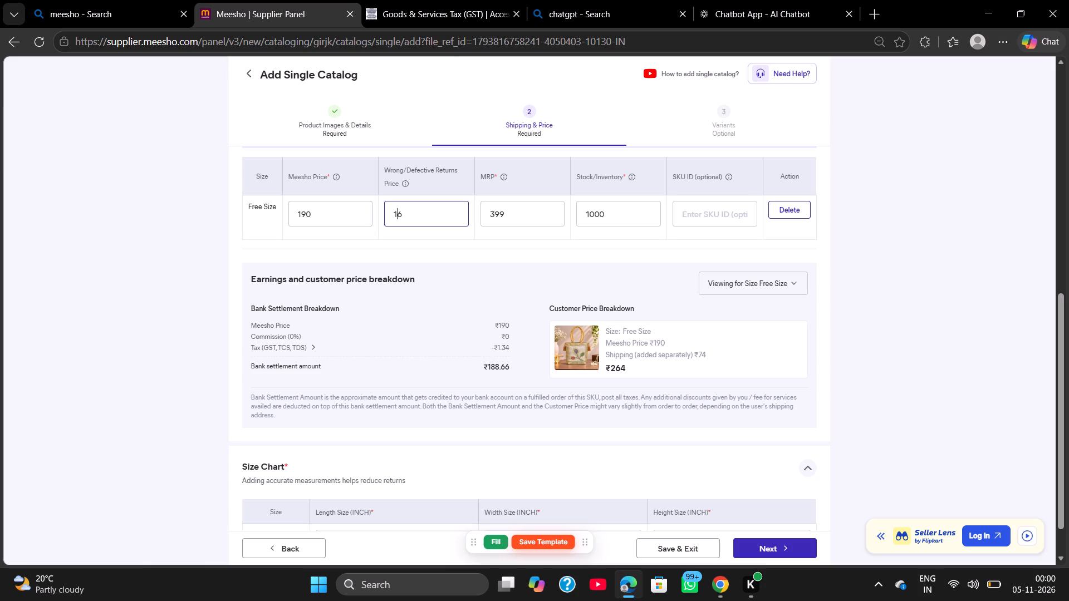
key("8")
Fill the Free Size row of the size chart with length 10, width 2 and height 10 inches.
scroll(566, 347, "down", 1)
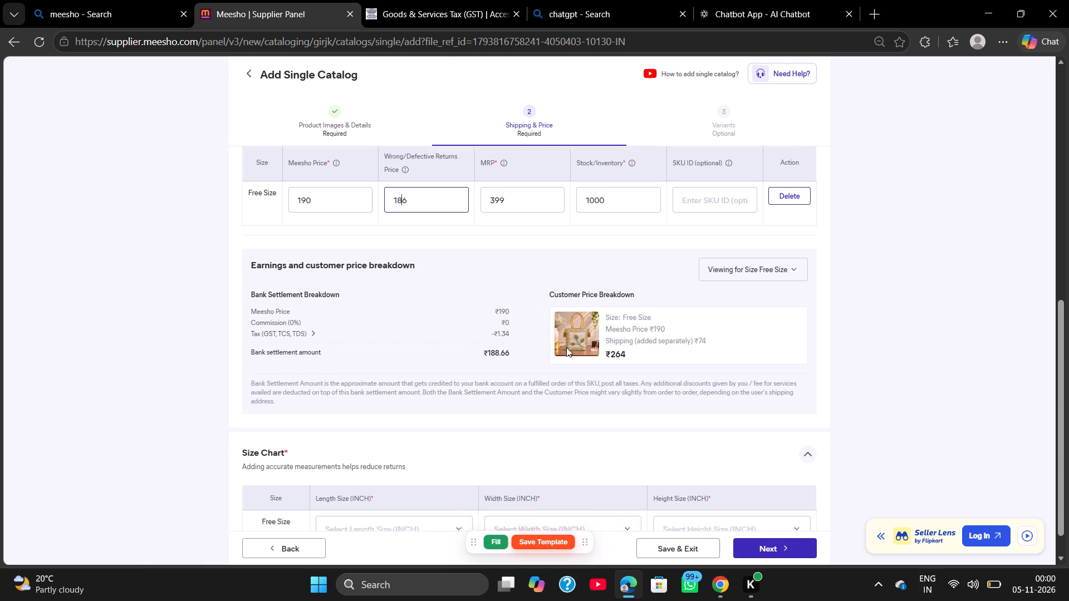
scroll(566, 347, "down", 1)
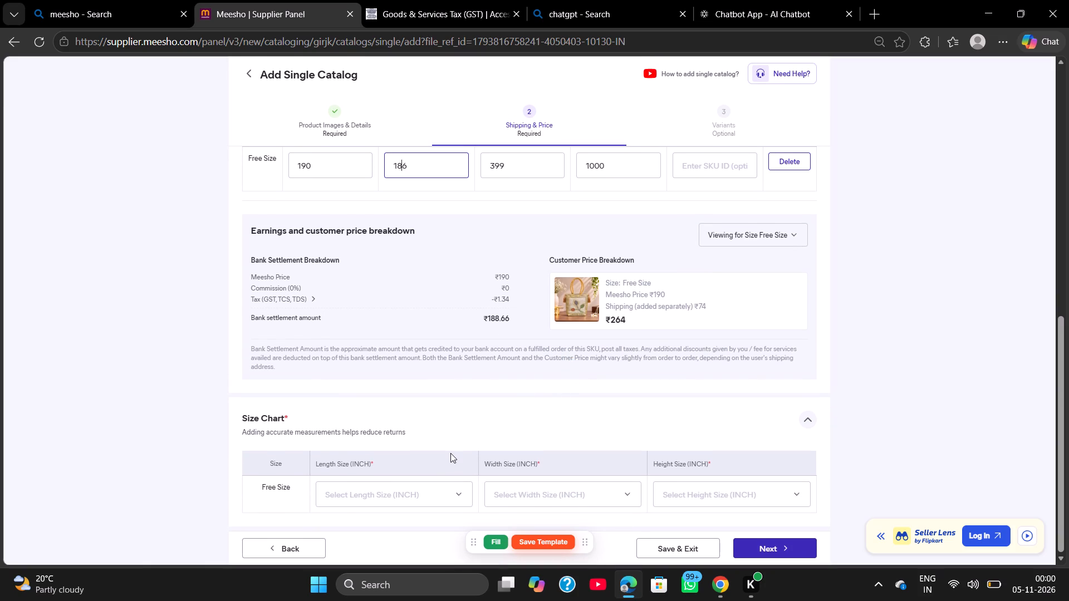
left_click(427, 496)
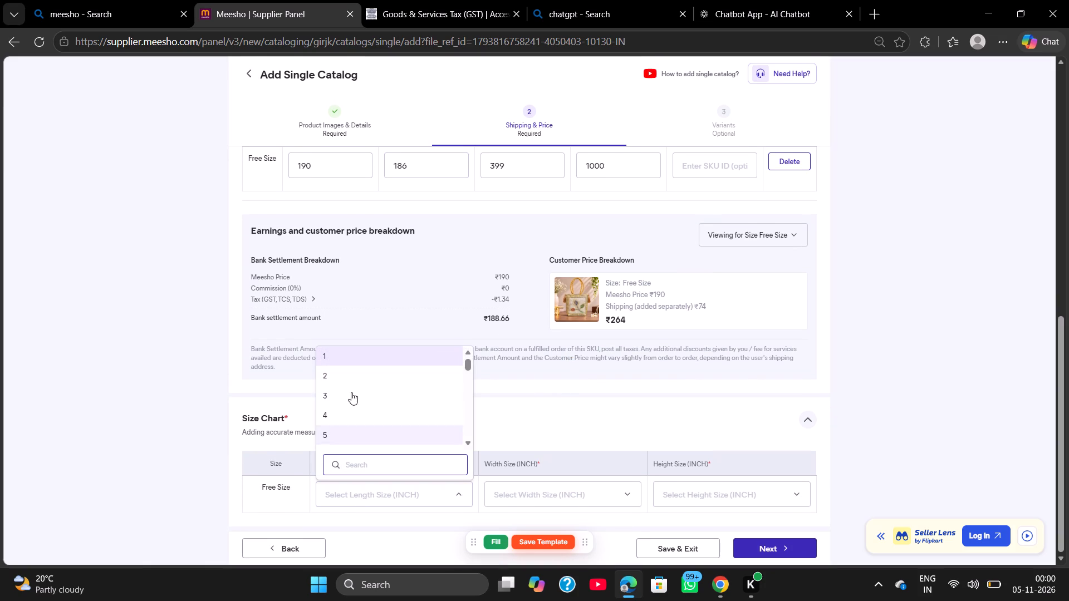
scroll(360, 426, "down", 2)
left_click(346, 439)
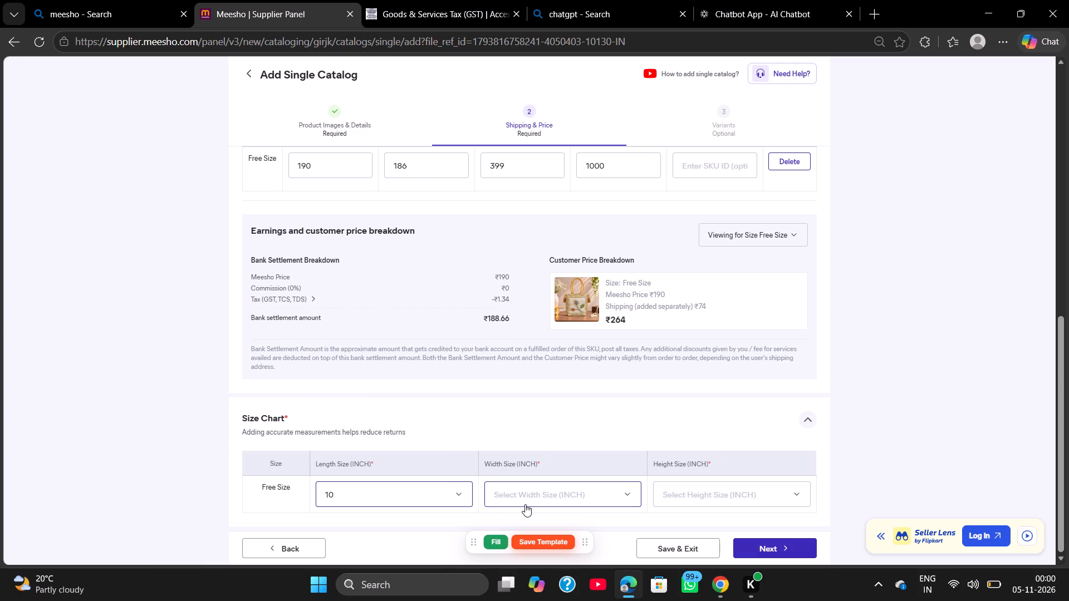
left_click(527, 504)
left_click(499, 366)
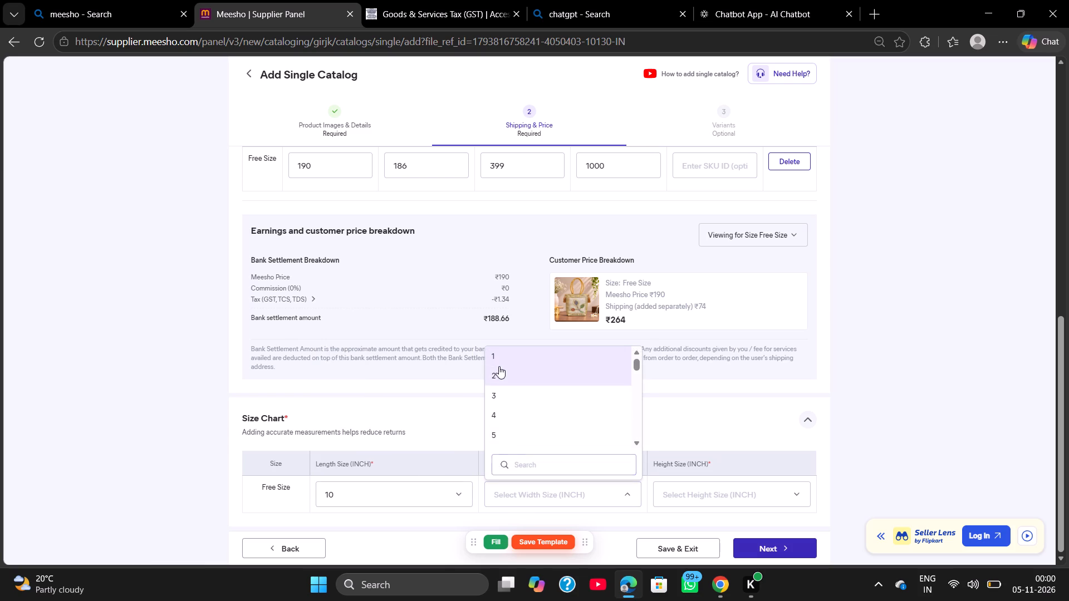
left_click(721, 501)
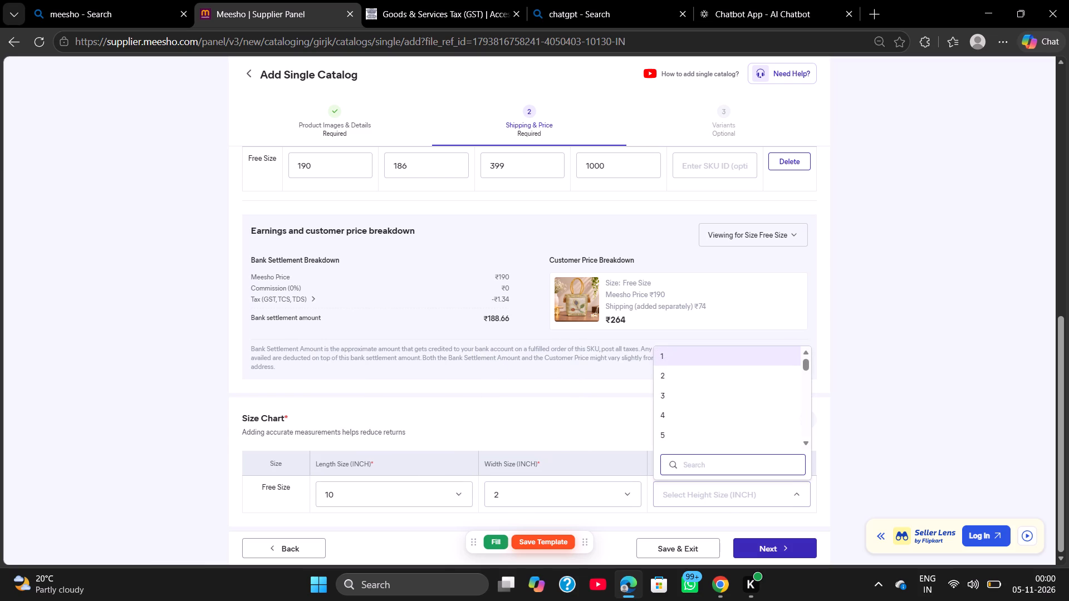
scroll(679, 400, "down", 2)
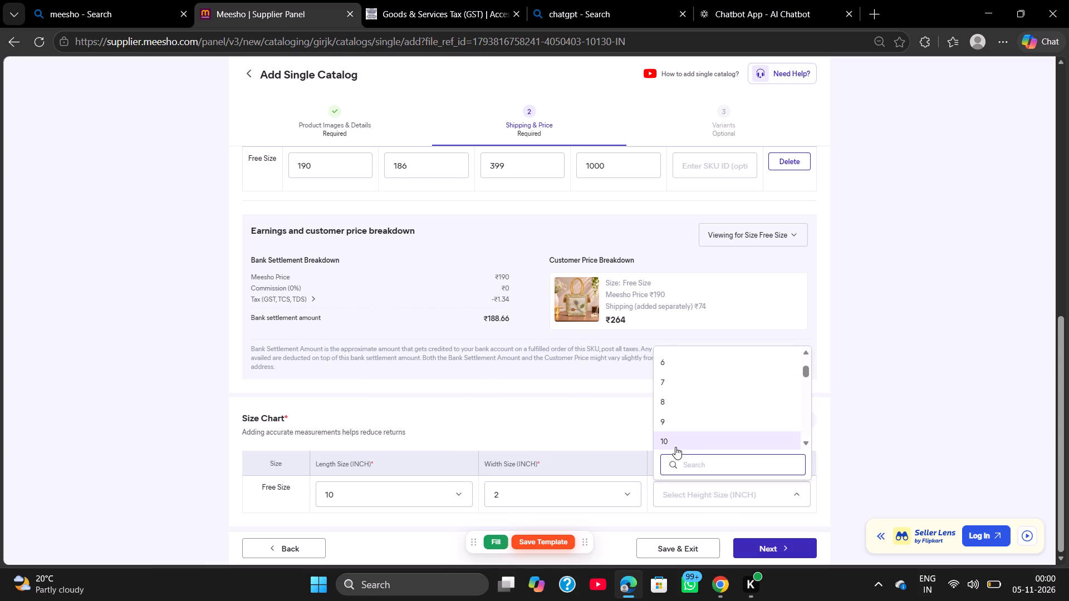
left_click(675, 447)
Submit the catalog for quality check without adding variants, and dismiss the ad campaign offer.
scroll(858, 445, "down", 2)
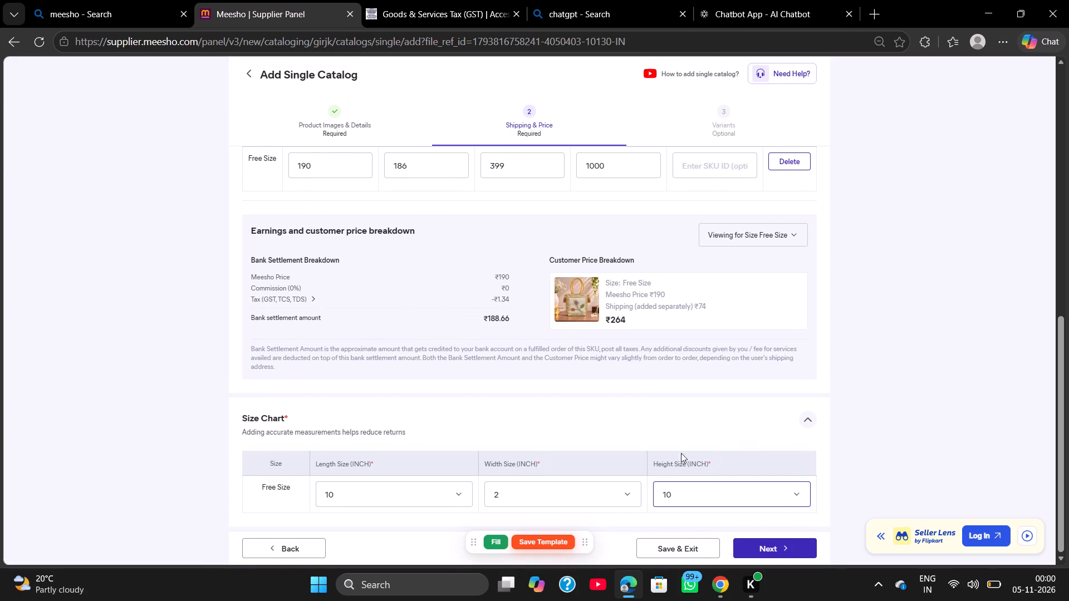
left_click(772, 549)
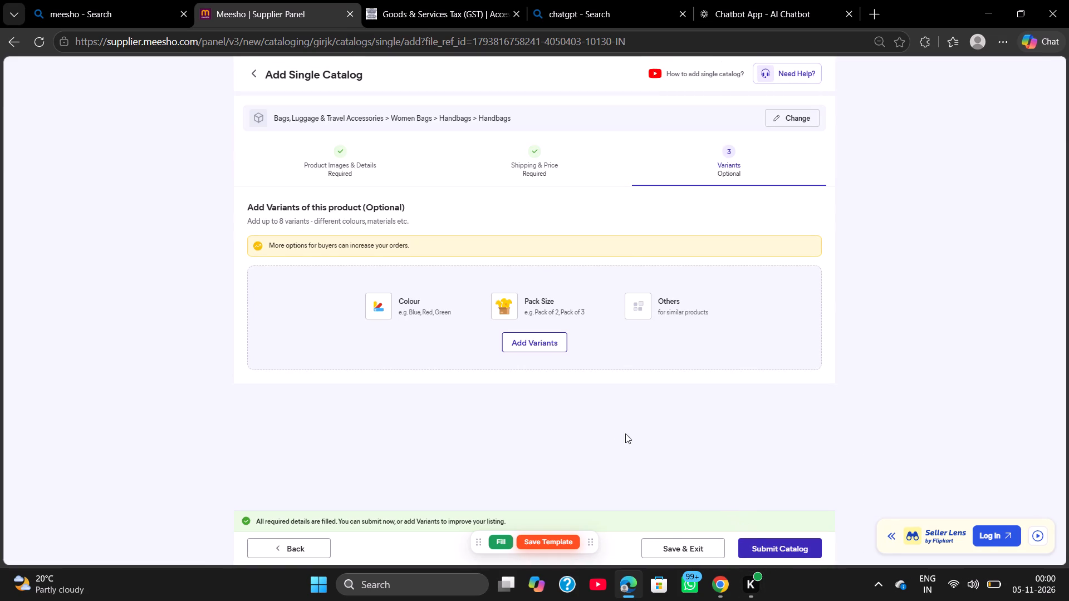
left_click(777, 546)
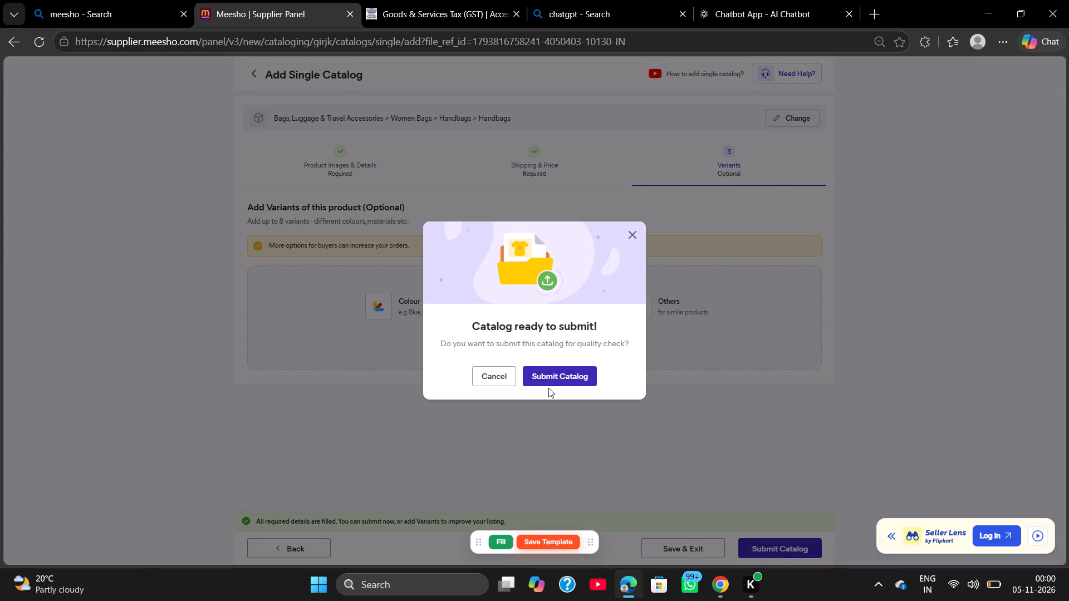
left_click(551, 374)
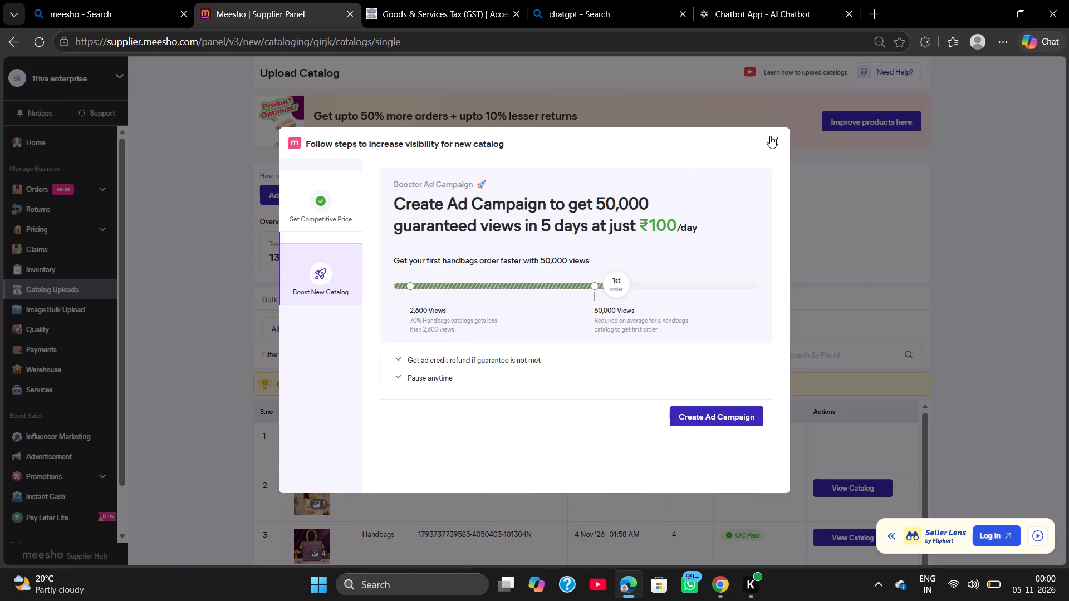
left_click(770, 136)
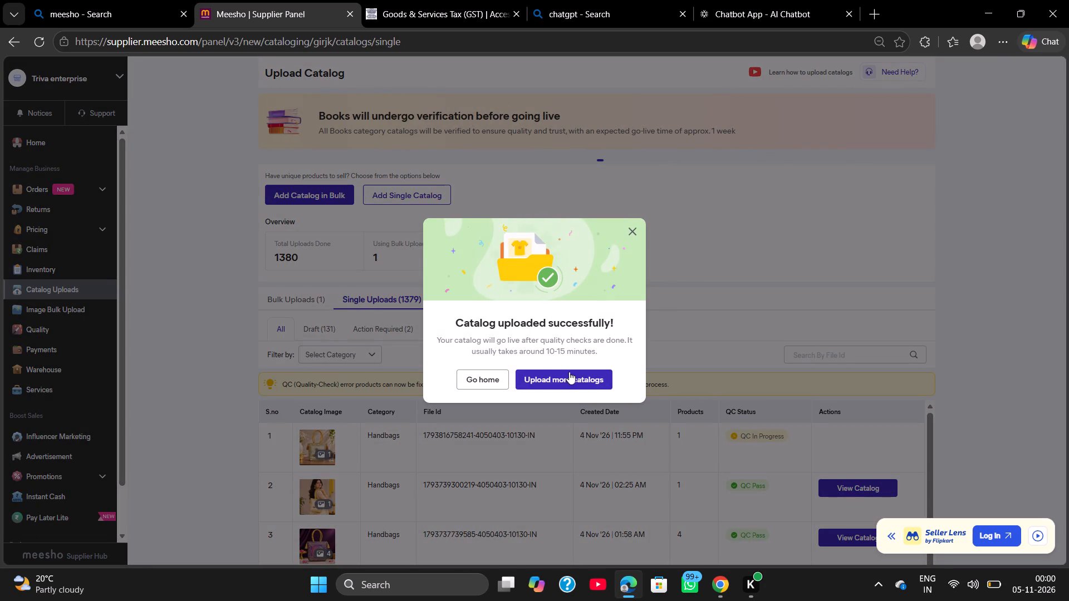
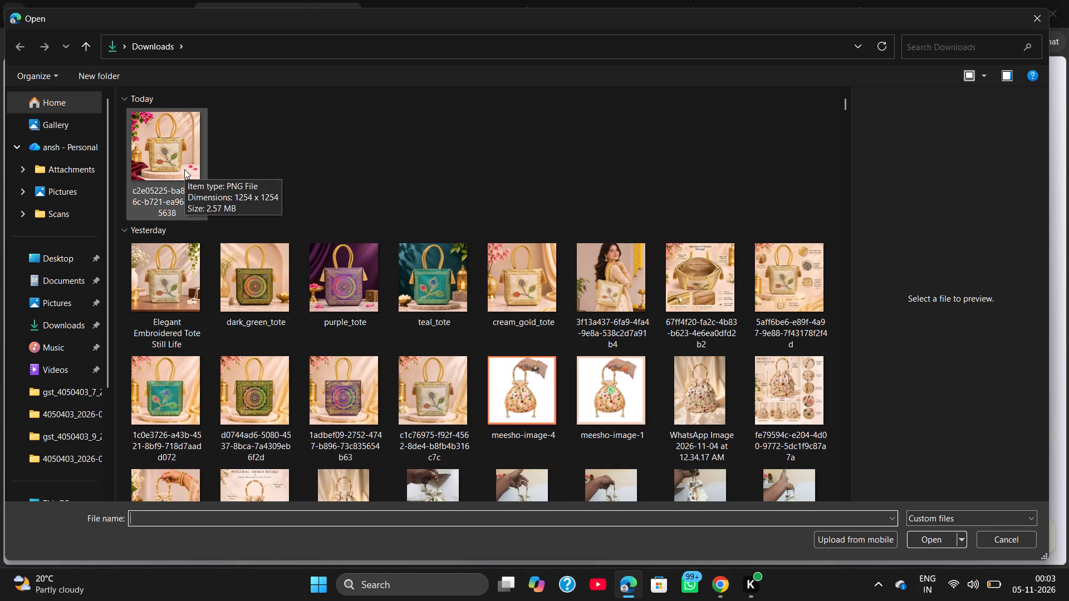
double_click(184, 169)
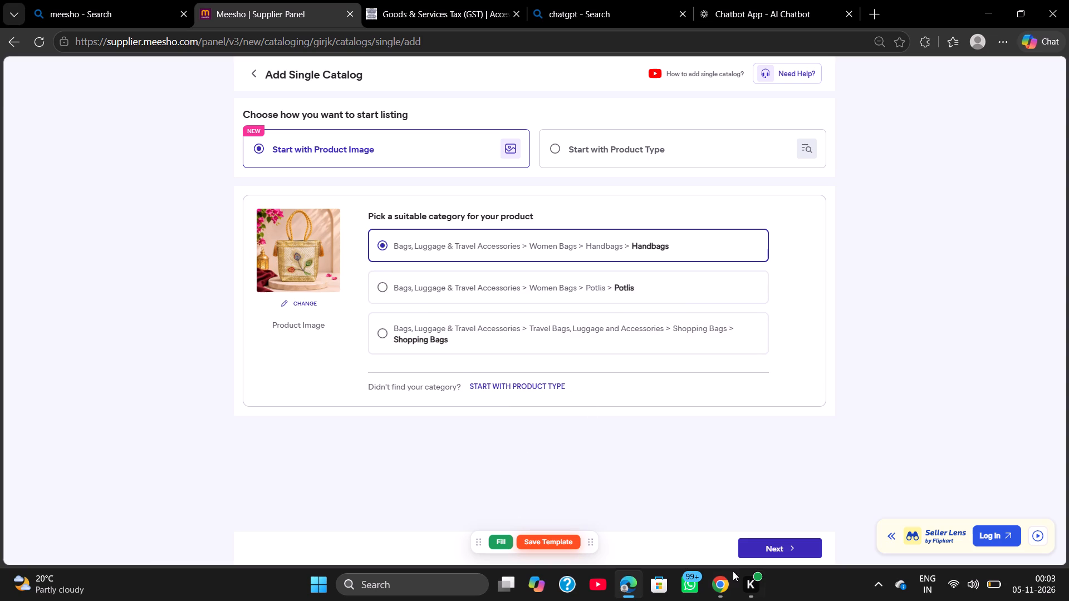
left_click(768, 545)
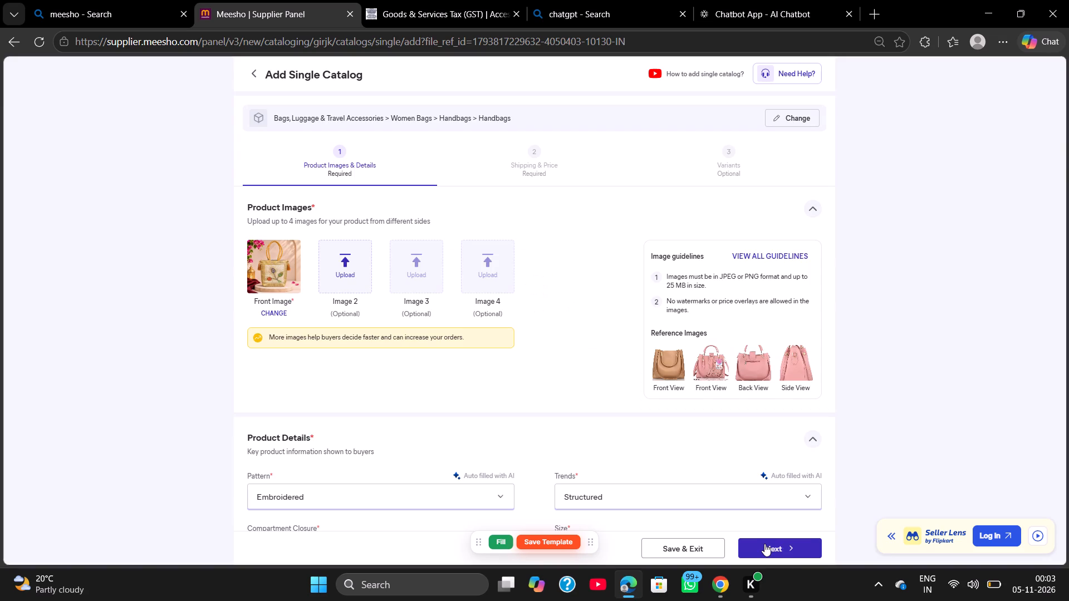
Add the open-bag interior picture as Image 2, the model photo as Image 3 and the cream tote detail infographic as Image 4.
scroll(764, 544, "down", 1)
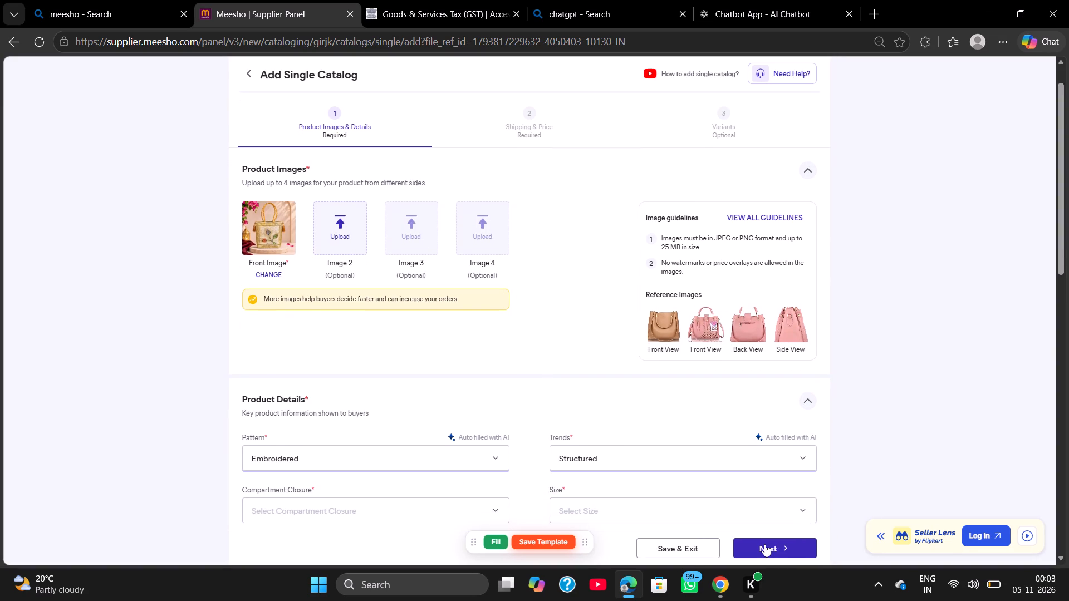
scroll(764, 544, "down", 7)
left_click(354, 208)
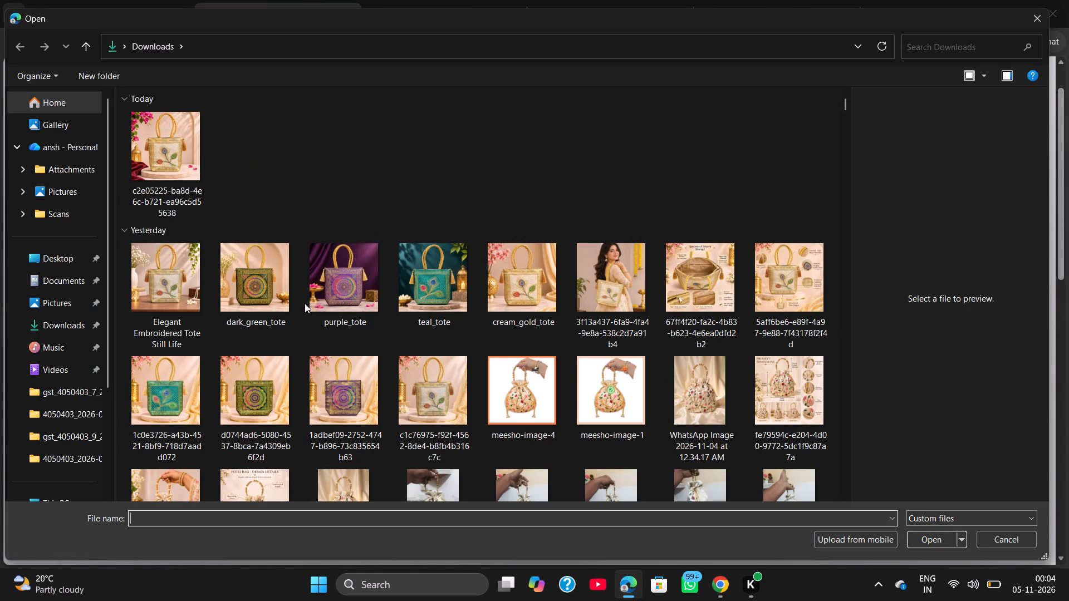
double_click(687, 299)
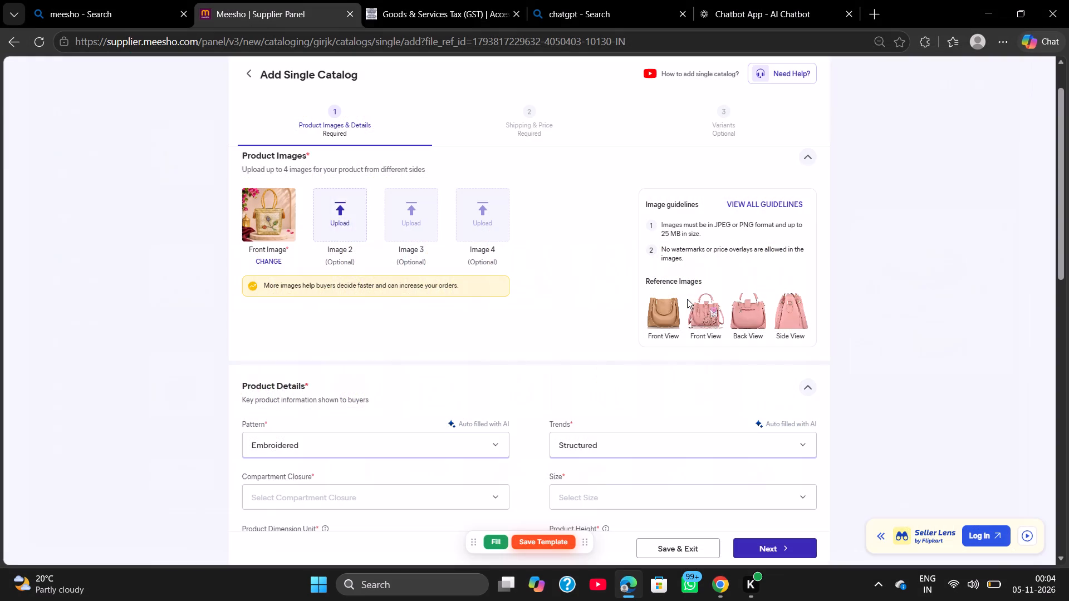
left_click(421, 214)
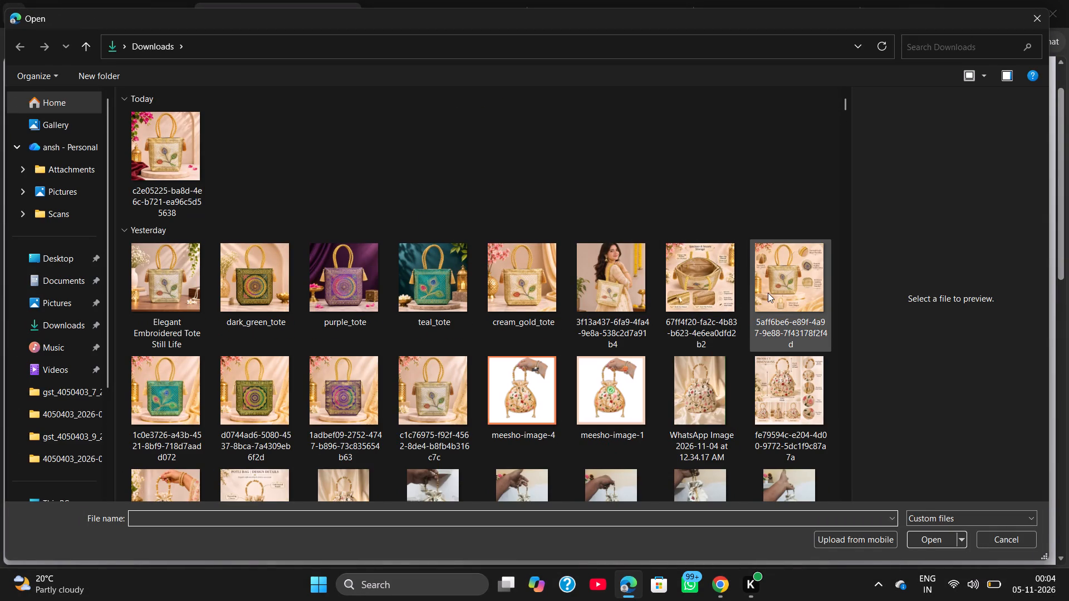
double_click(635, 283)
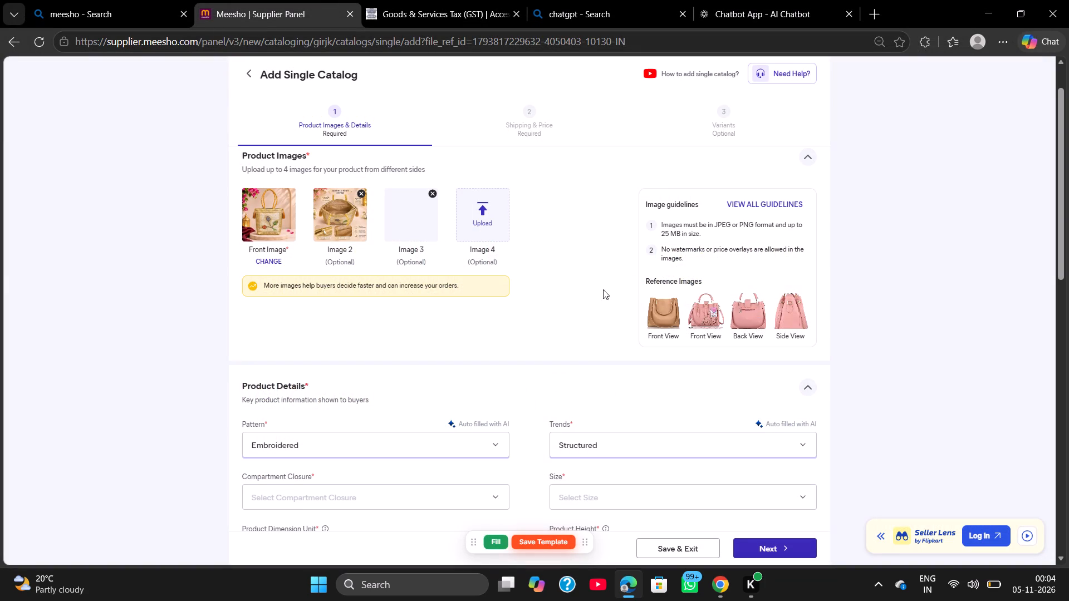
left_click(482, 226)
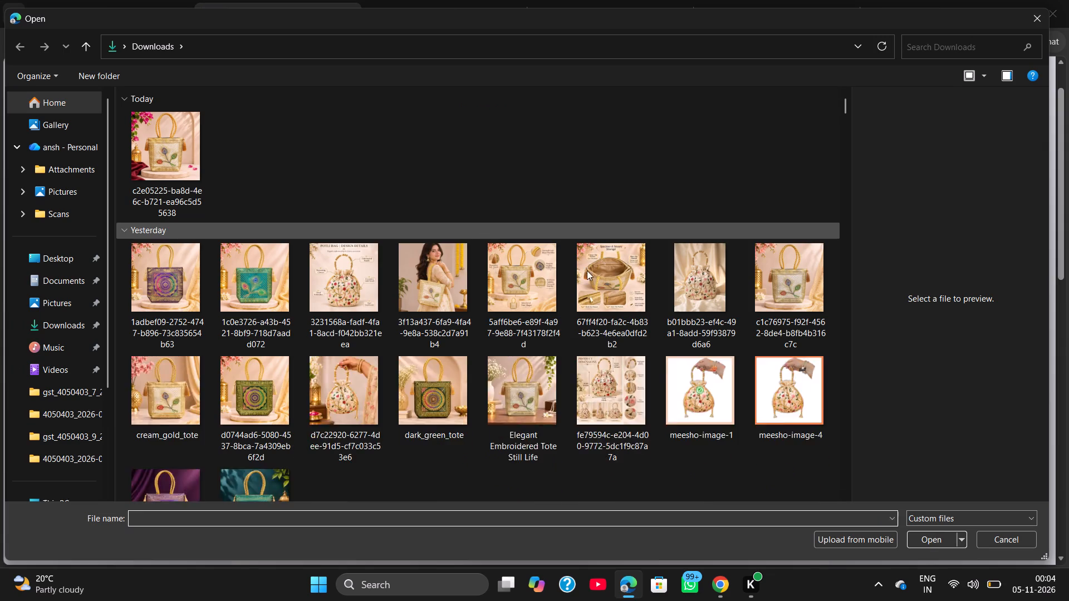
double_click(787, 297)
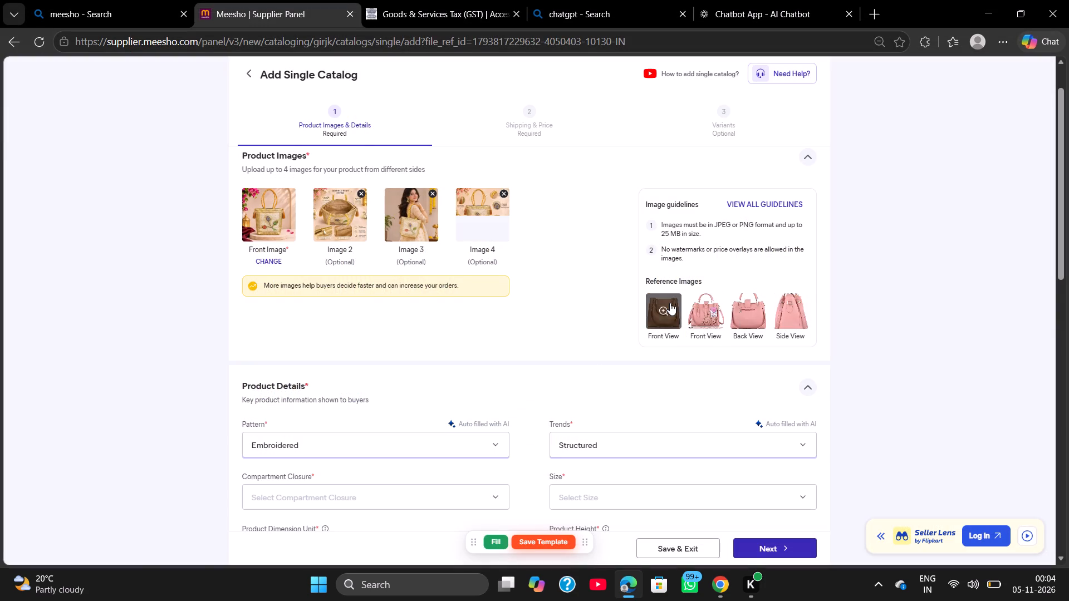
Set the compartment closure to Zip and the size to Free Size in the product details.
scroll(670, 303, "down", 2)
left_click(442, 348)
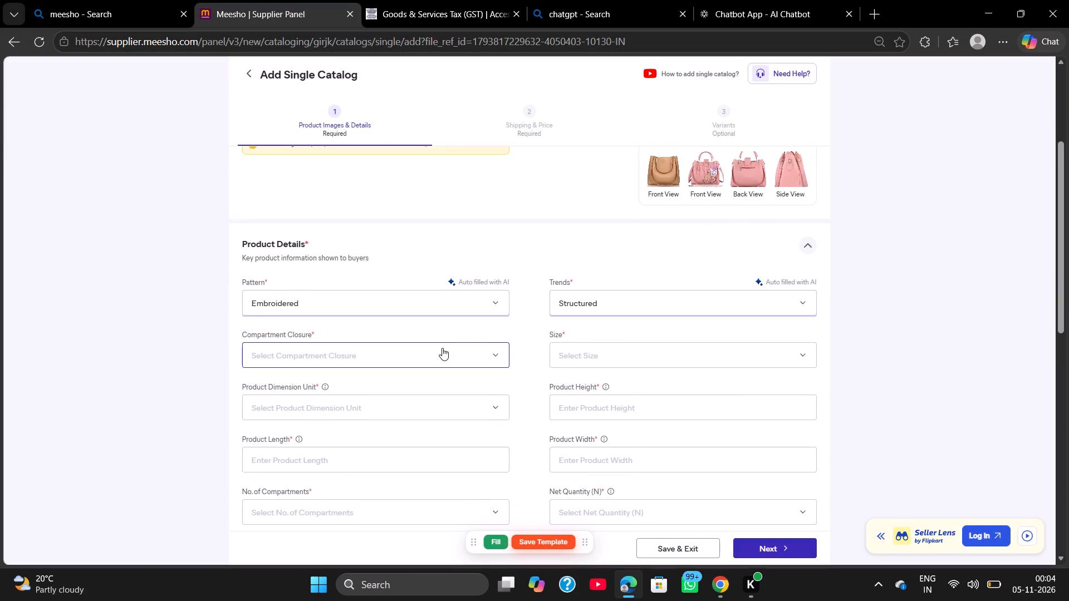
scroll(311, 451, "down", 4)
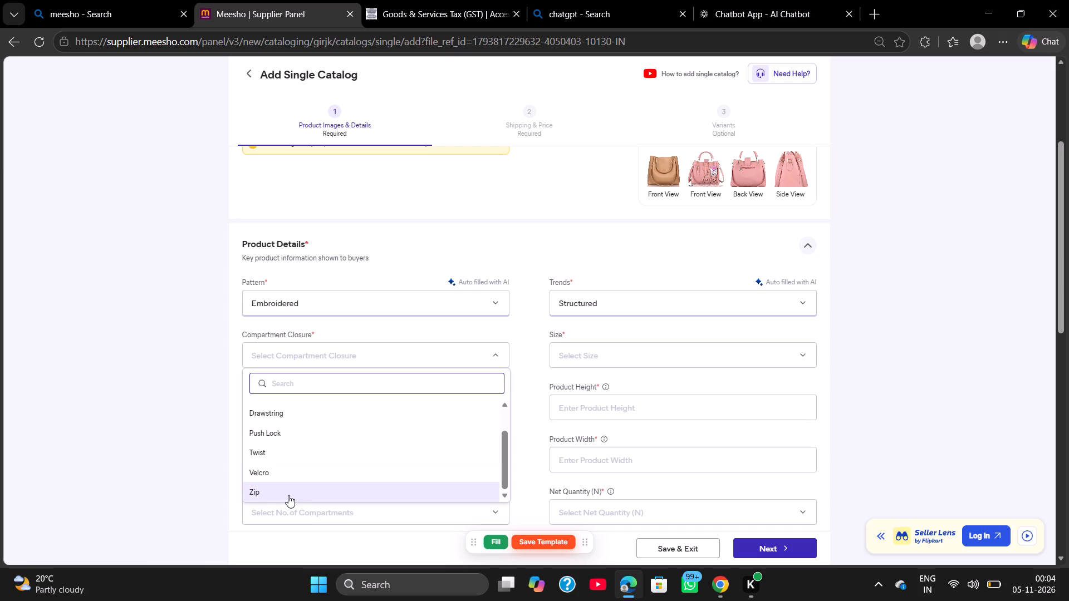
left_click(288, 495)
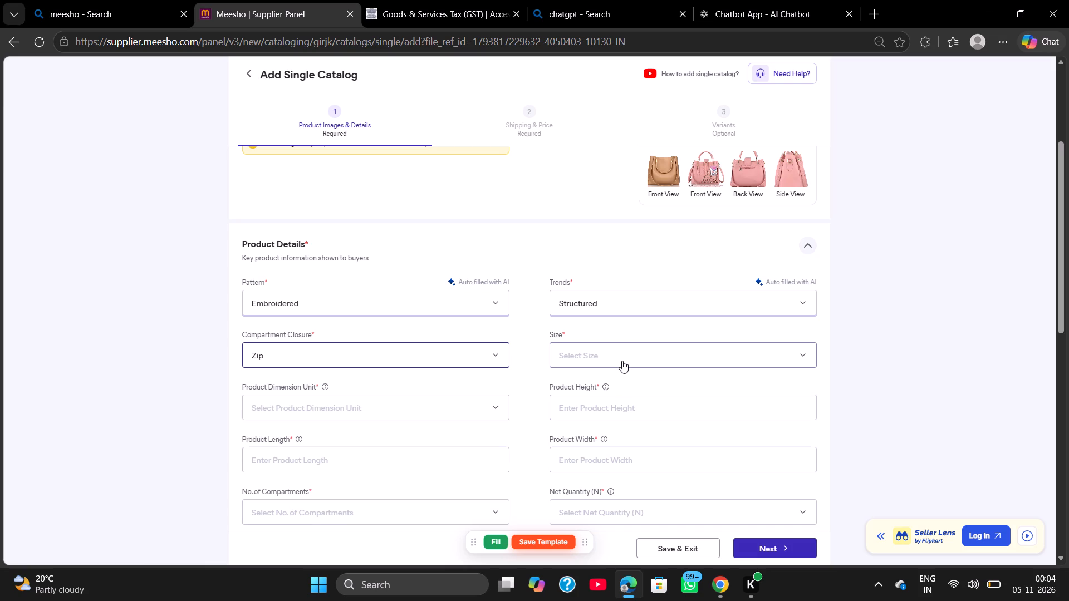
left_click(622, 361)
scroll(589, 459, "down", 3)
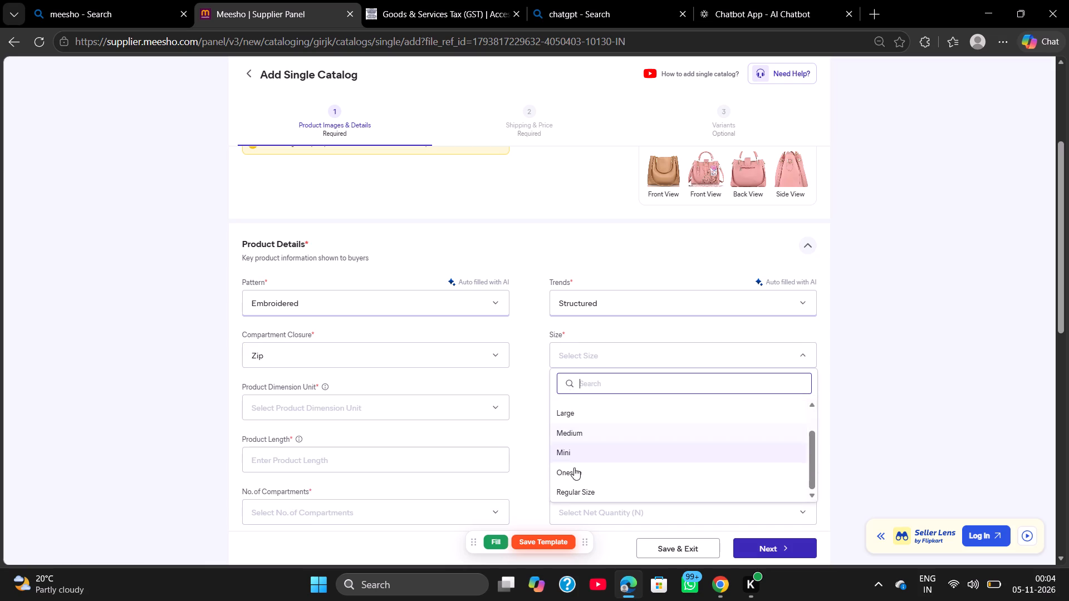
scroll(571, 465, "up", 2)
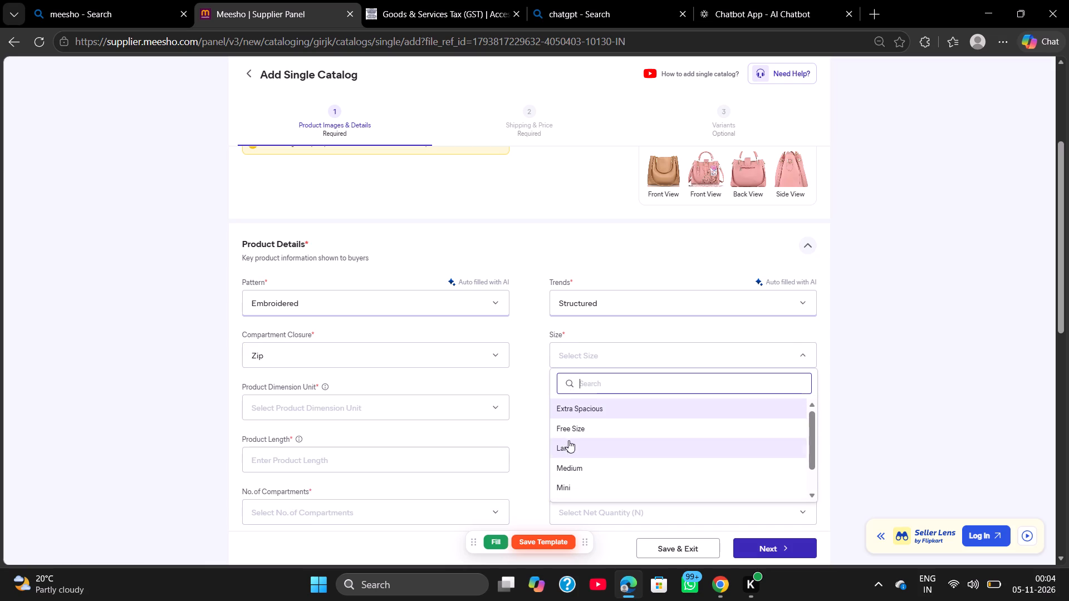
left_click(568, 435)
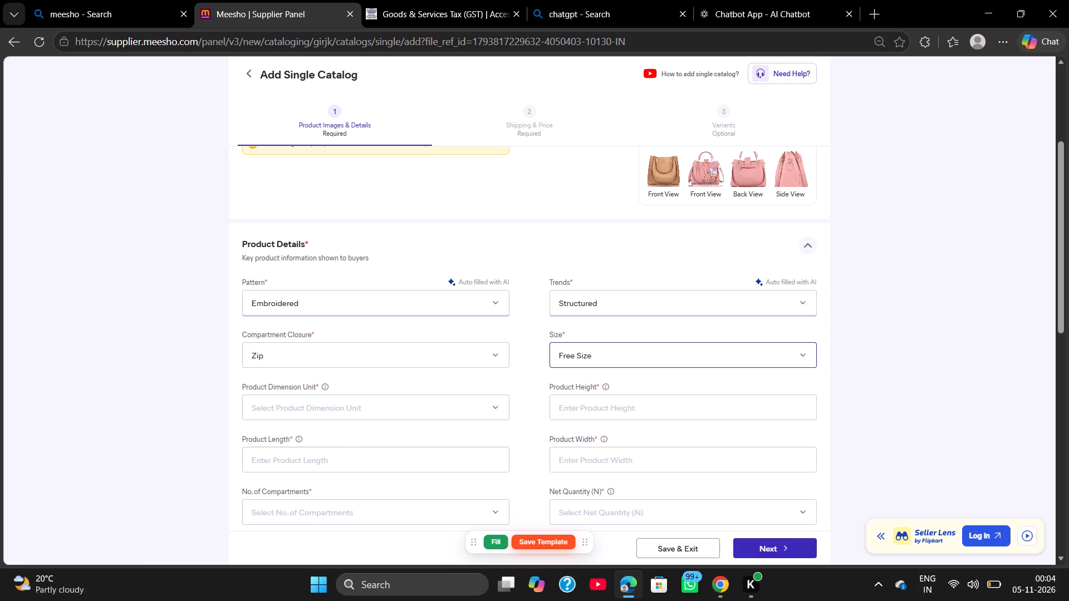
Set the product dimensions in inch: height 10, length 10 and width 2.
left_click(305, 400)
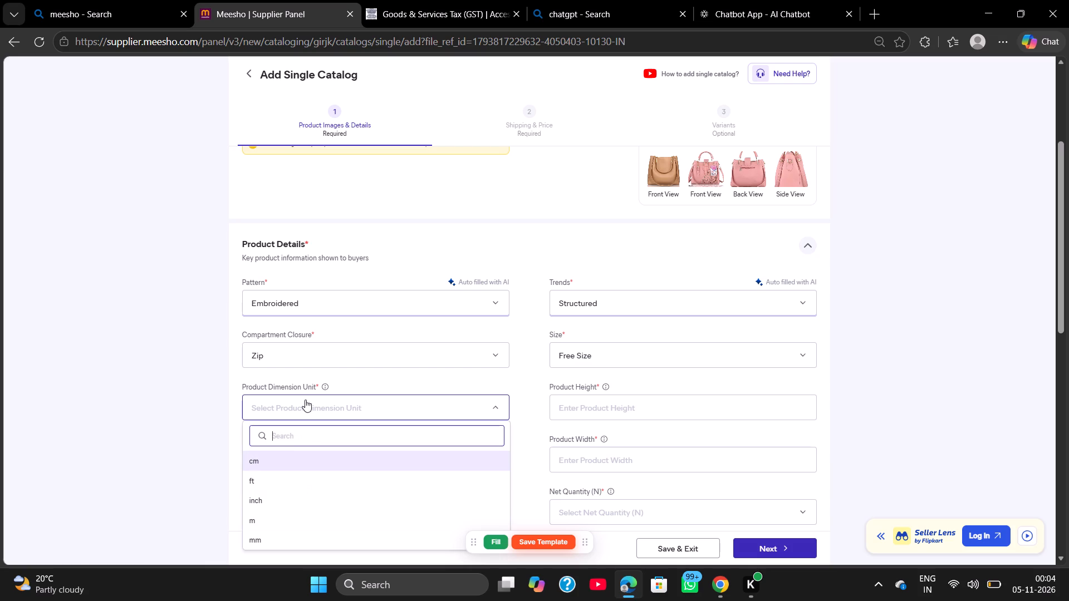
left_click(290, 496)
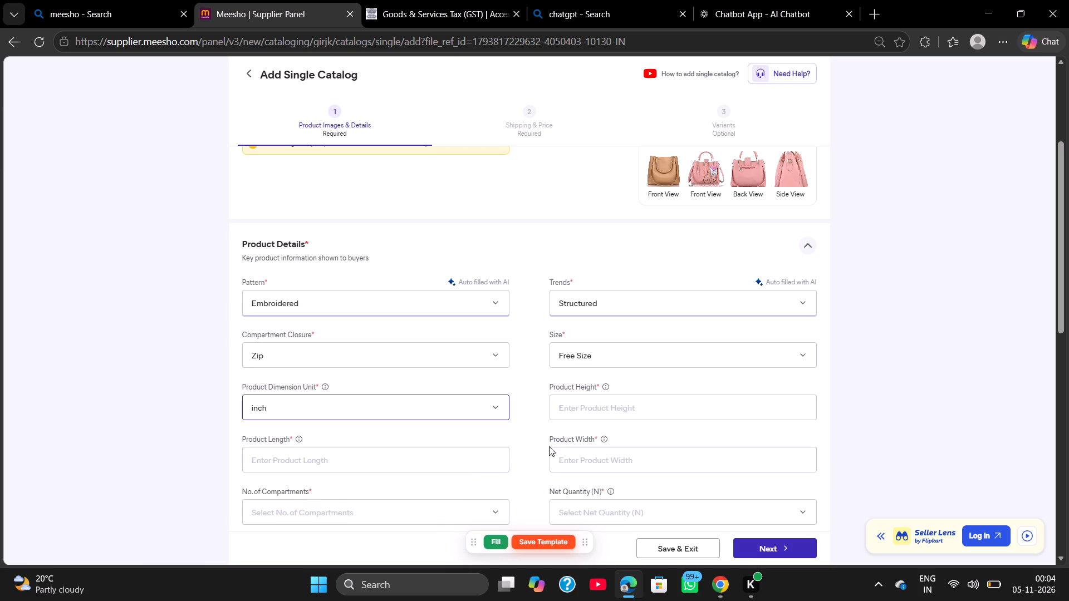
left_click(595, 405)
type("10")
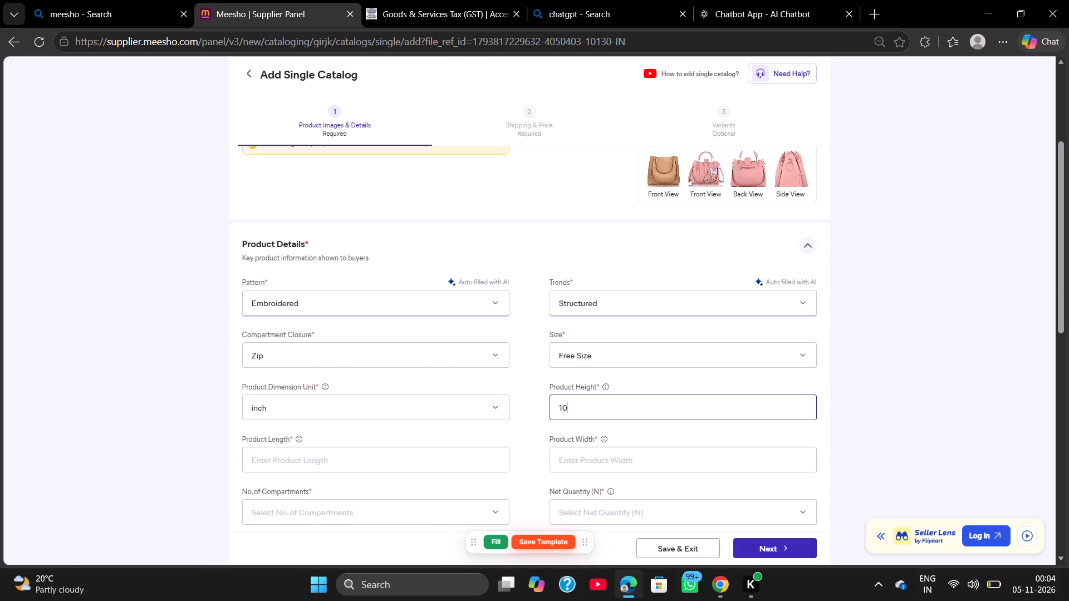
left_click(307, 465)
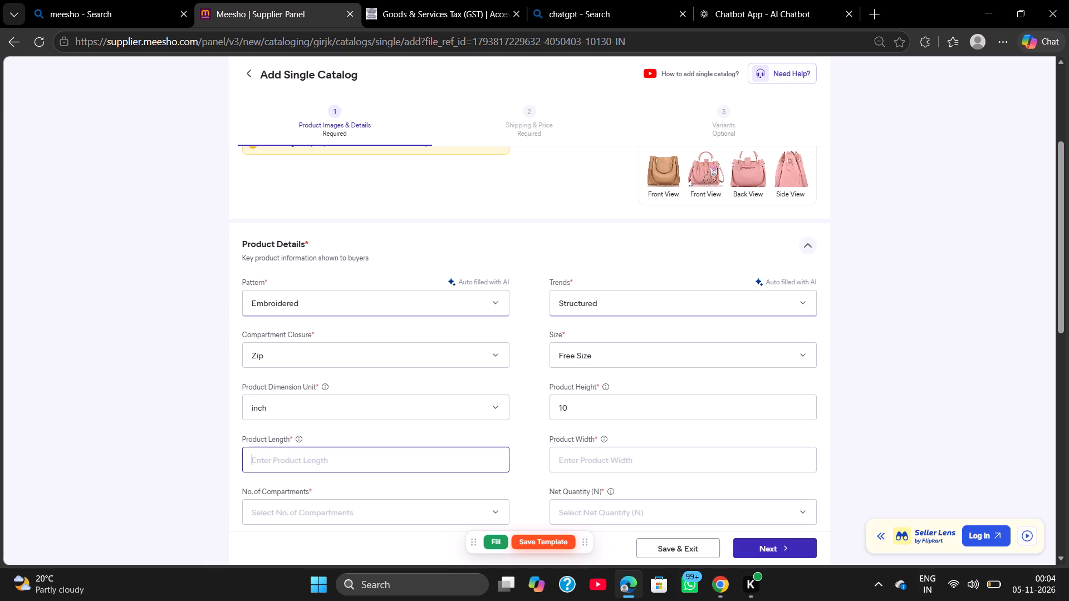
type("10")
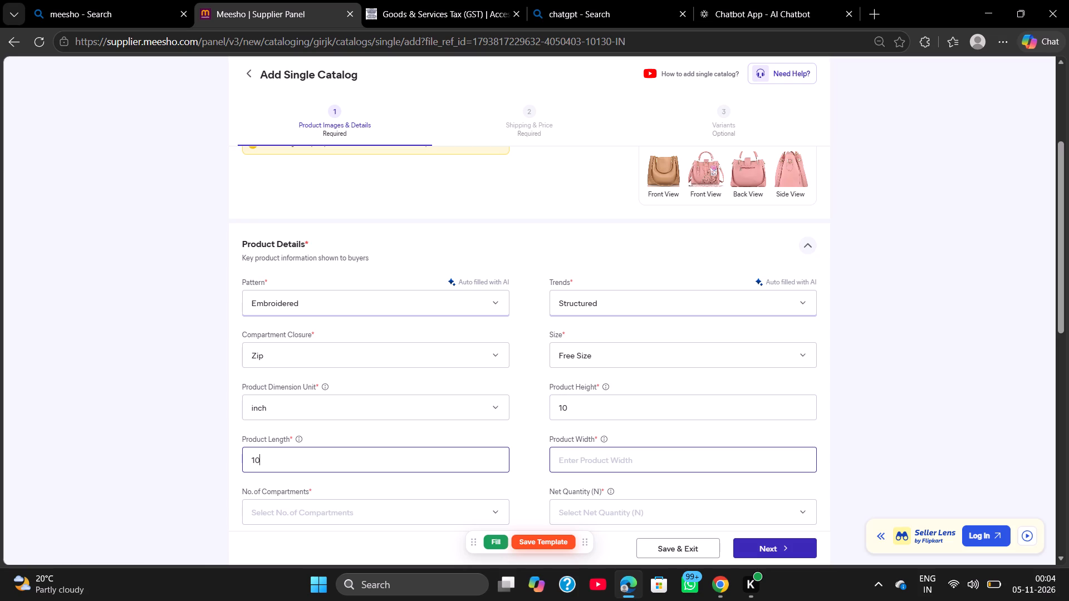
left_click(655, 455)
key("2")
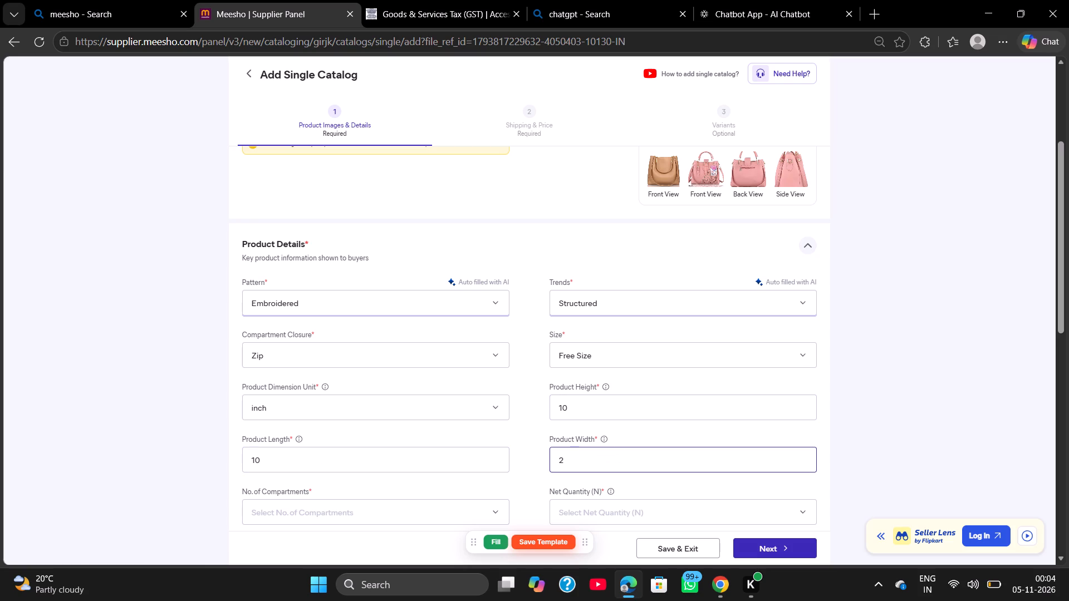
Set the number of compartments to 2 and net quantity to 1, and enter "handbag" as the included components.
scroll(508, 488, "down", 2)
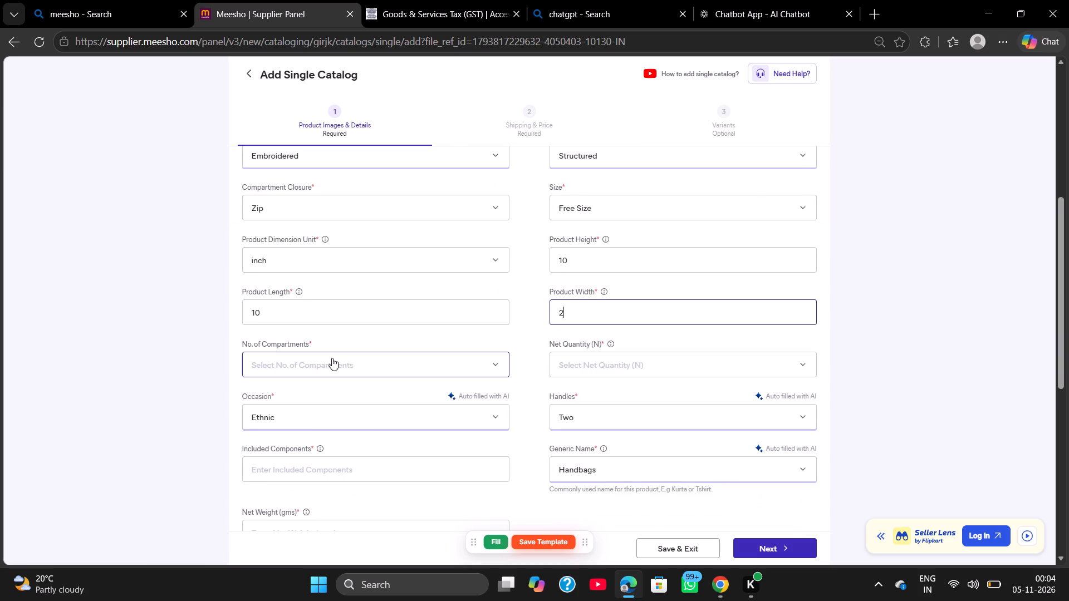
left_click(332, 358)
left_click(291, 435)
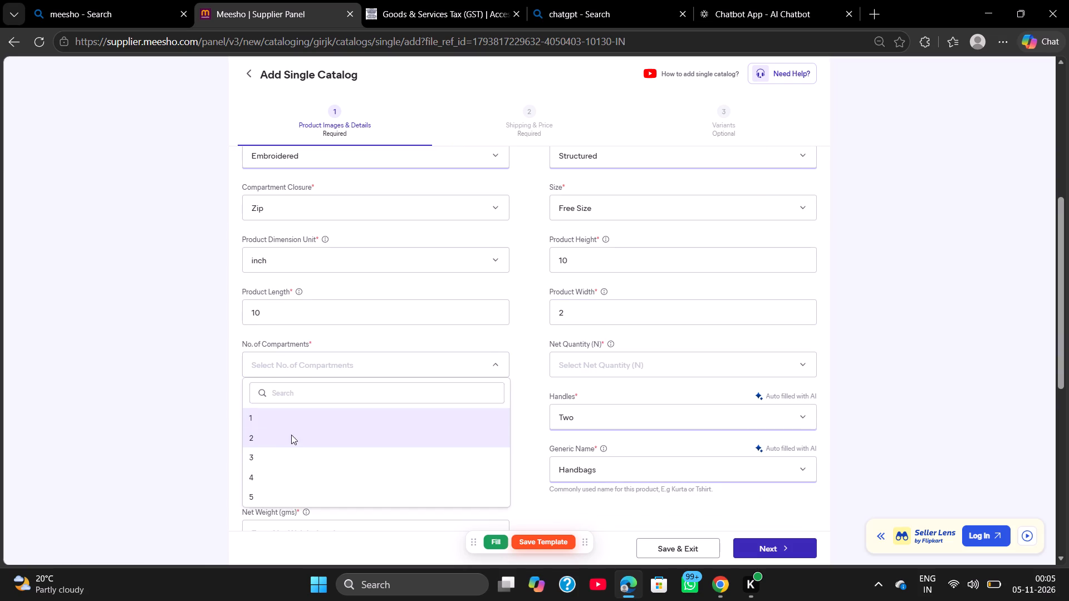
left_click(586, 364)
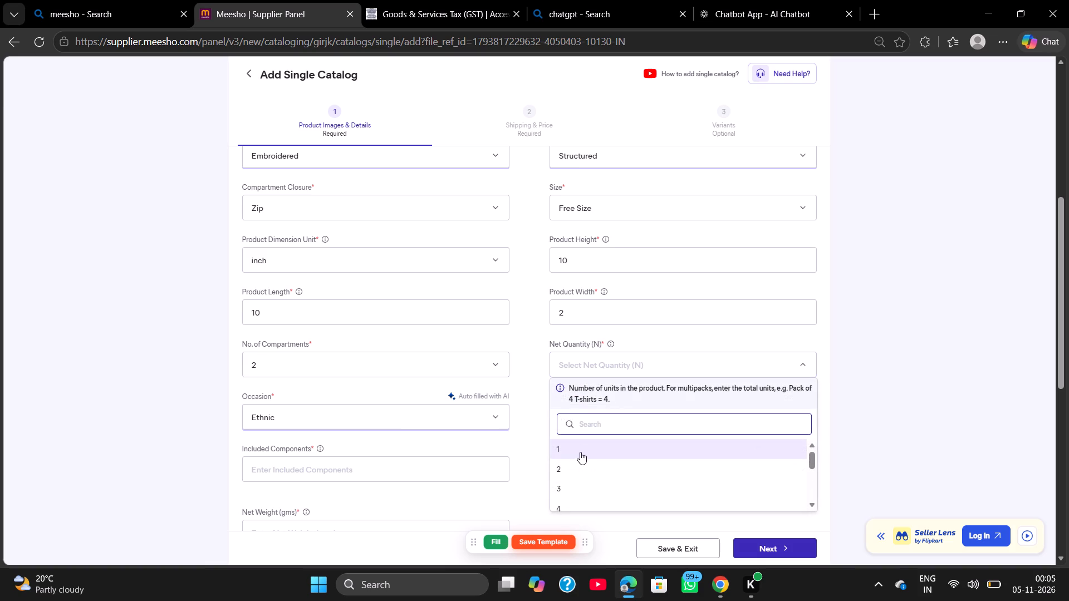
left_click(580, 453)
left_click(387, 469)
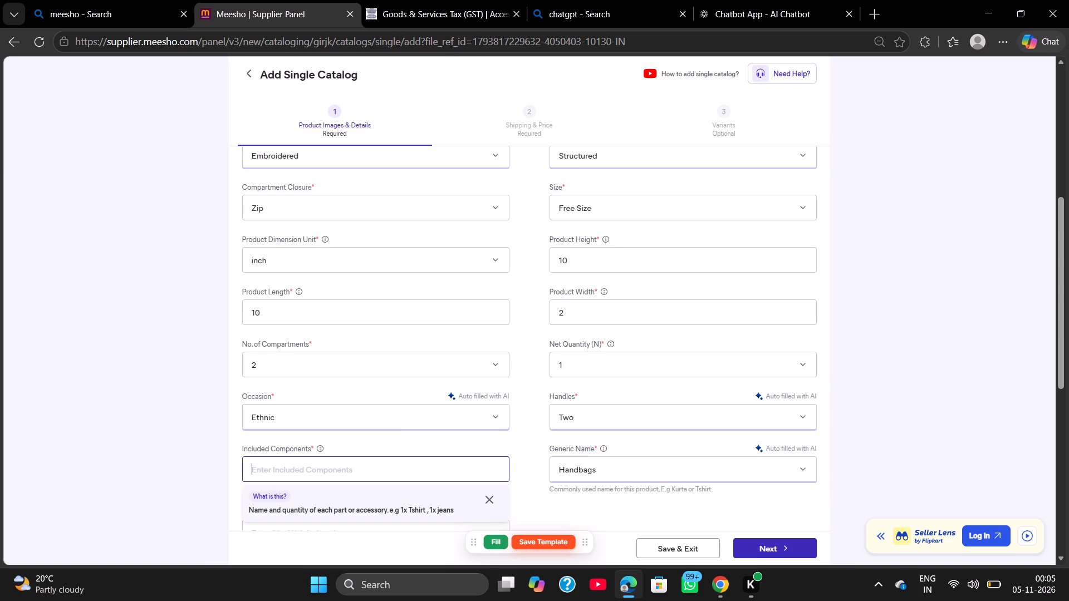
type("hand")
type("bag")
Set the net weight to 100 gms in the product details.
scroll(506, 447, "down", 2)
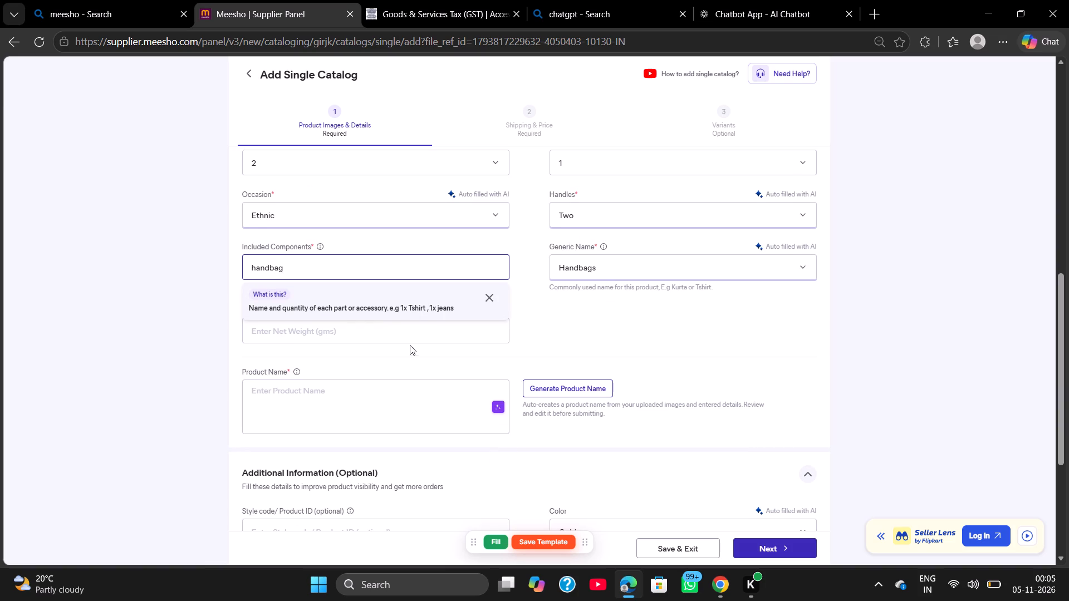
left_click(399, 328)
left_click(399, 328)
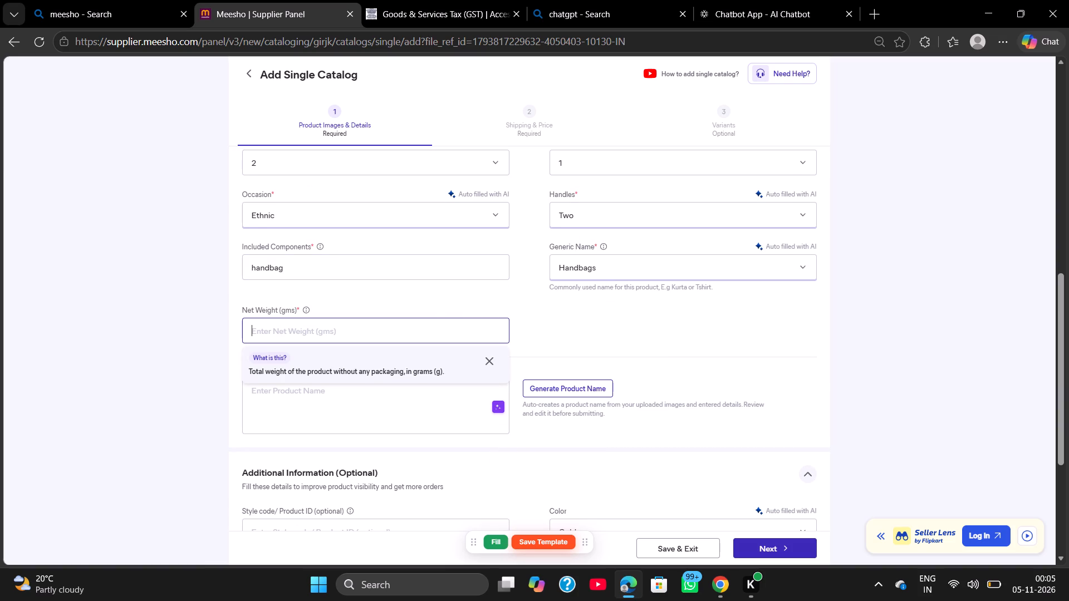
key("End")
type("100")
Auto-generate the product name from the uploaded images and entered details.
scroll(512, 351, "down", 1)
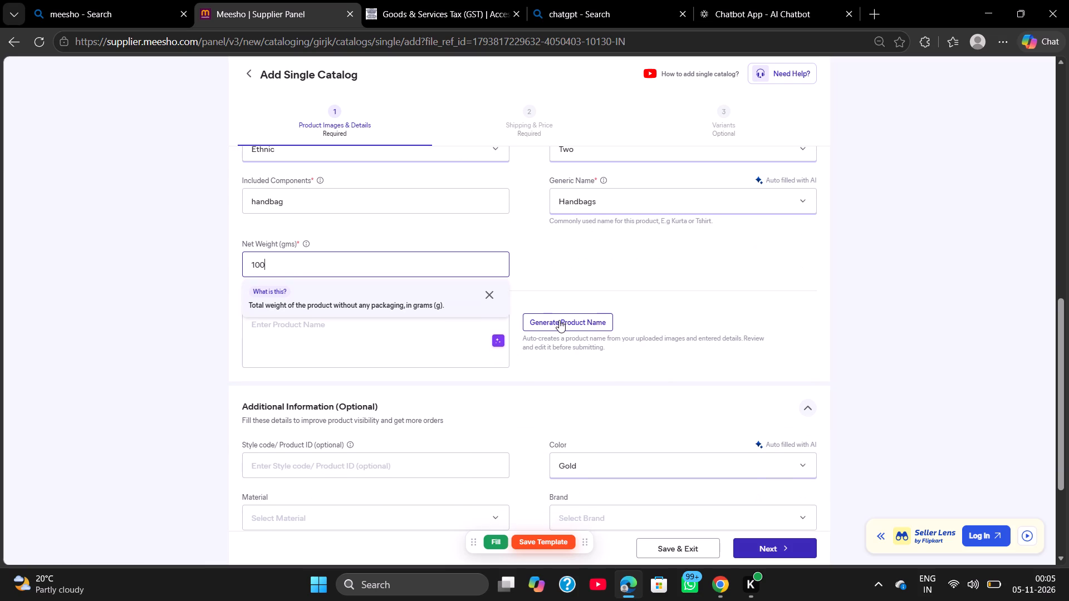
left_click(560, 320)
Set the material to Fabric in the additional information and continue to the Shipping & Price stage.
scroll(542, 433, "down", 1)
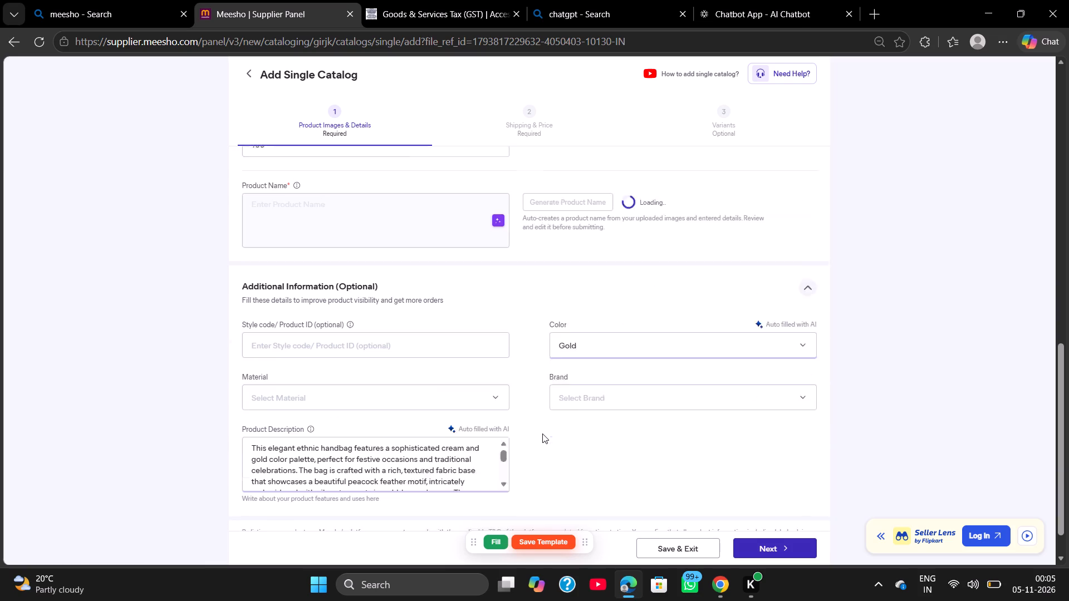
scroll(542, 433, "down", 1)
left_click(396, 321)
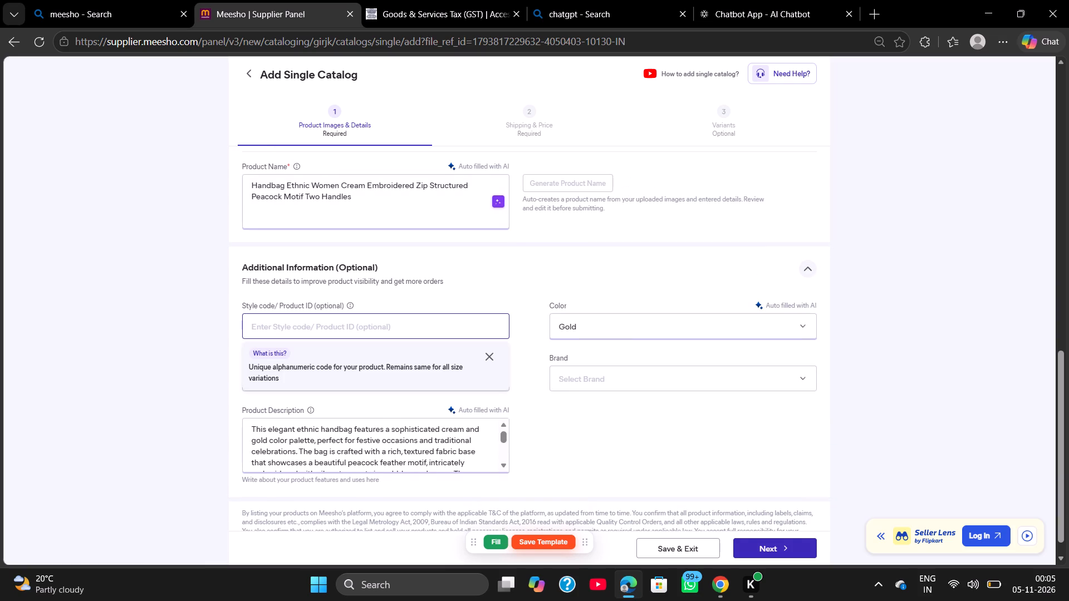
left_click(533, 397)
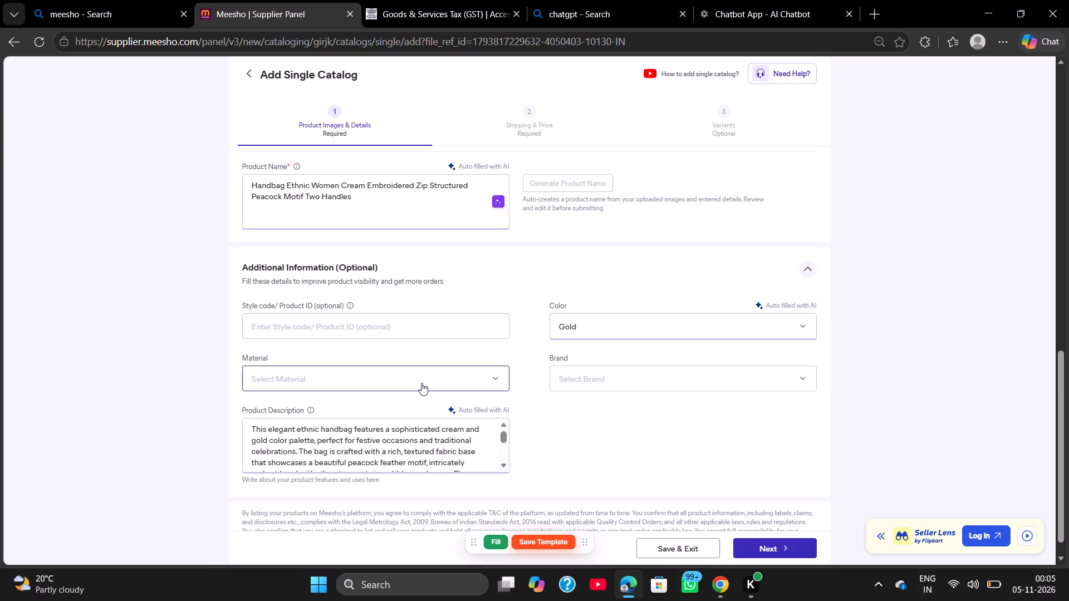
left_click(421, 383)
scroll(313, 443, "down", 1)
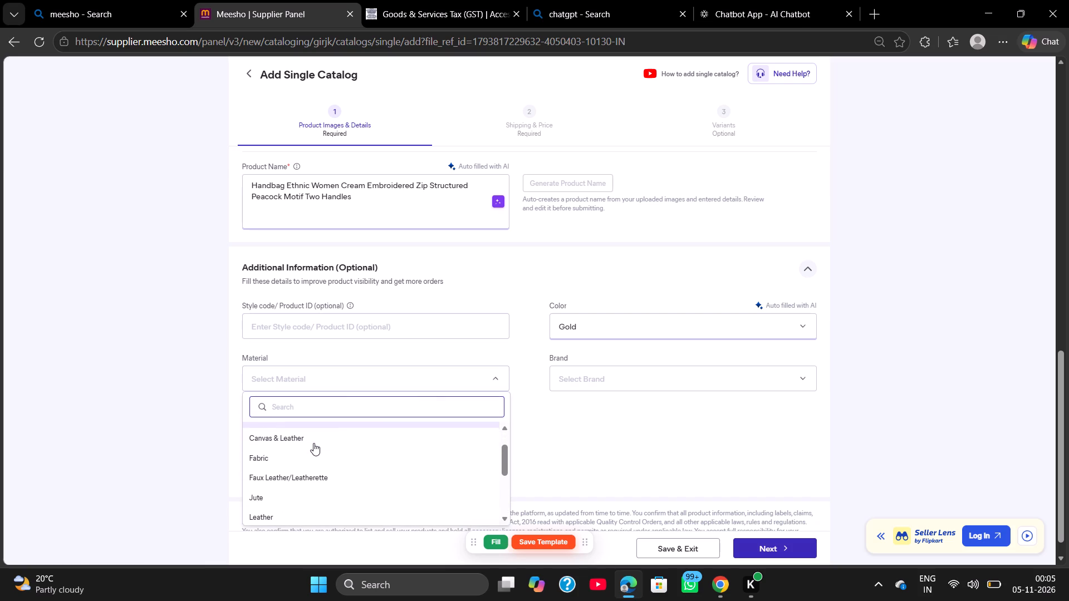
left_click(302, 458)
scroll(578, 422, "down", 1)
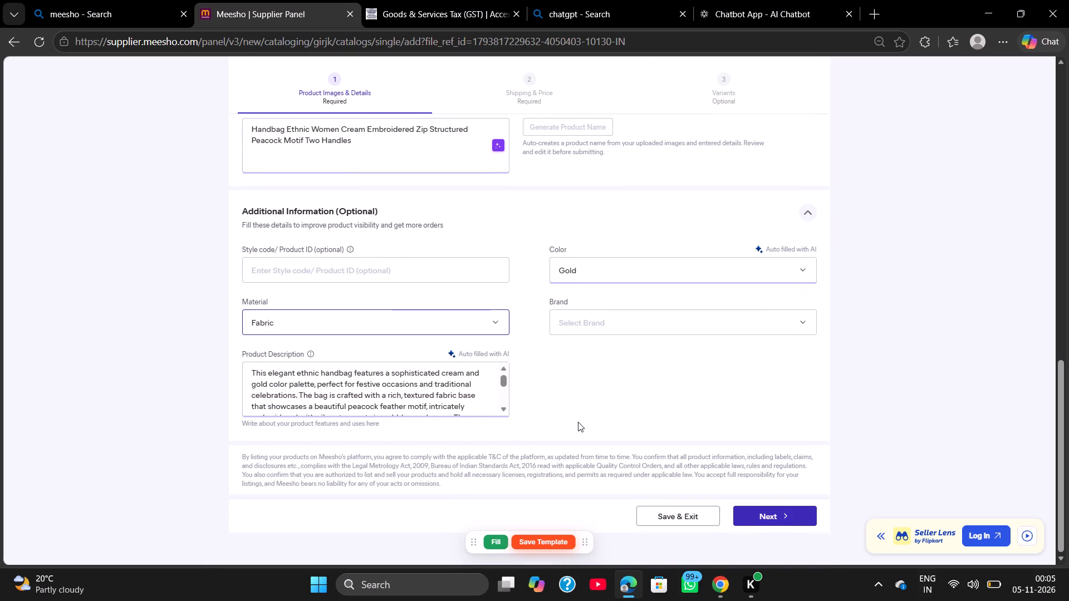
scroll(578, 422, "down", 1)
left_click(784, 543)
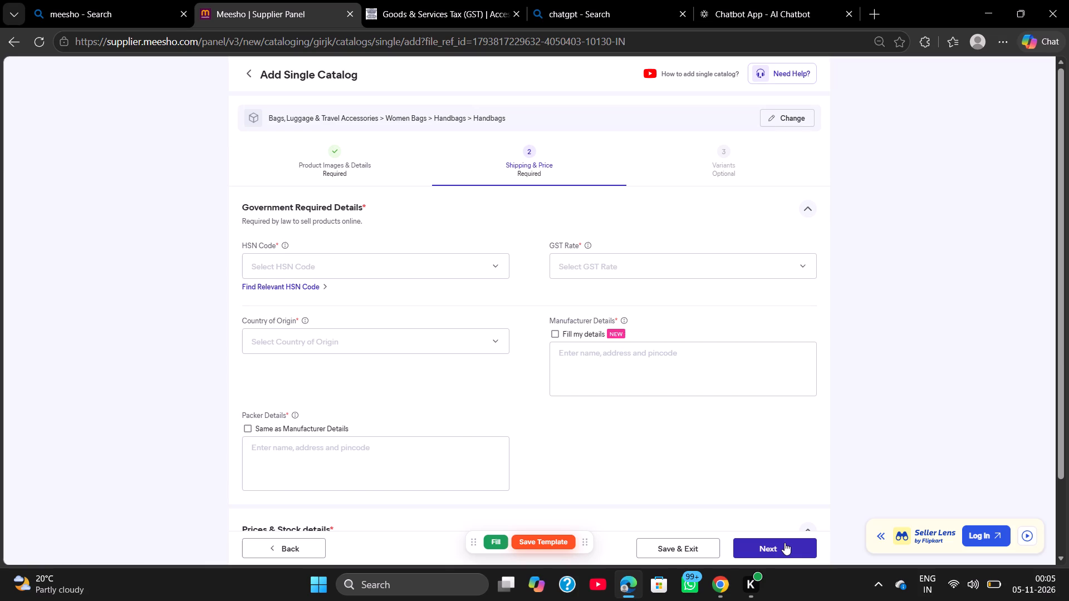
Set the government-required details to HSN code 4202, GST rate 18 and country of origin India.
left_click(365, 268)
left_click(318, 332)
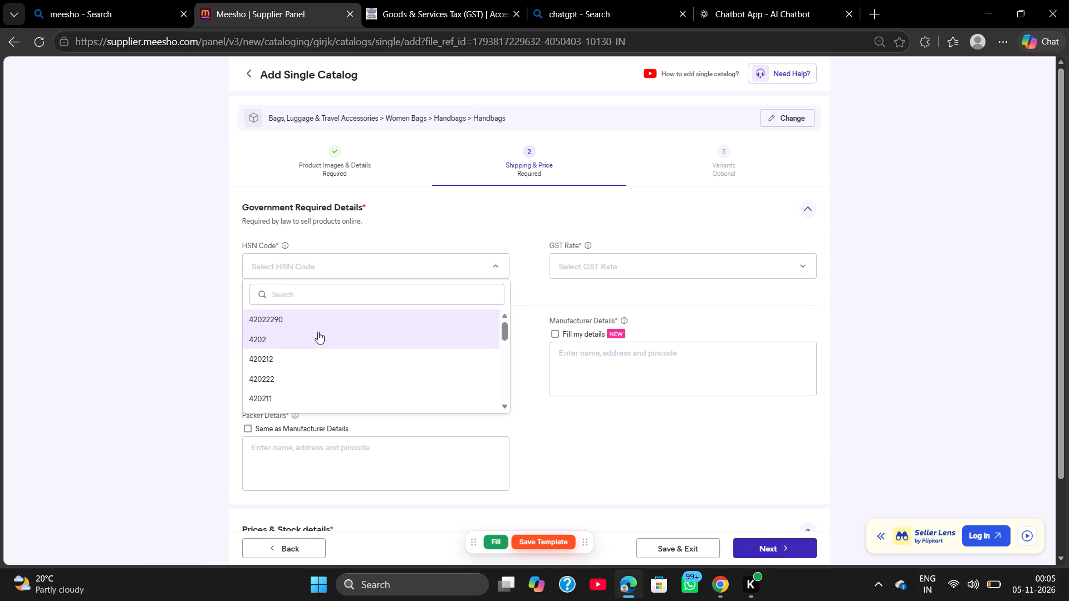
left_click(562, 270)
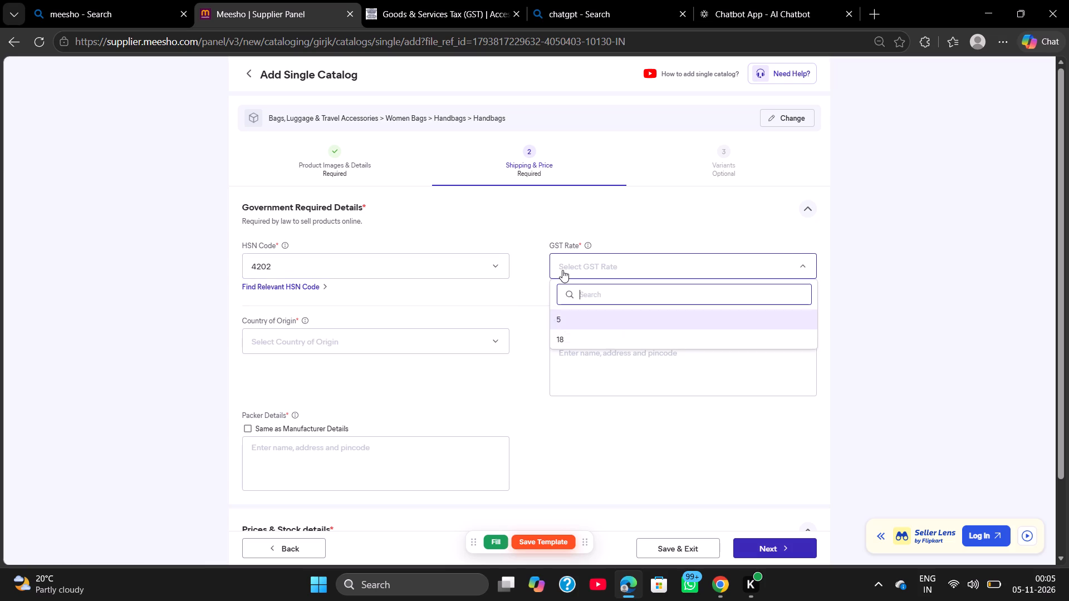
left_click(562, 333)
left_click(425, 351)
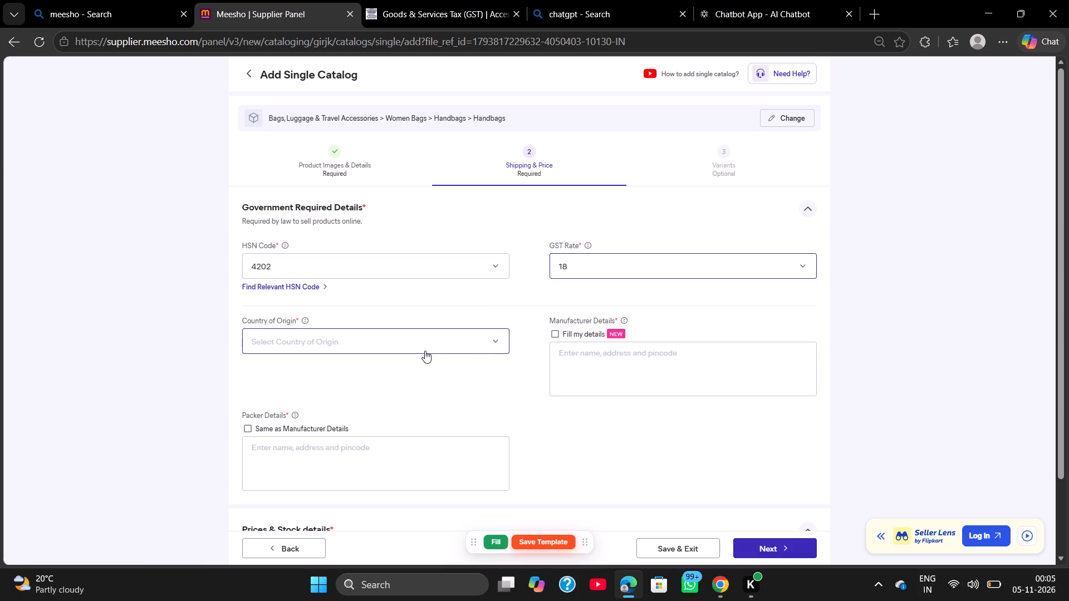
left_click(354, 396)
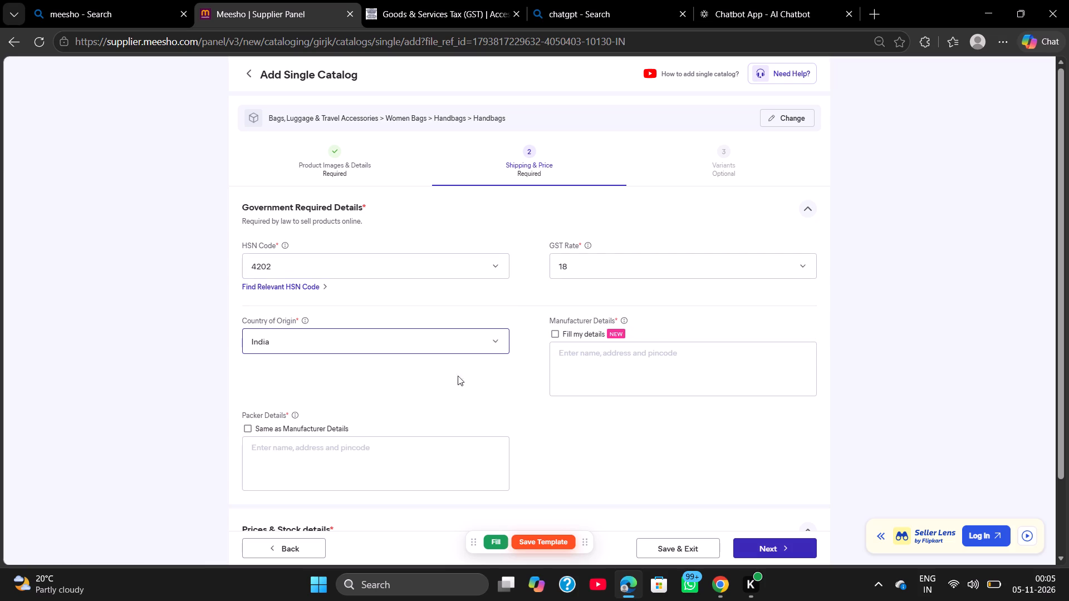
Fill the manufacturer details from the saved seller details and make the packer details the same as the manufacturer's.
left_click(552, 335)
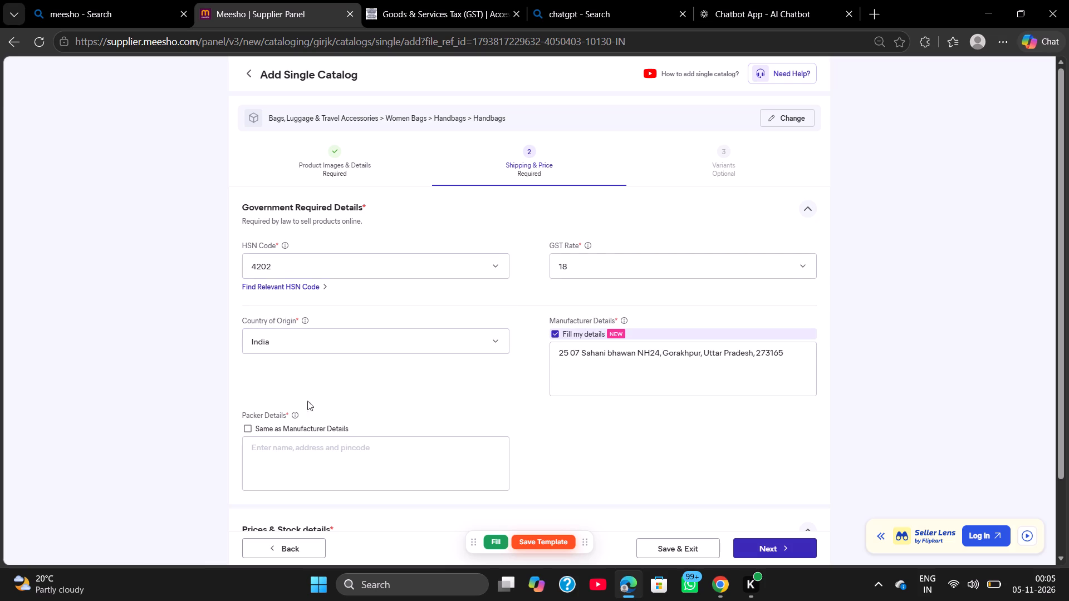
left_click(247, 427)
Apply Free Size as the size in the prices and stock details.
scroll(555, 393, "down", 2)
left_click(323, 495)
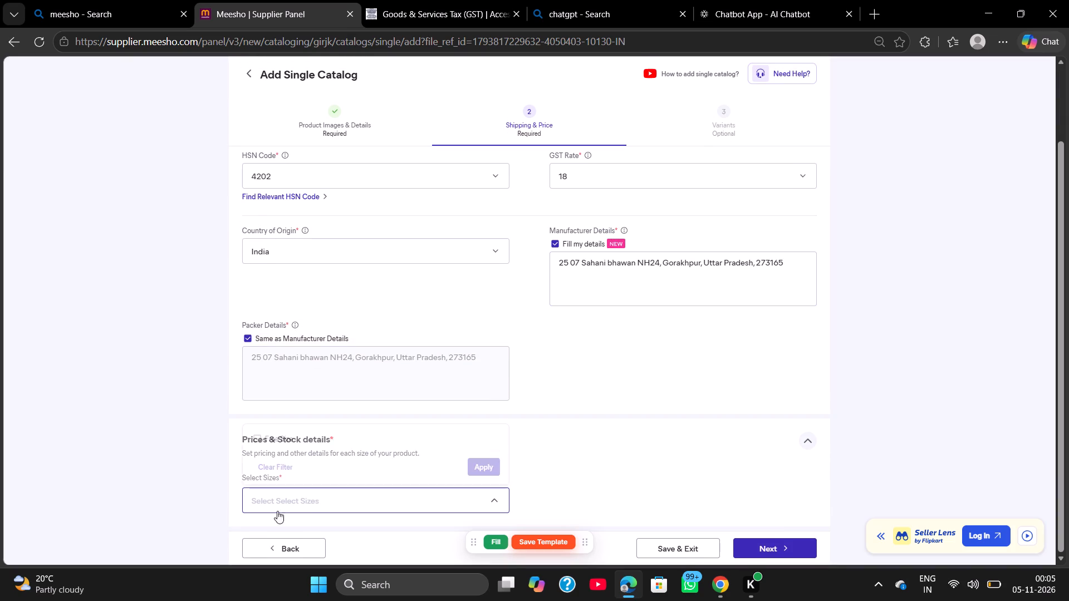
left_click(256, 441)
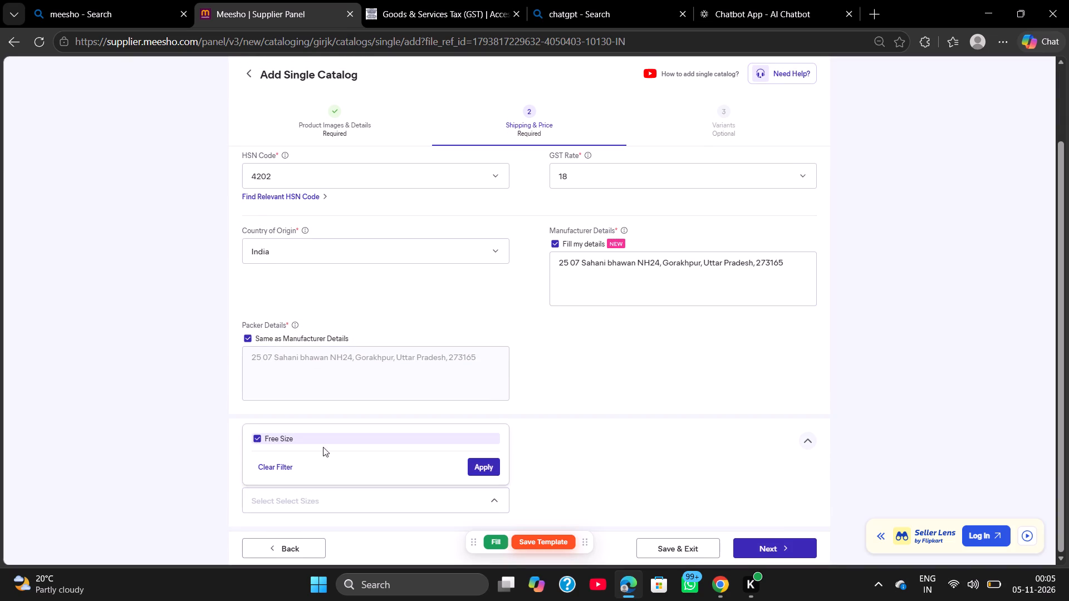
left_click(473, 465)
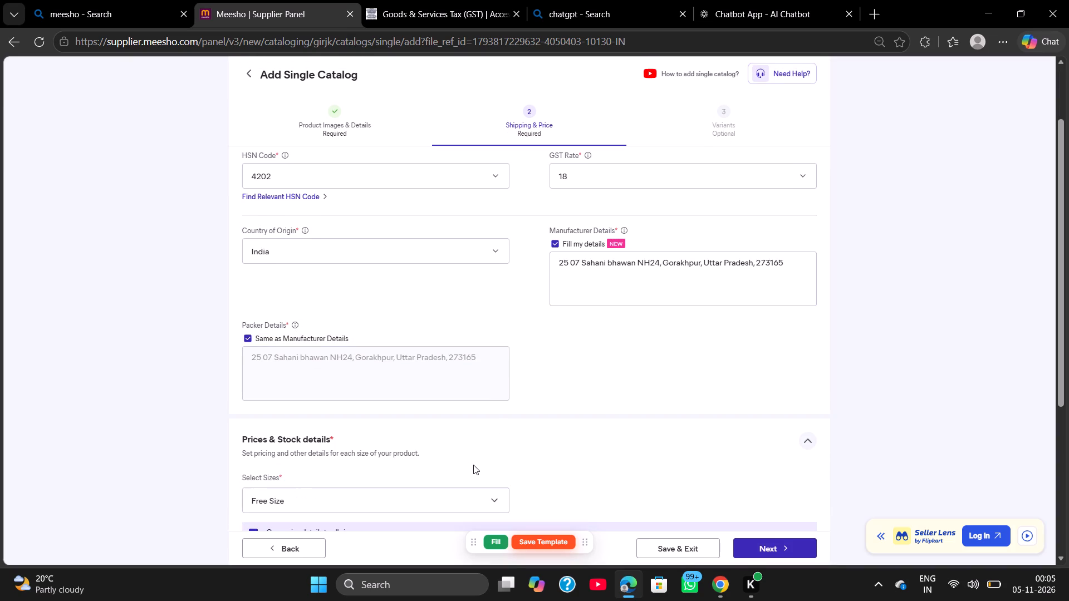
Set the Free Size Meesho price to 190 and the wrong/defective returns price to 184.
scroll(531, 470, "down", 2)
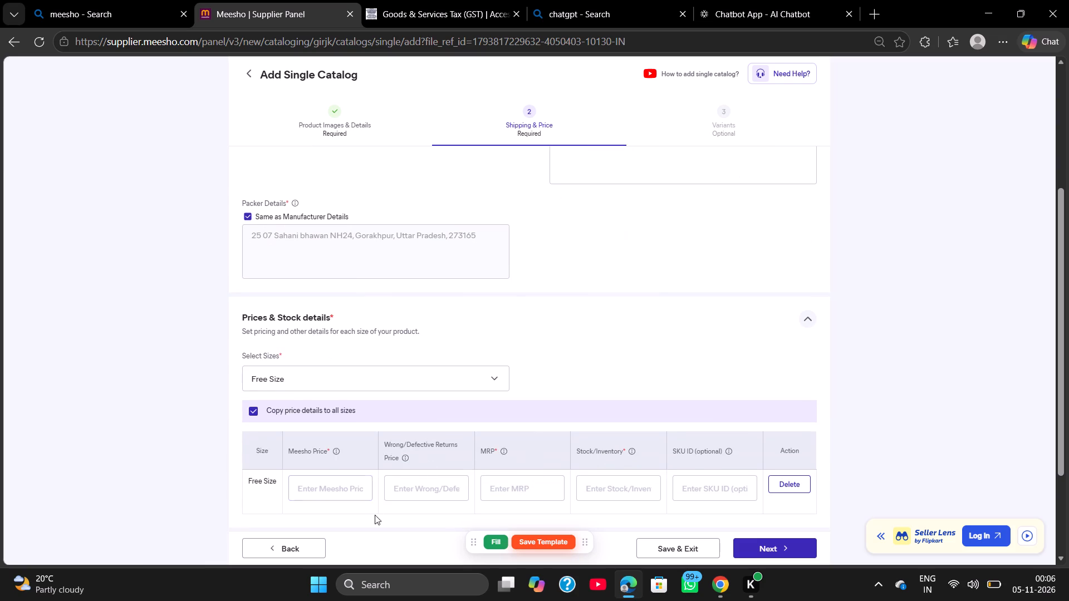
left_click(343, 498)
left_click(330, 489)
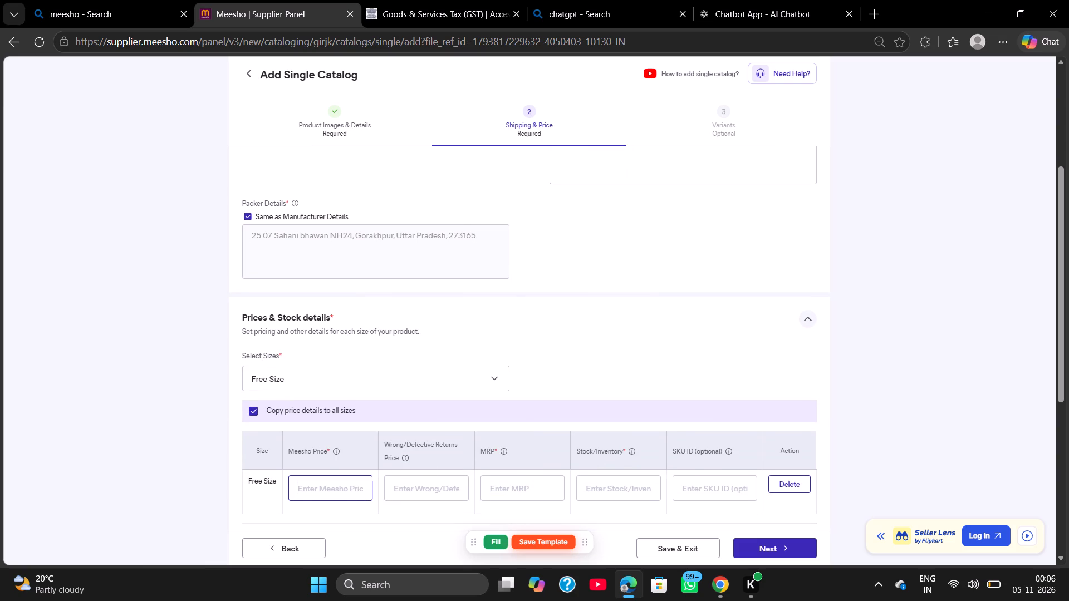
type("190")
left_click(442, 500)
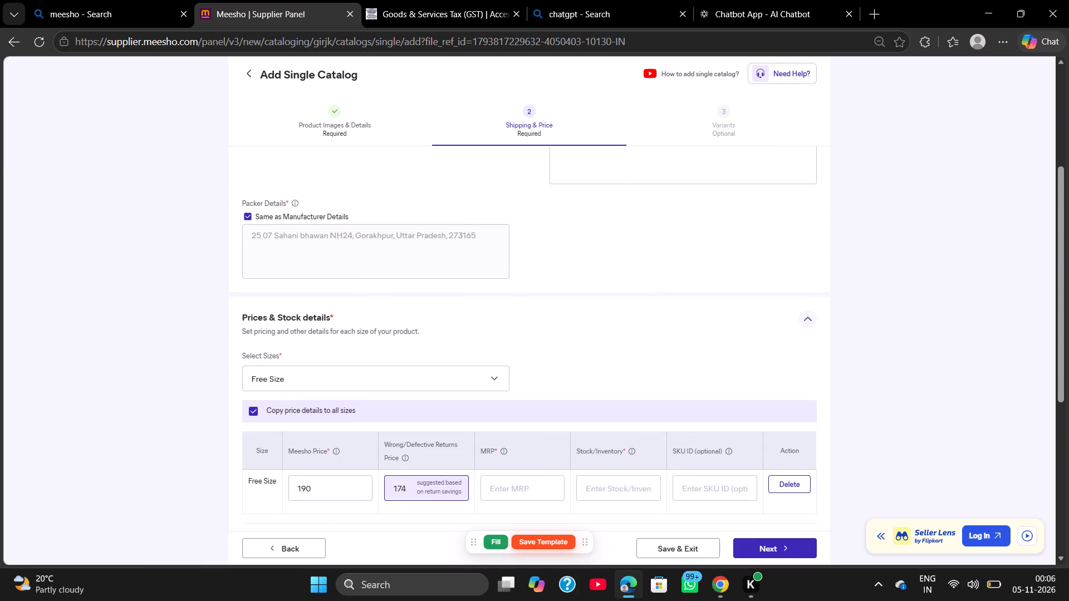
left_click(400, 488)
key("BackSpace")
key("8")
Set the Free Size MRP to 399 and stock to 1000, and try to proceed to the next stage.
left_click(509, 487)
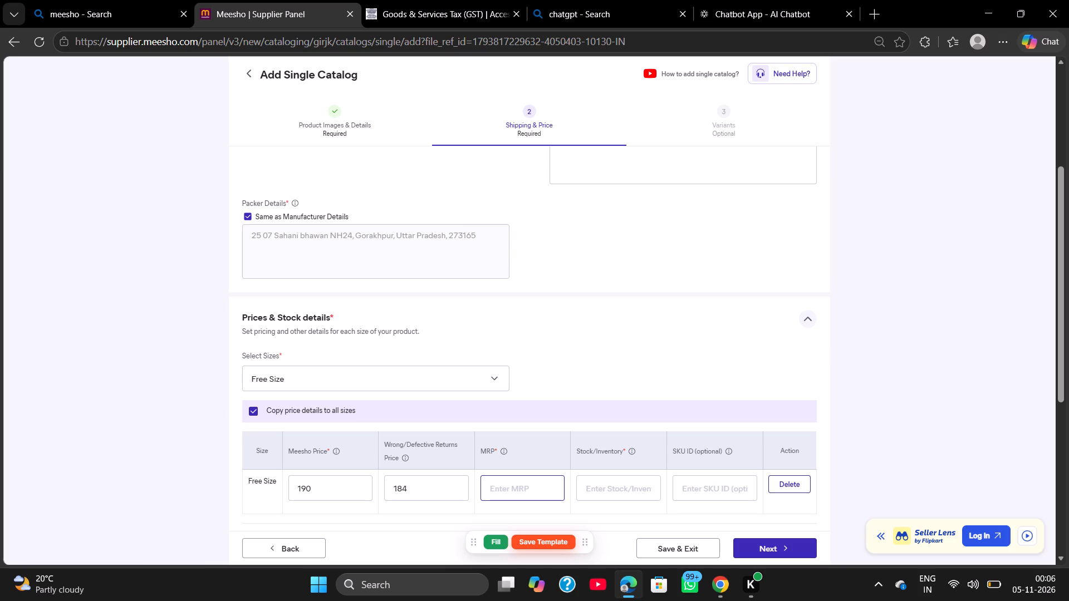
type("399")
left_click(594, 485)
type("1000")
scroll(727, 501, "down", 2)
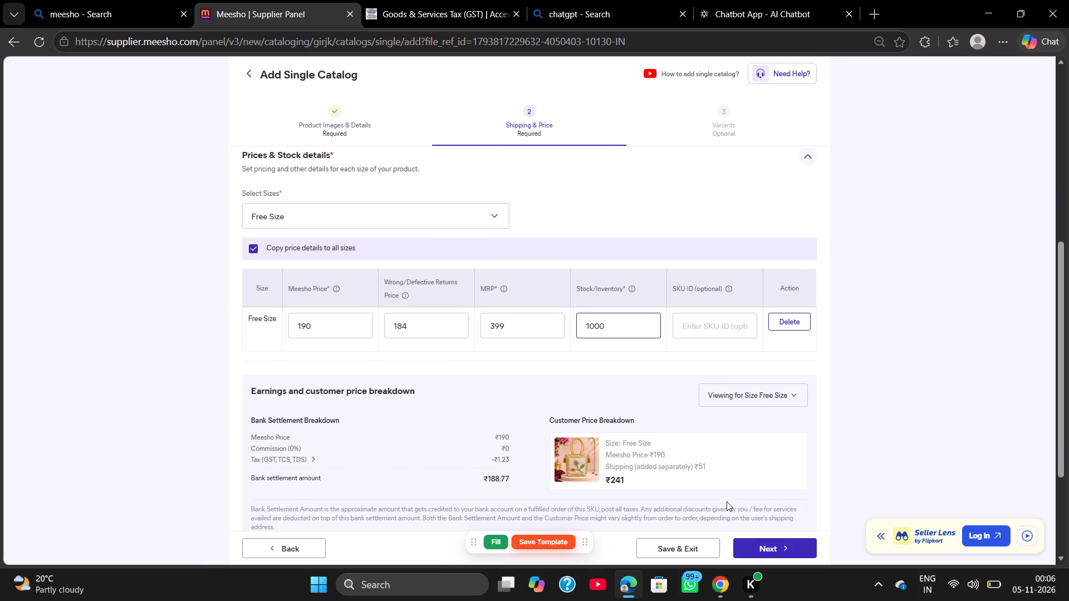
scroll(470, 454, "down", 2)
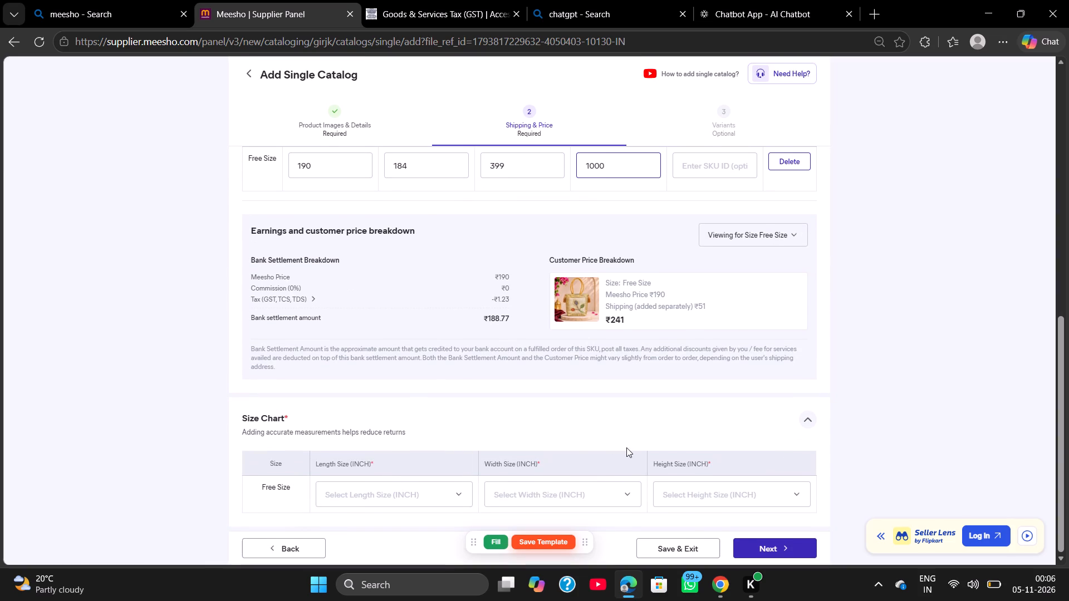
left_click(776, 545)
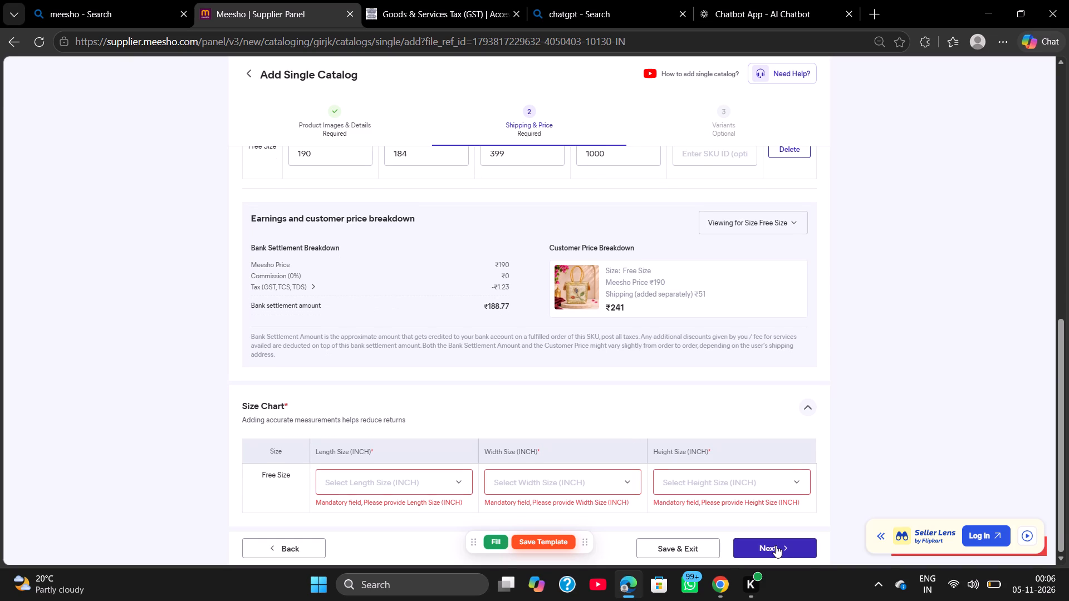
Set the Free Size dimensions in the size chart to length 10, width 10 and height 2 inches.
left_click(417, 475)
scroll(365, 438, "down", 2)
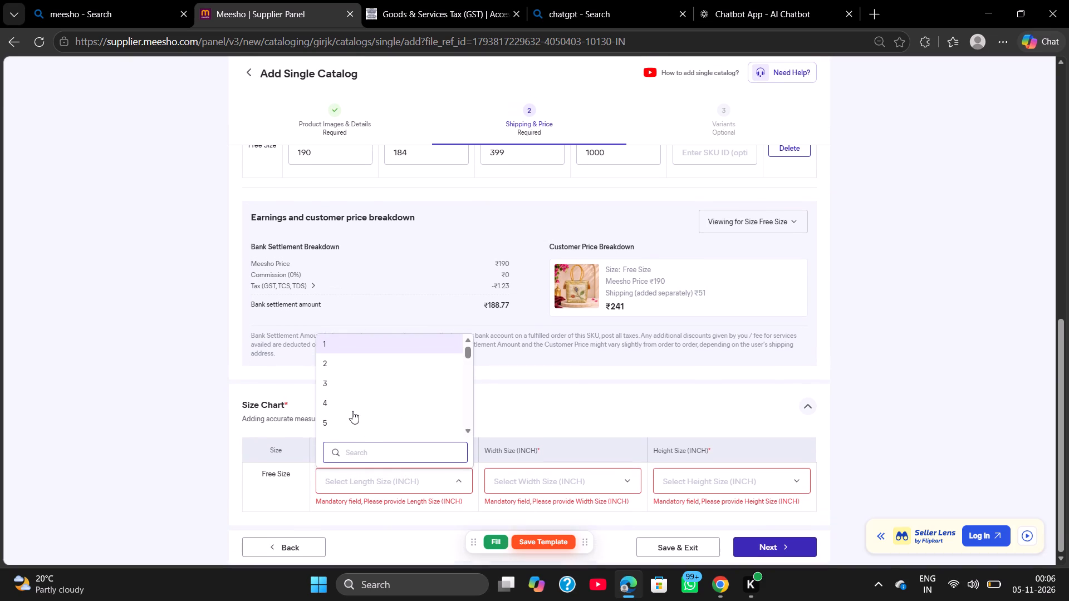
scroll(352, 411, "down", 2)
left_click(339, 404)
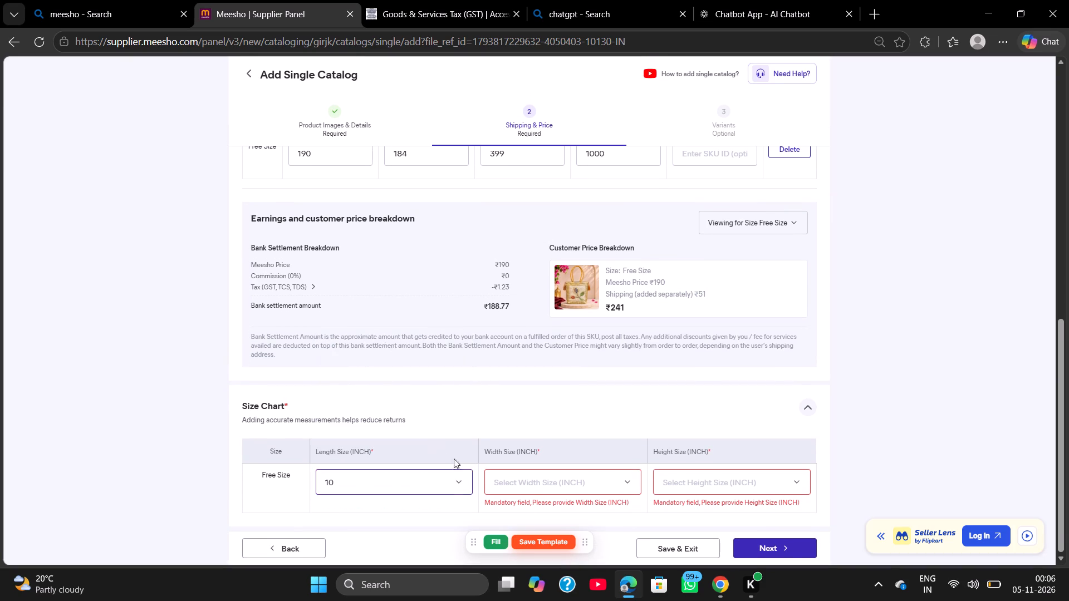
left_click(531, 489)
scroll(489, 421, "down", 1)
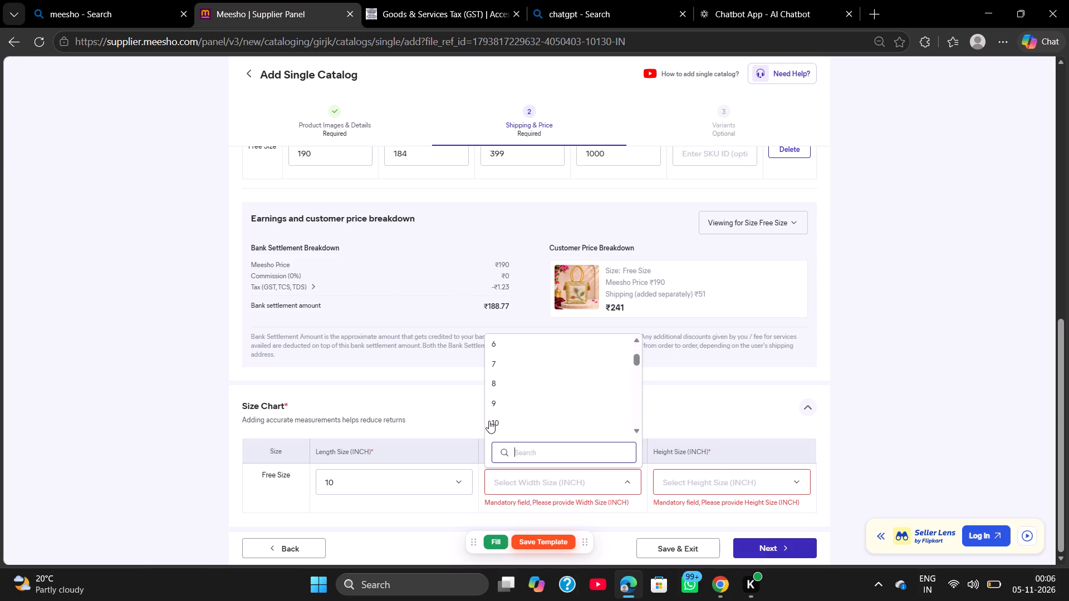
scroll(489, 421, "down", 1)
left_click(496, 420)
left_click(702, 486)
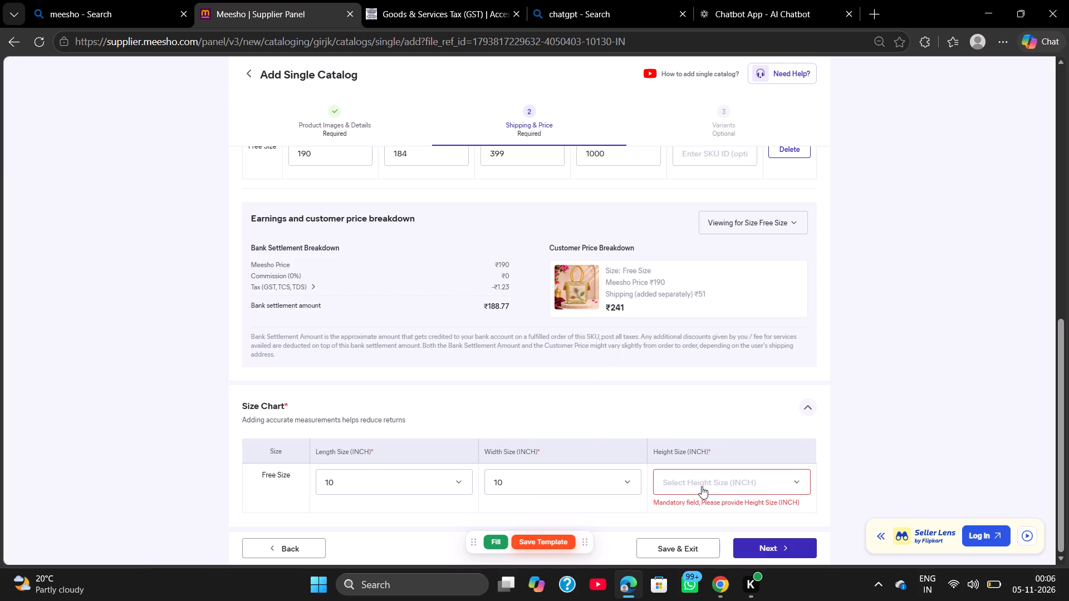
left_click(666, 366)
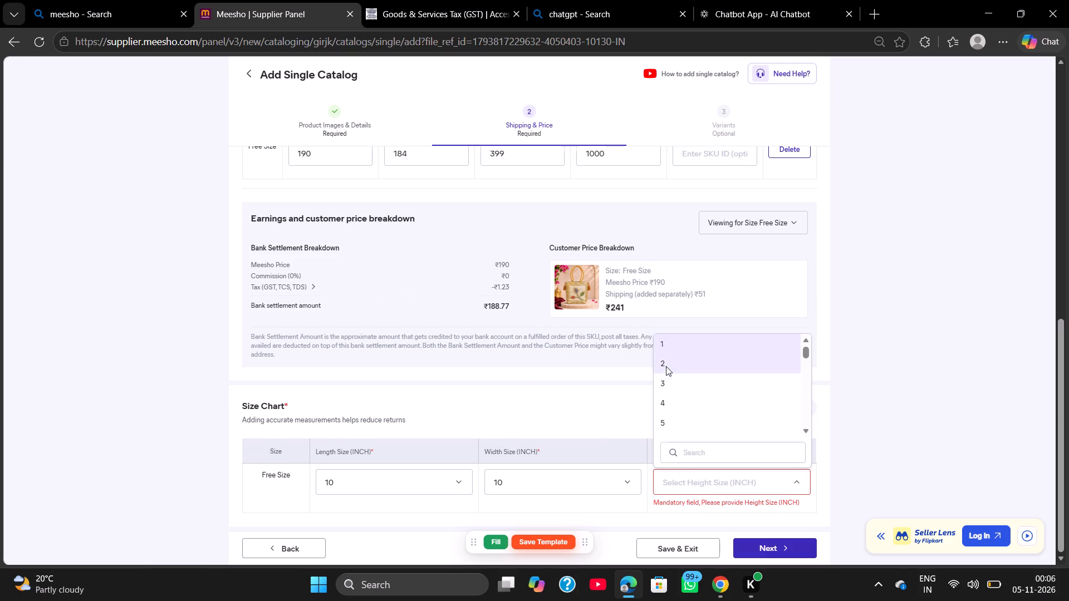
scroll(646, 525, "down", 2)
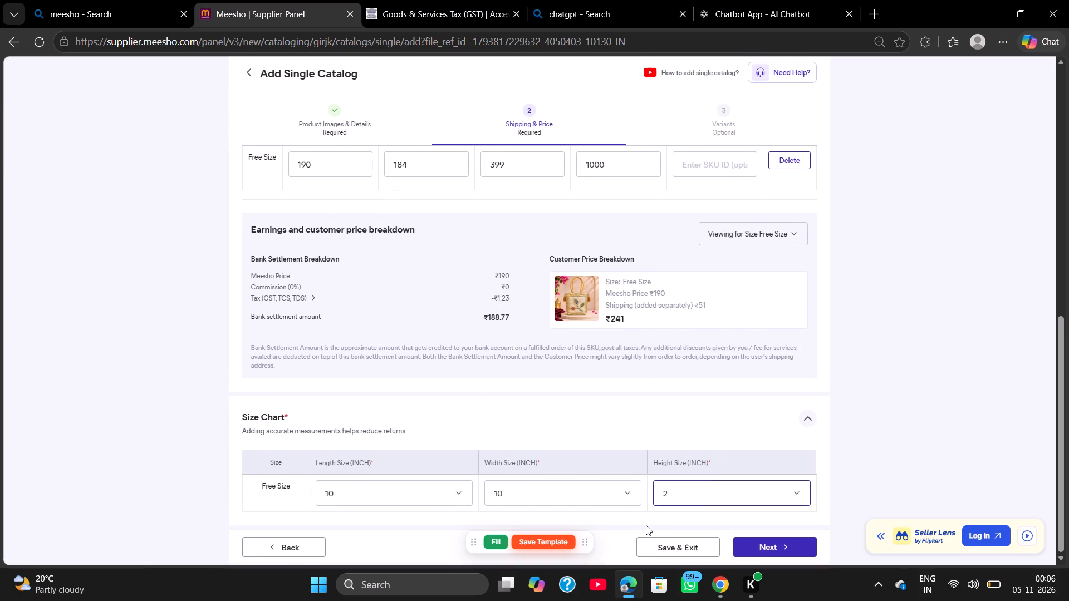
Proceed past the shipping and price stage and submit the catalog for quality check without adding variants.
left_click(768, 539)
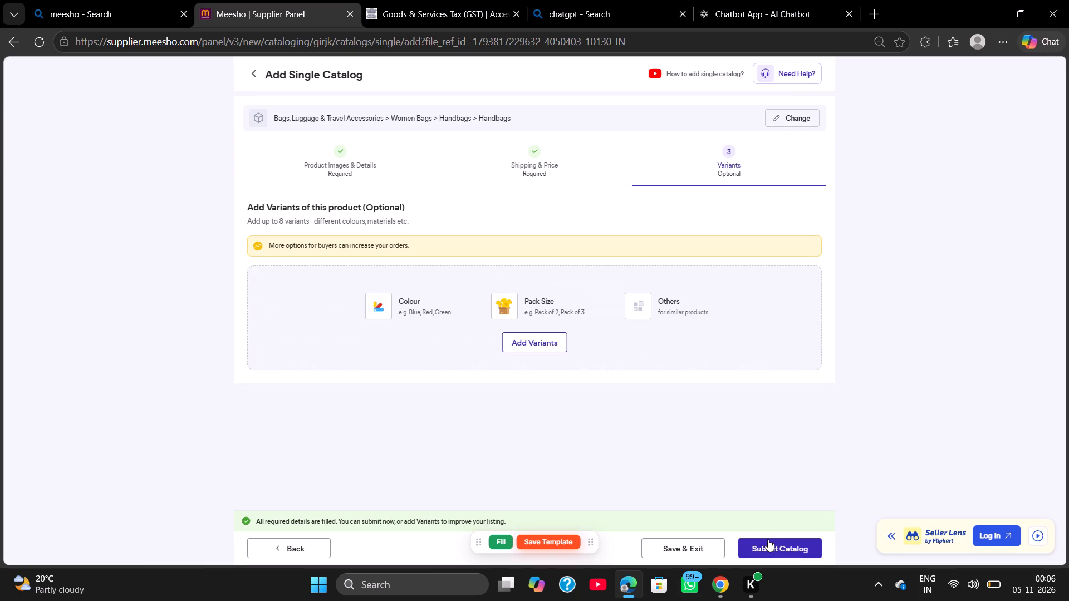
left_click(774, 544)
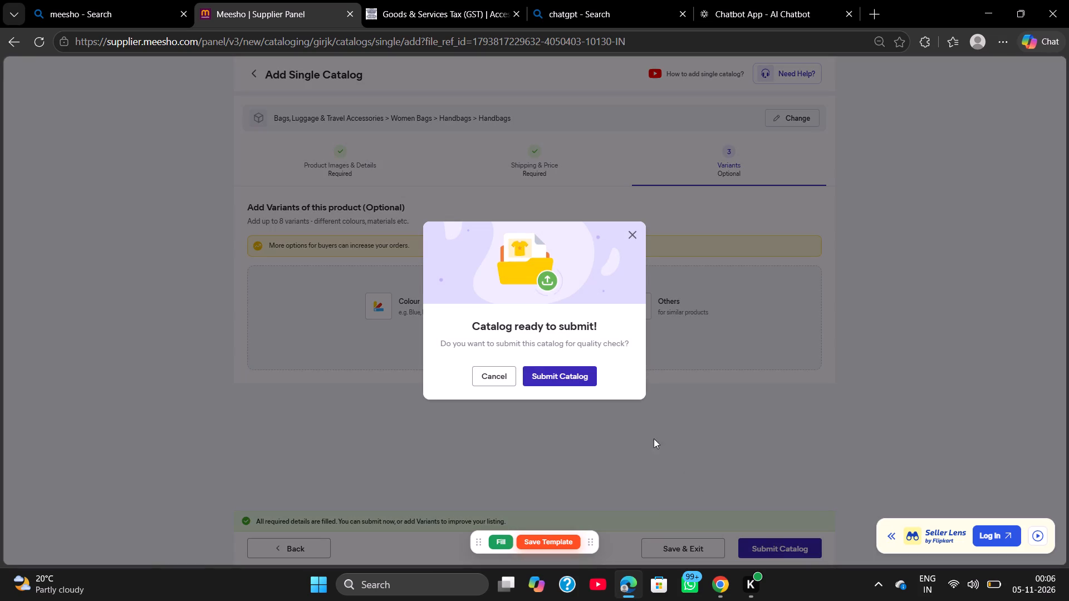
left_click(560, 359)
left_click(565, 371)
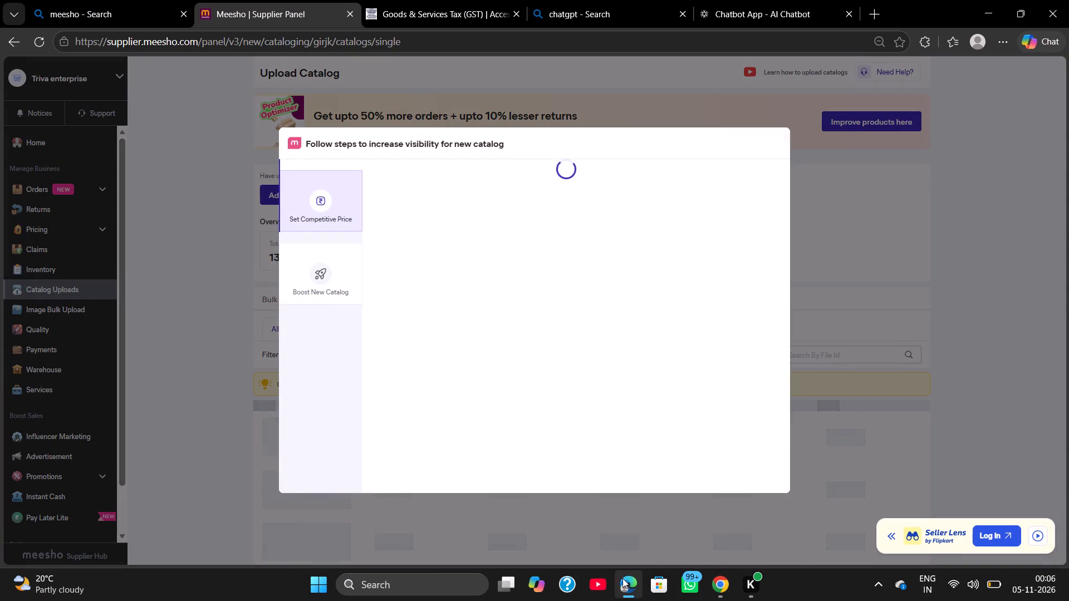
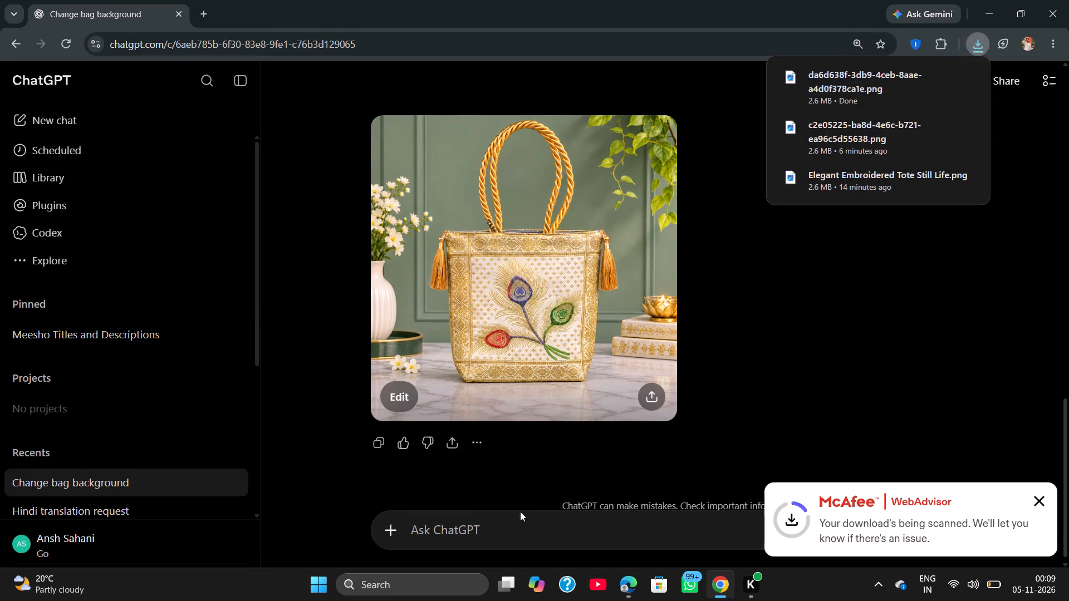
Switch to the Meesho Supplier Panel in Edge, dismiss the ad campaign offer and start uploading another single catalog.
left_click(632, 591)
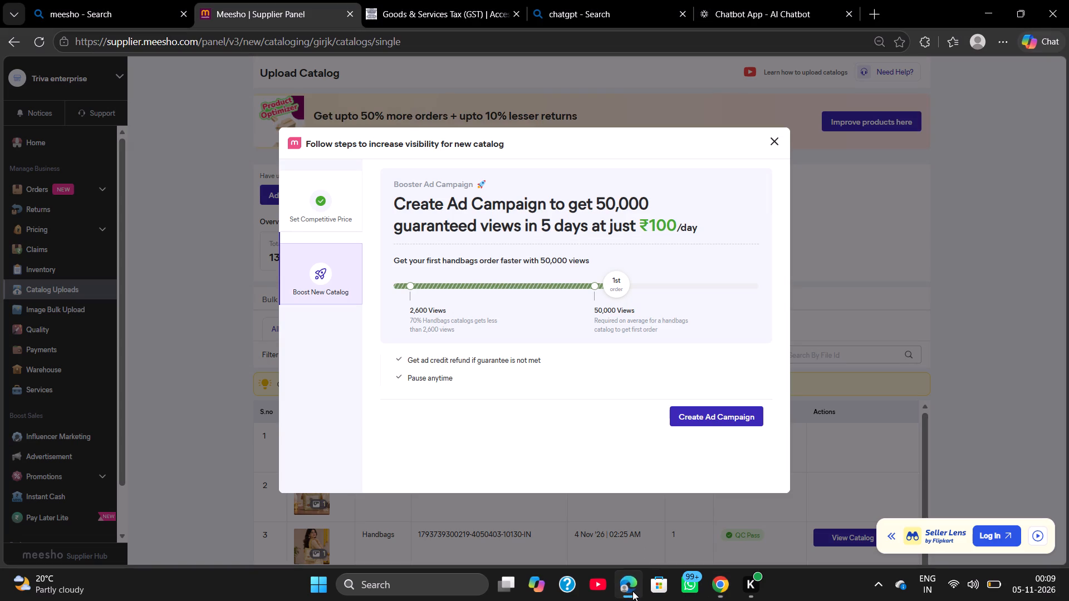
left_click(772, 144)
scroll(685, 293, "down", 1)
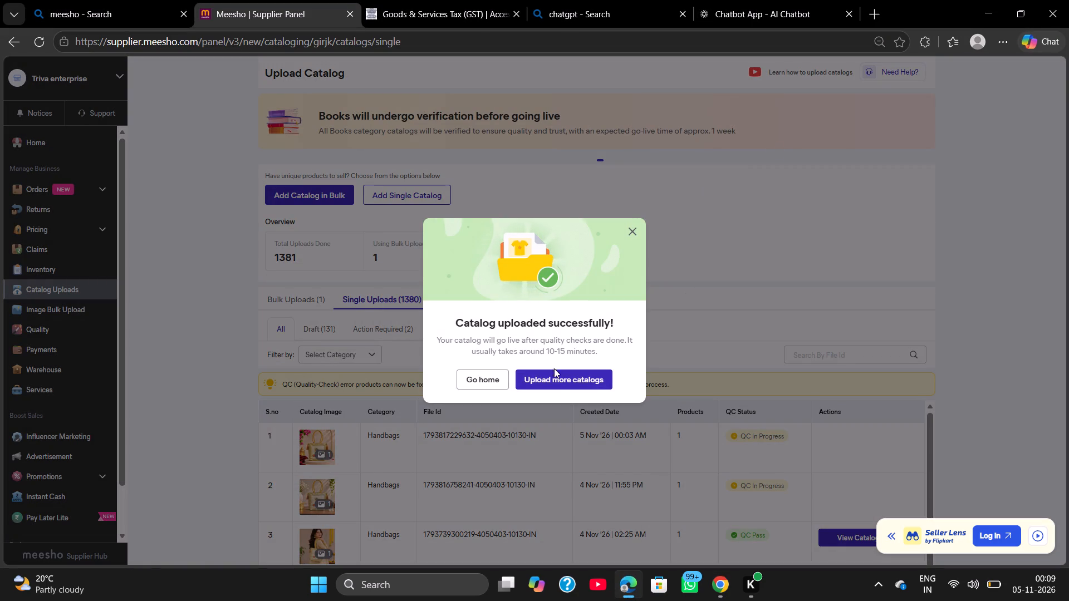
left_click(556, 380)
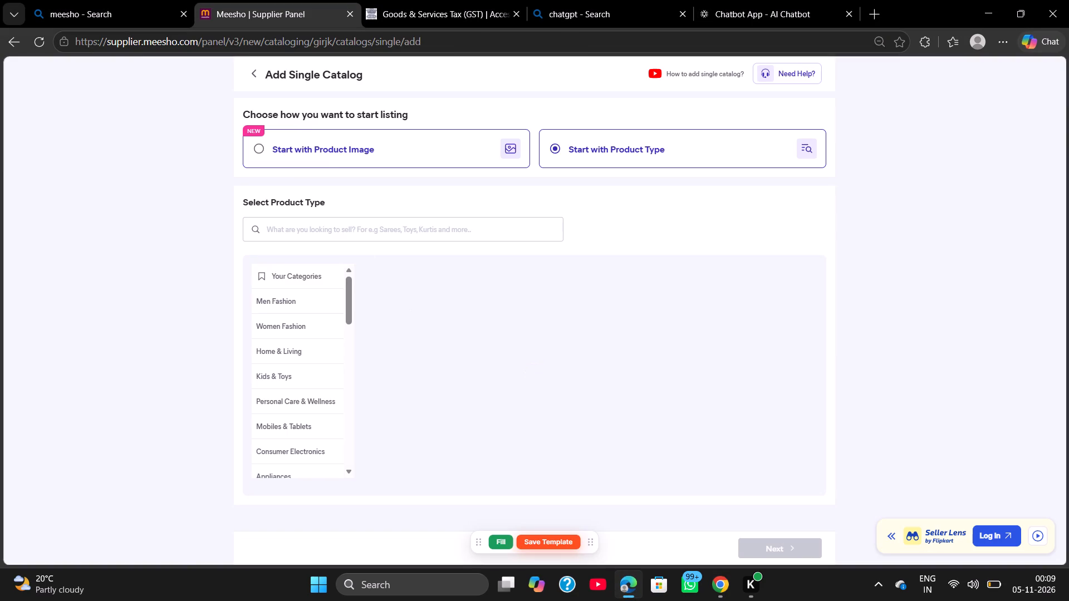
Start the listing with a product image and upload the newly saved green-background bag picture from Downloads.
left_click(334, 150)
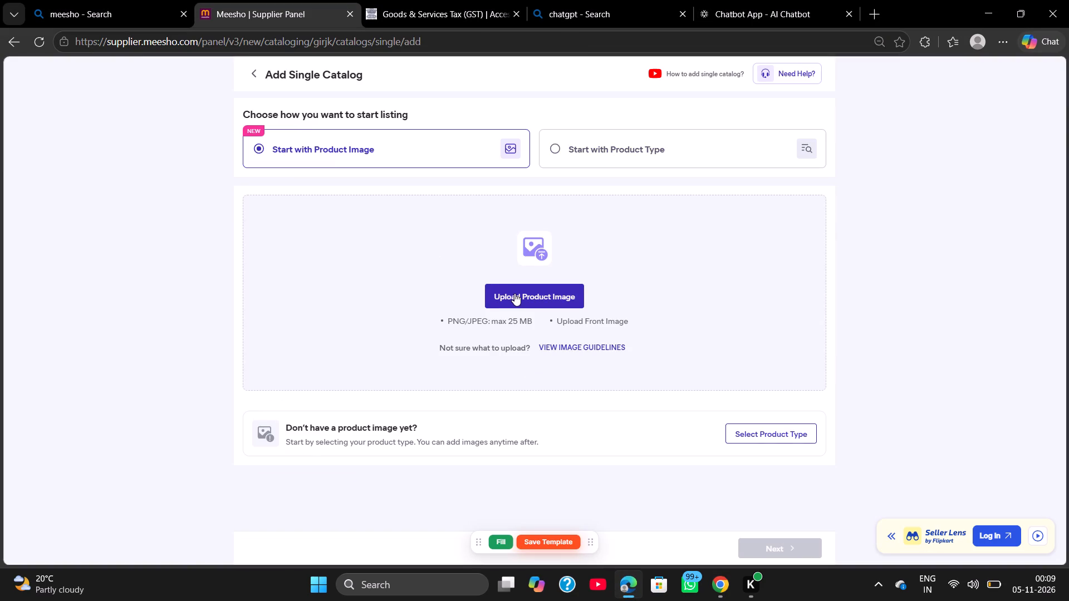
left_click(514, 293)
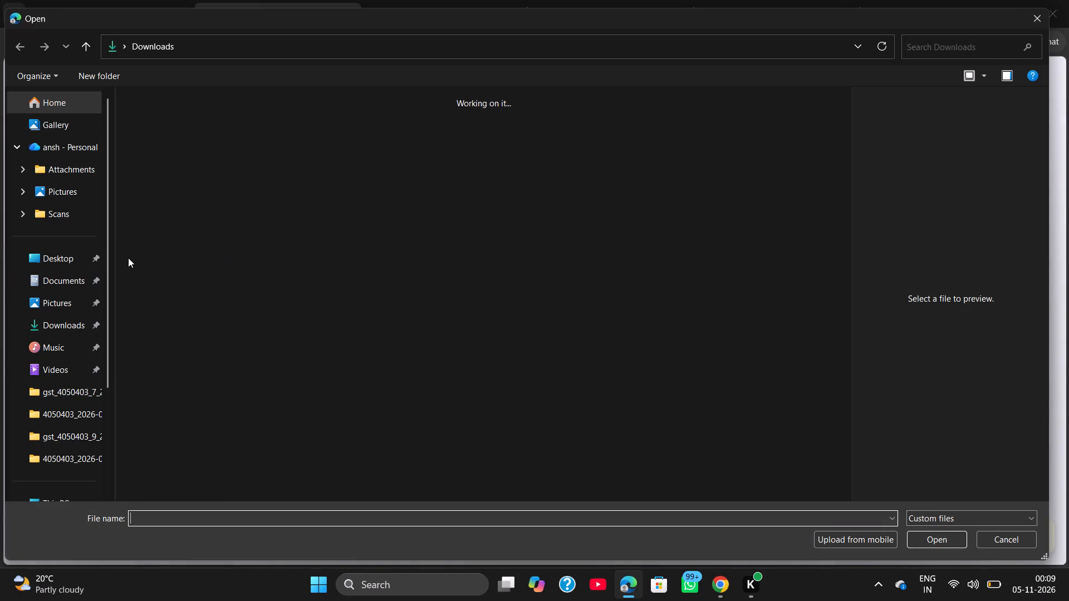
double_click(151, 141)
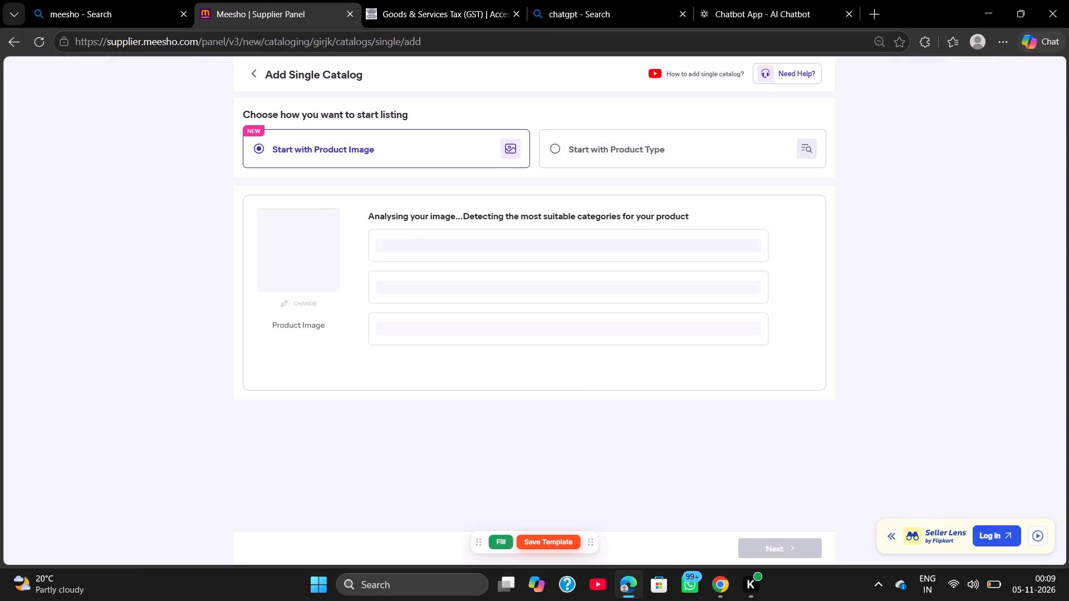
scroll(499, 329, "down", 1)
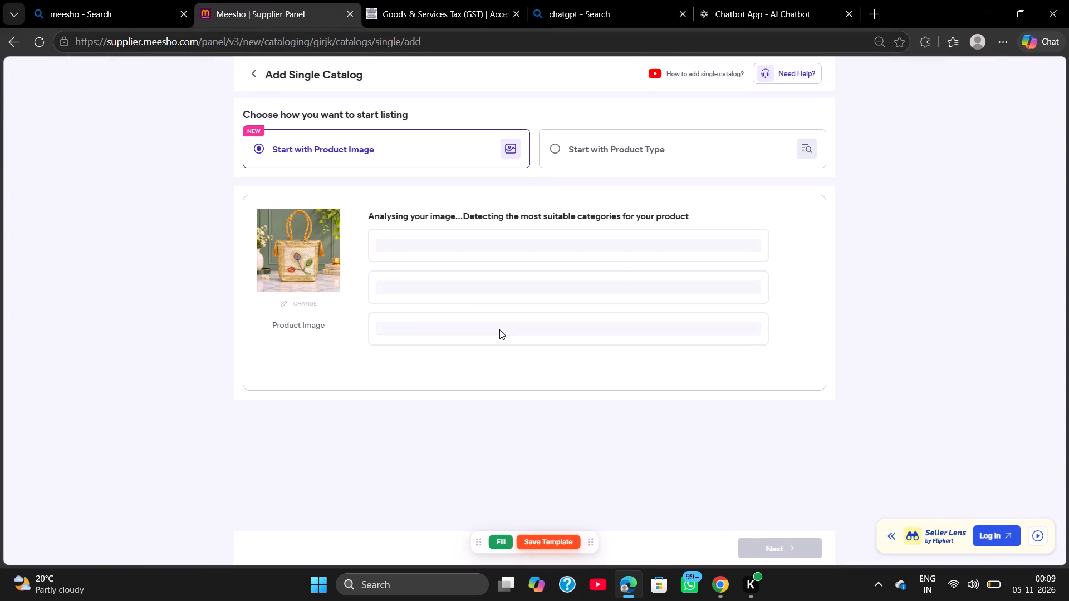
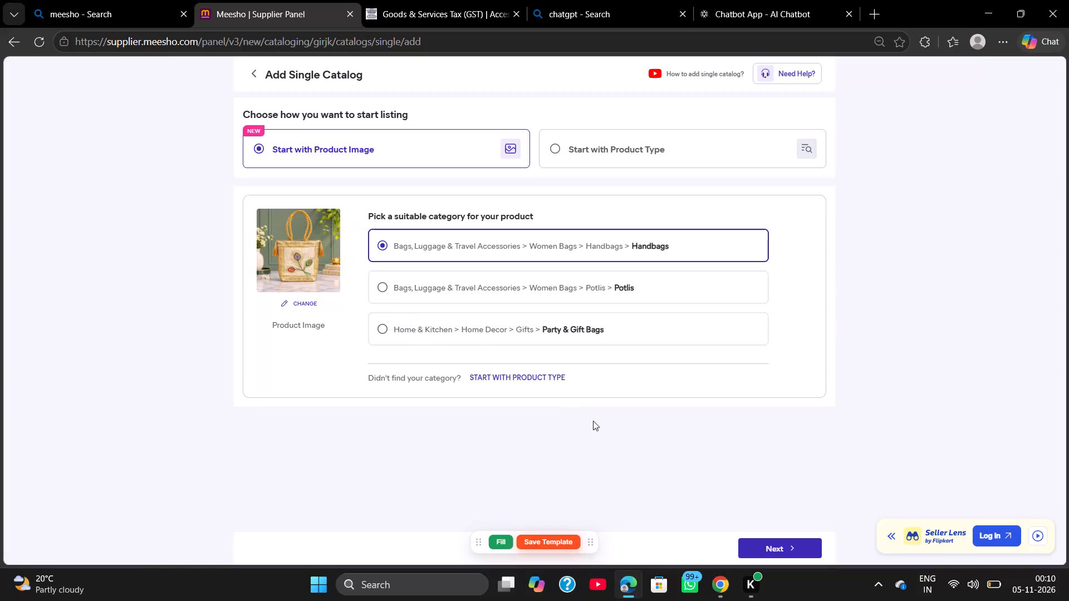
Accept the suggested Handbags category under Women Bags and continue to the product images and details form.
left_click(773, 550)
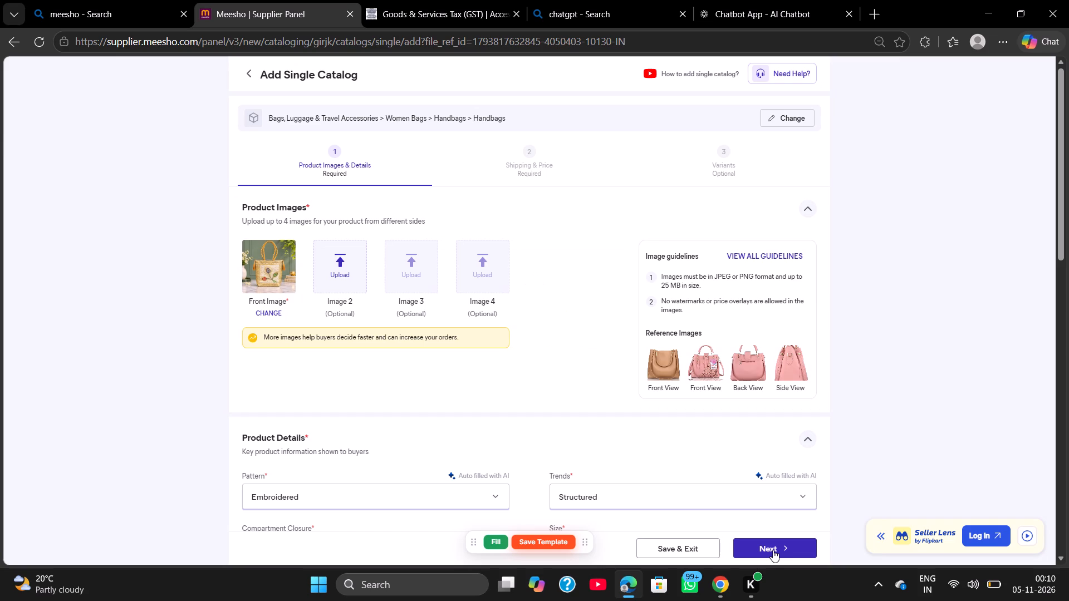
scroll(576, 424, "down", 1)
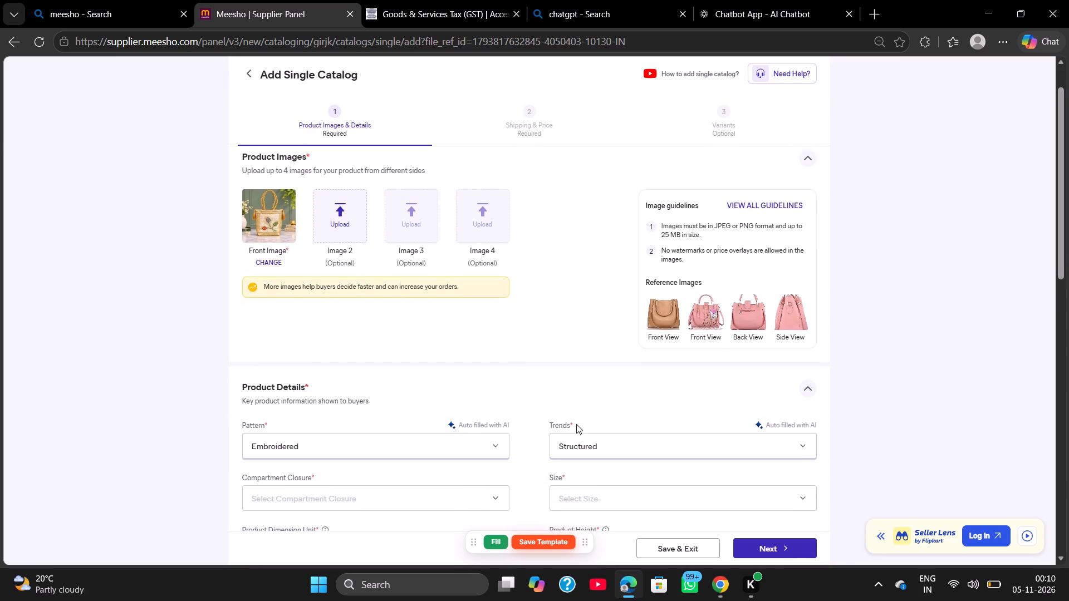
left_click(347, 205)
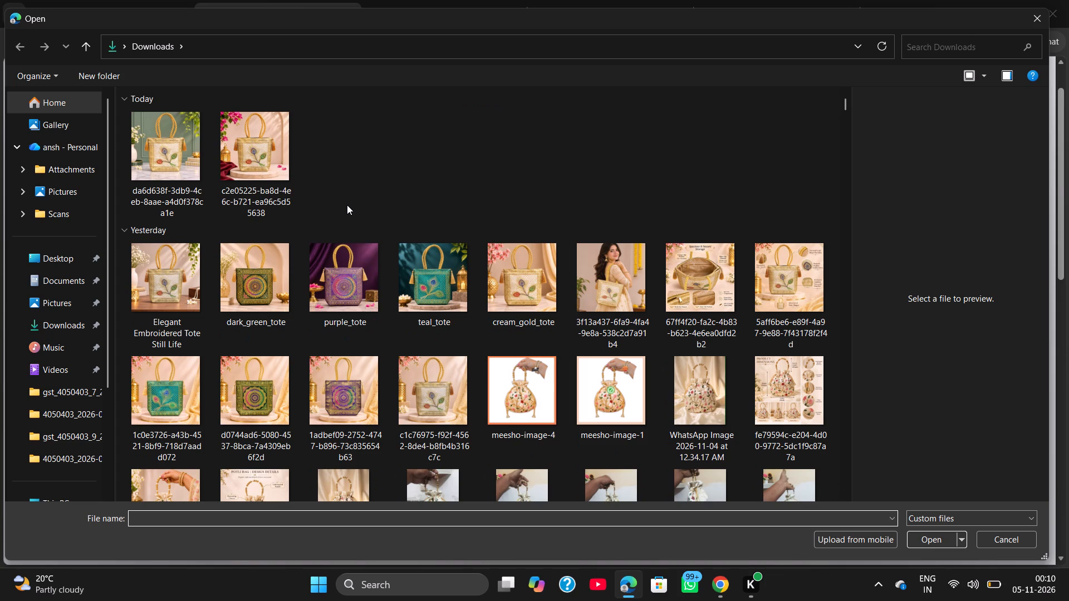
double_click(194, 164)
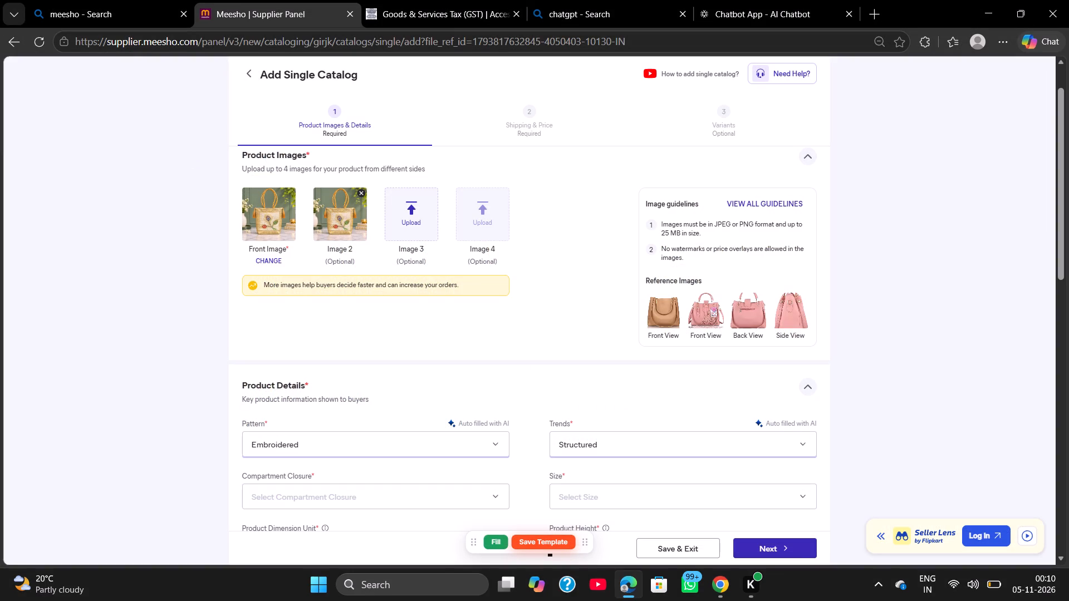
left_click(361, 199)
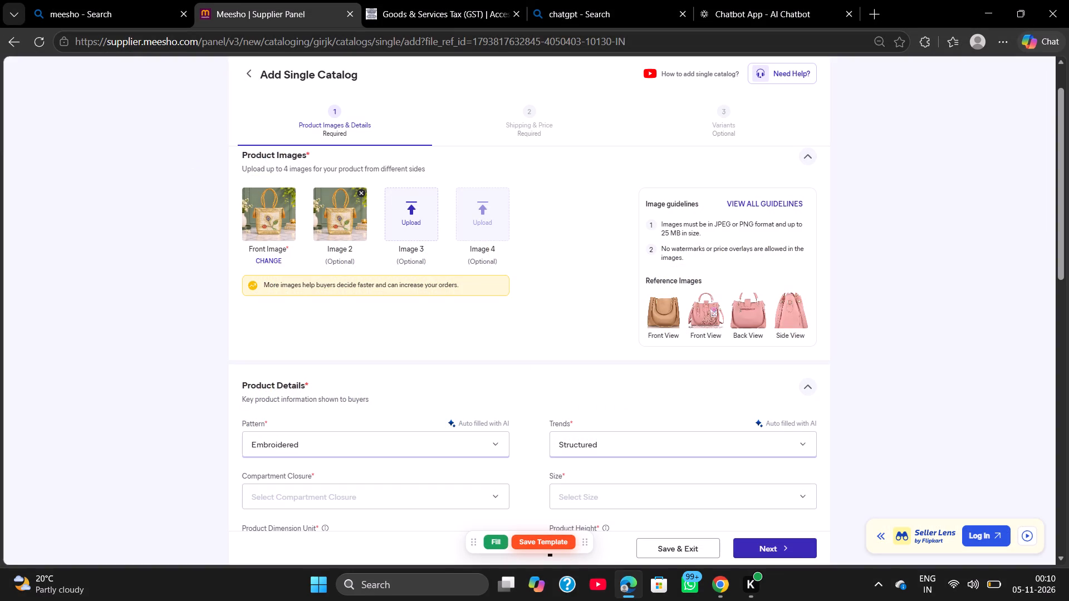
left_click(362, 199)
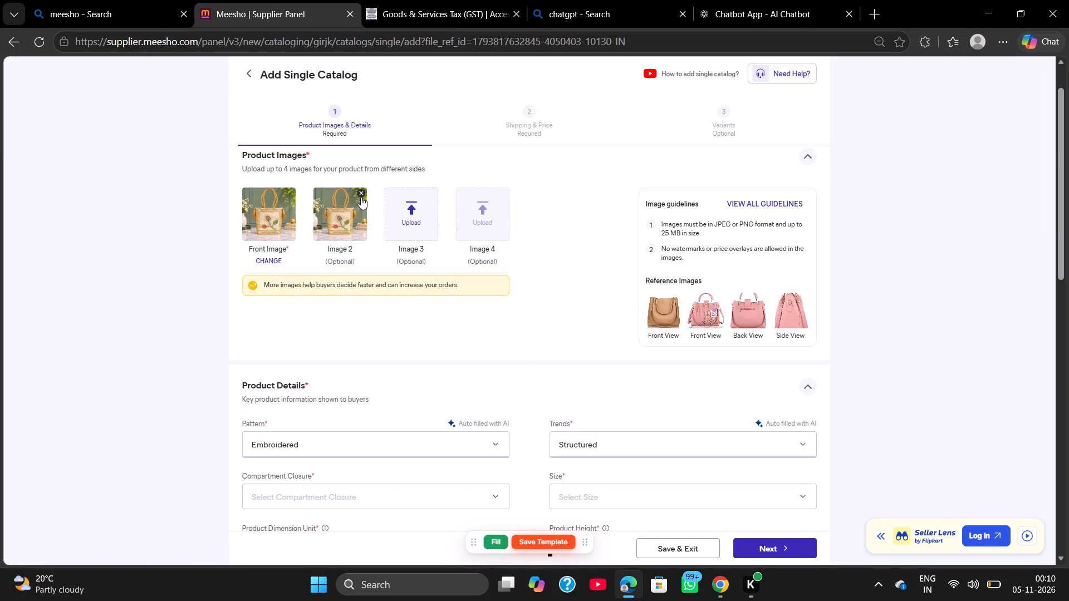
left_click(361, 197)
Upload the open-bag interior picture as Image 2 and the picture of the woman holding the tote as Image 3 from Downloads.
left_click(344, 211)
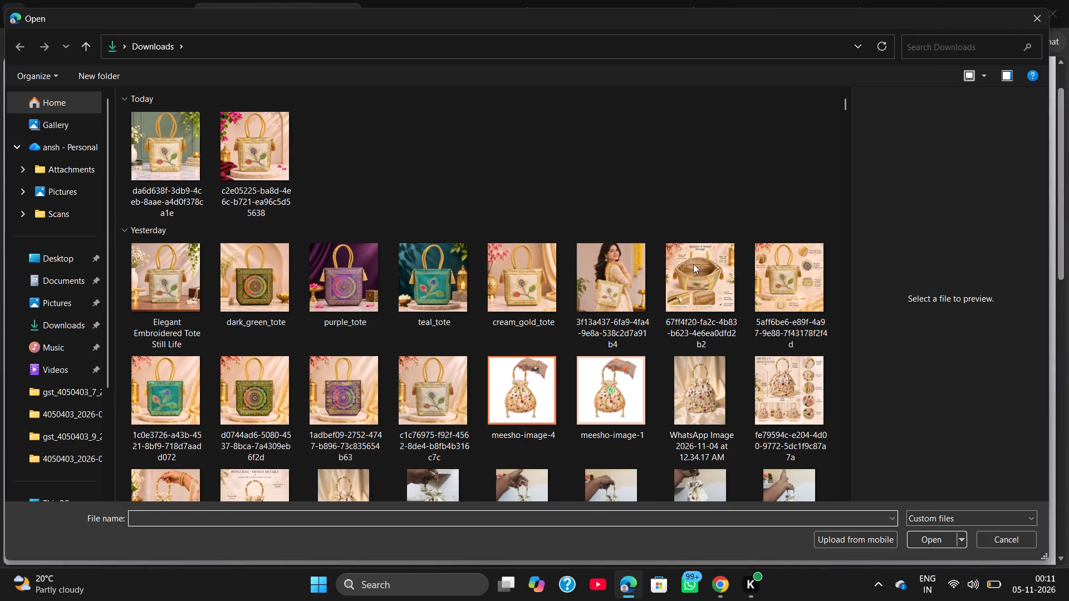
double_click(703, 261)
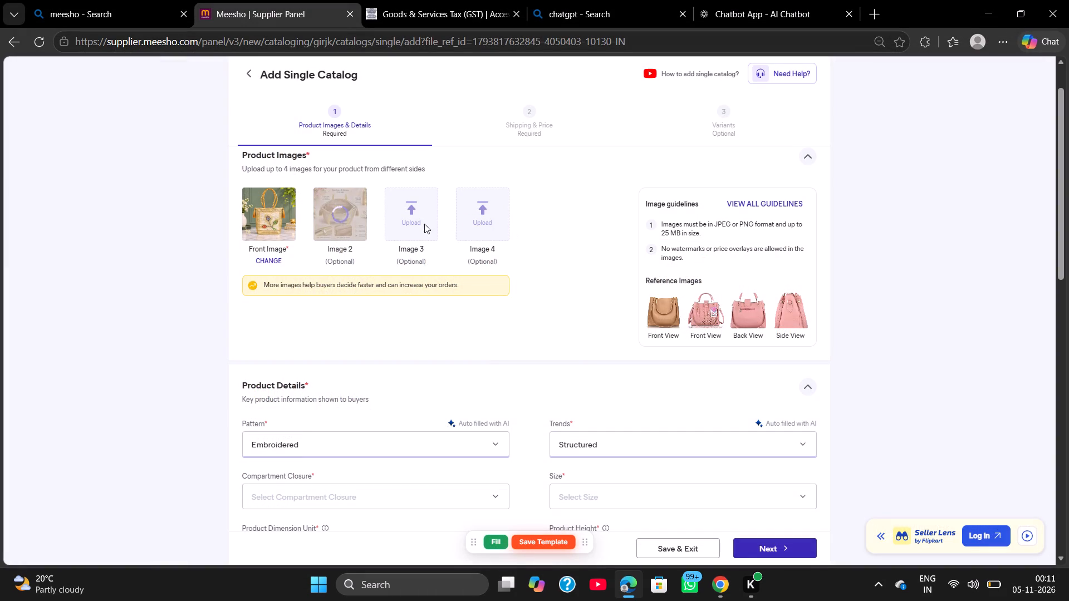
left_click(416, 224)
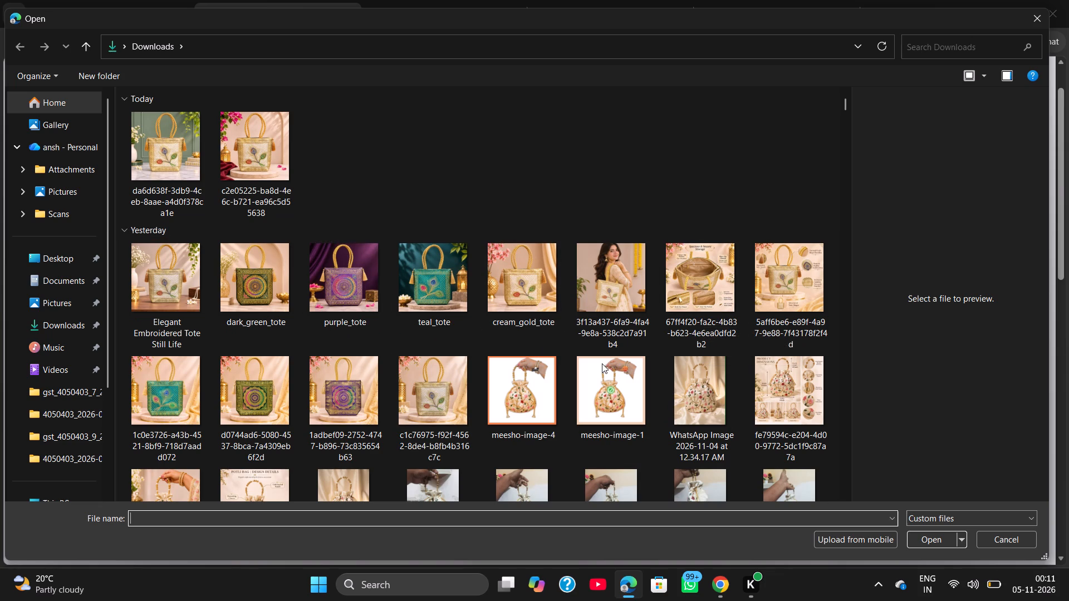
double_click(613, 313)
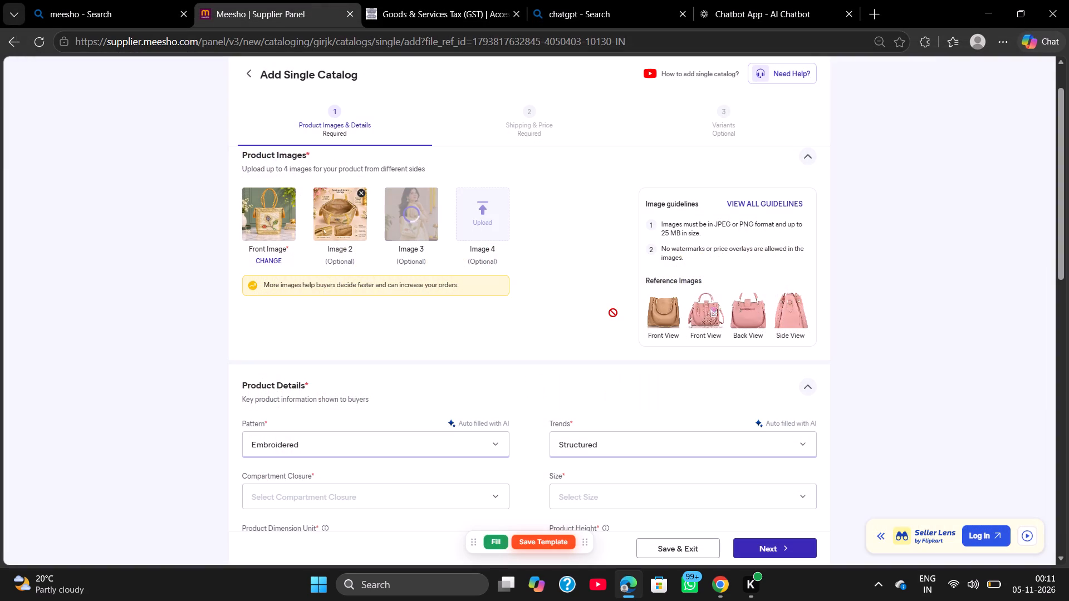
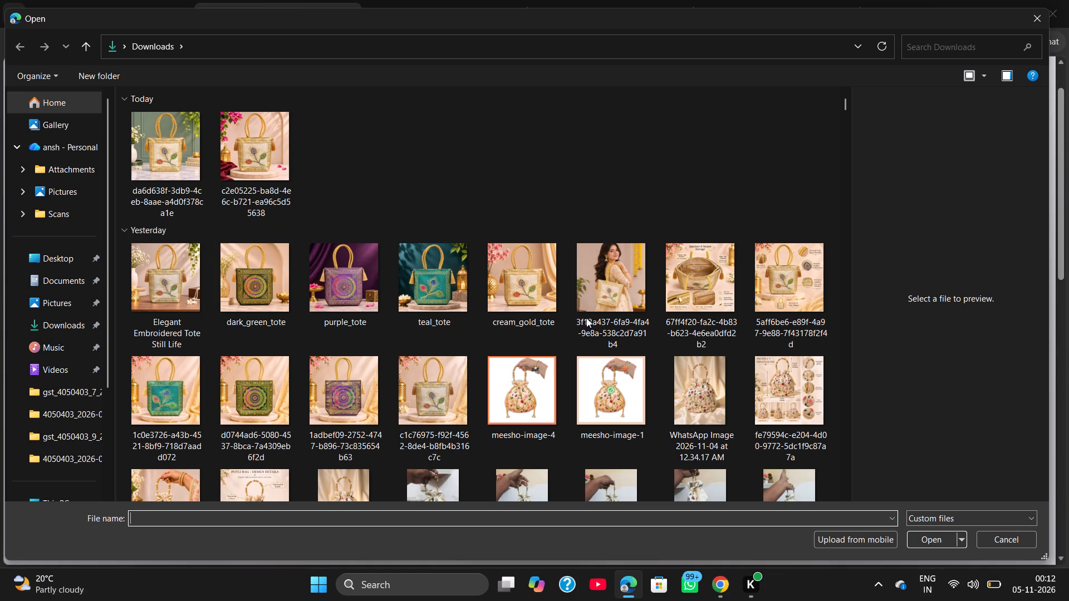
Upload the tote picture with the circular detail callouts from Downloads as Image 4.
double_click(796, 284)
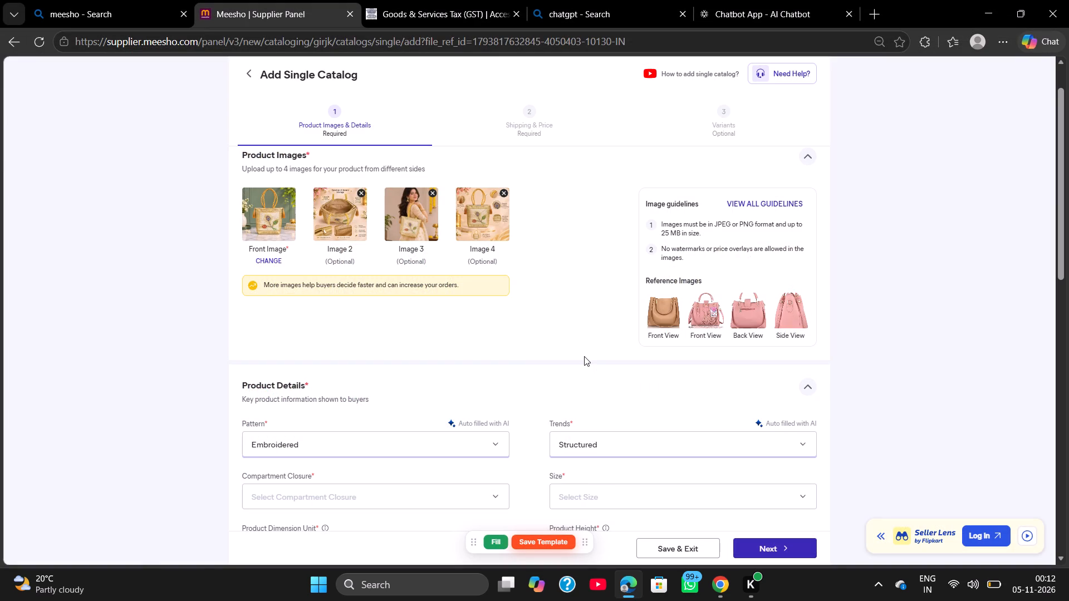
Set the compartment closure to Zip and the size to Free Size in the product details.
scroll(504, 366, "down", 3)
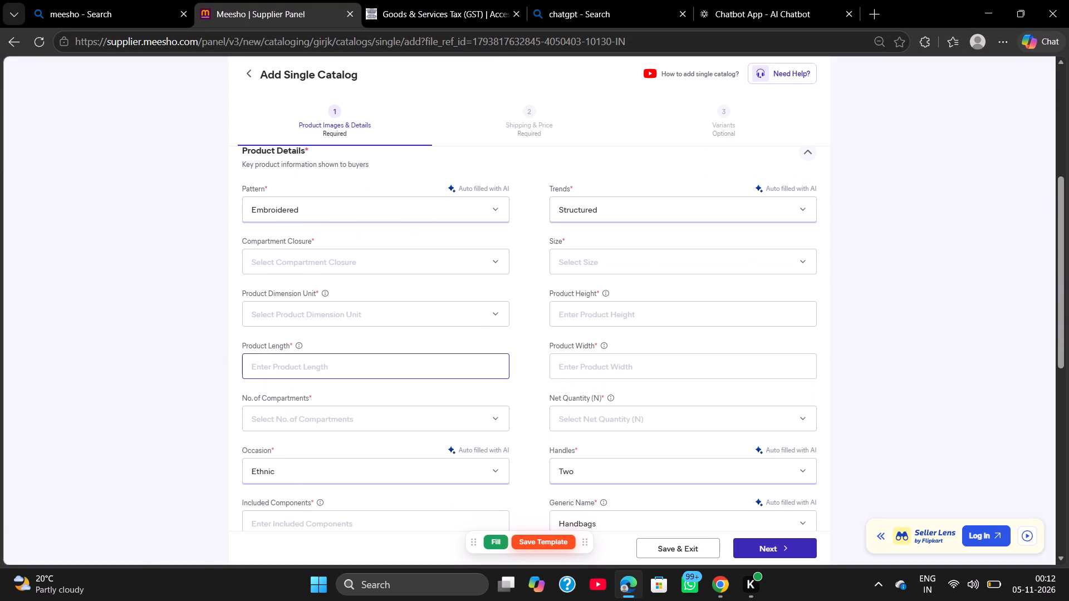
left_click(400, 270)
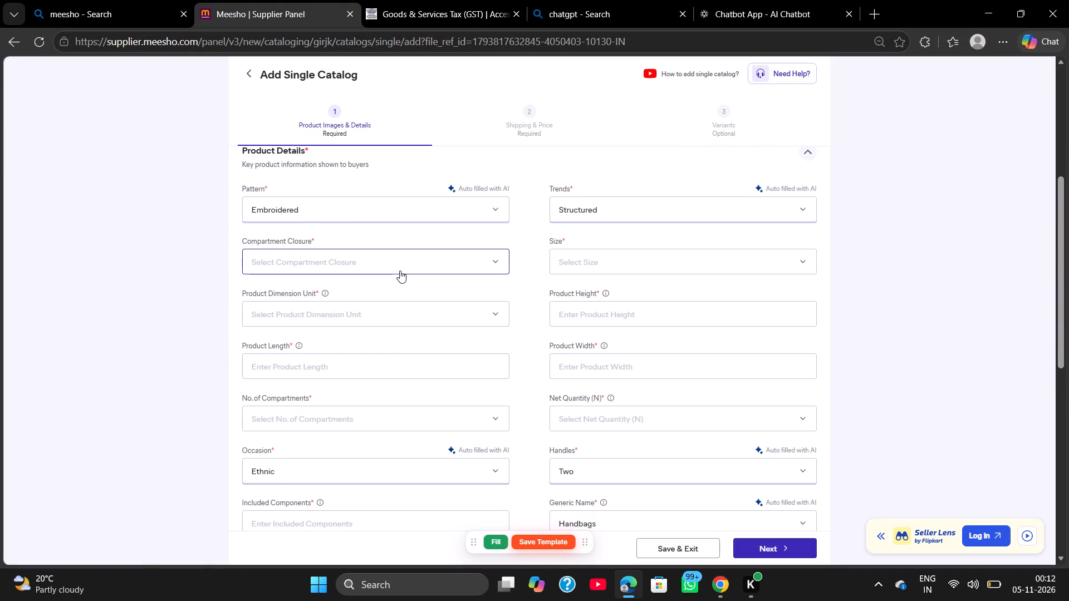
scroll(340, 350, "down", 1)
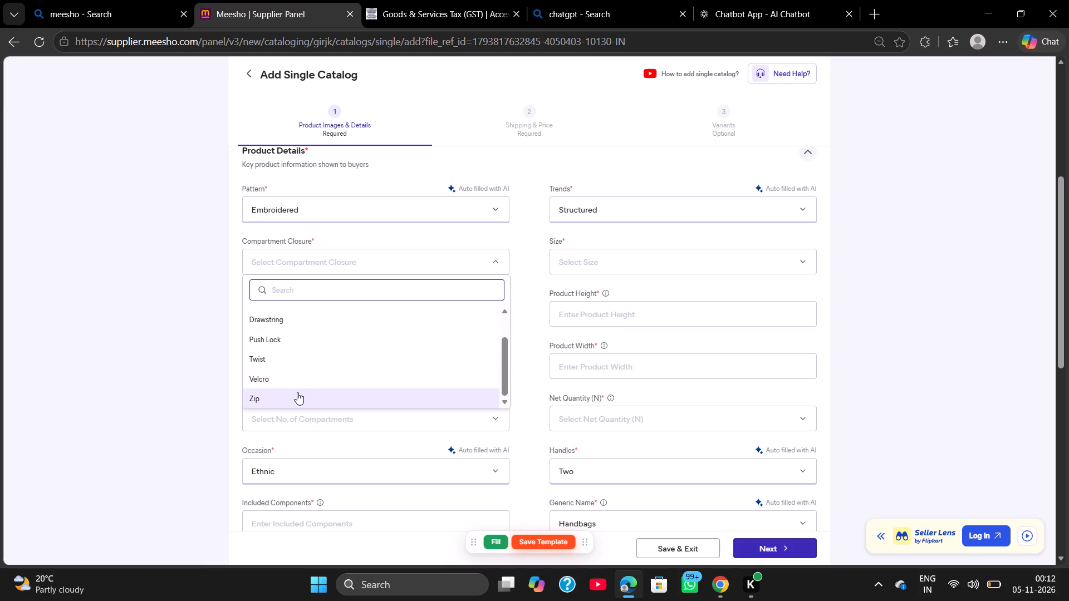
left_click(297, 392)
left_click(609, 265)
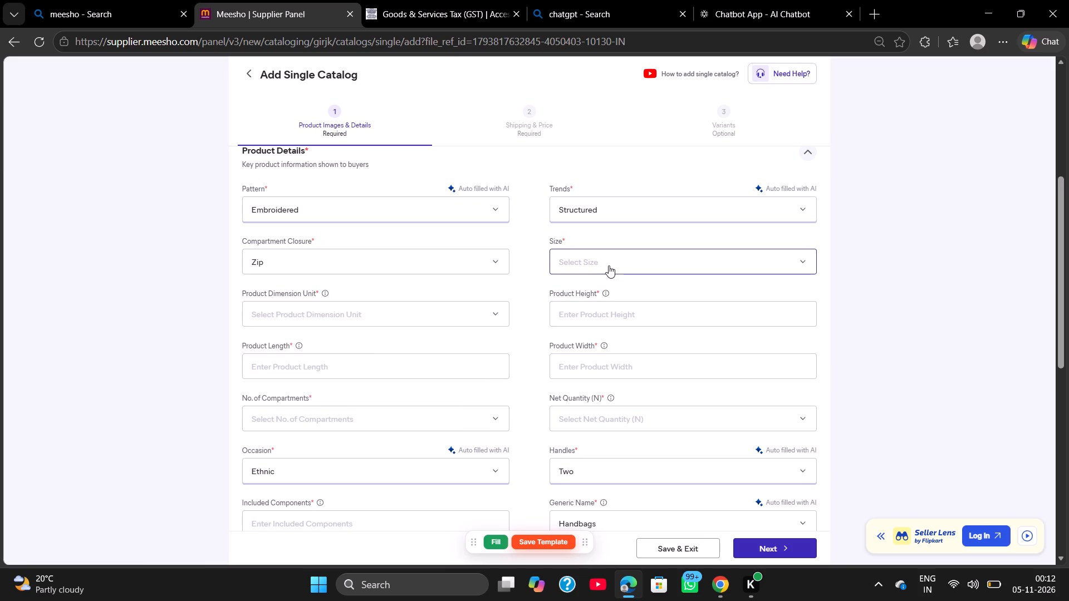
left_click(596, 330)
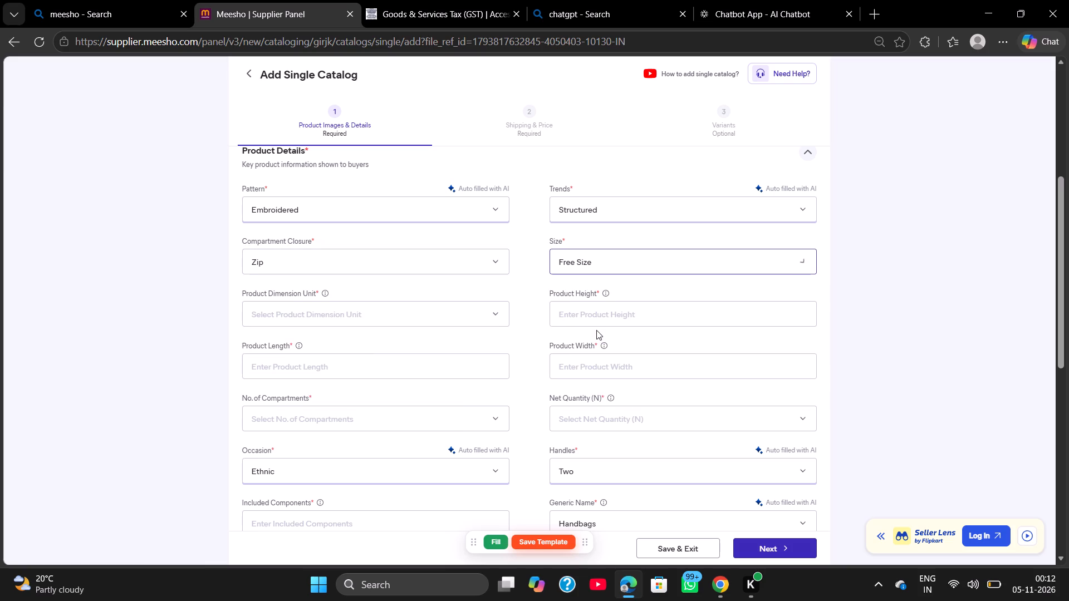
Enter the product dimensions in inches: height 10, length 10 and width 2.
left_click(416, 324)
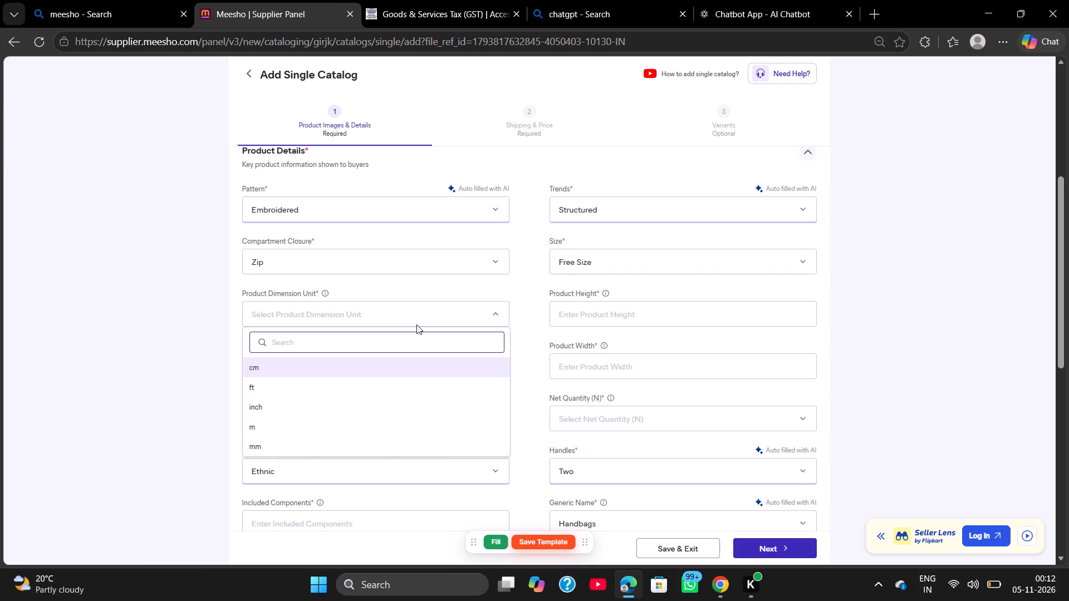
left_click(364, 404)
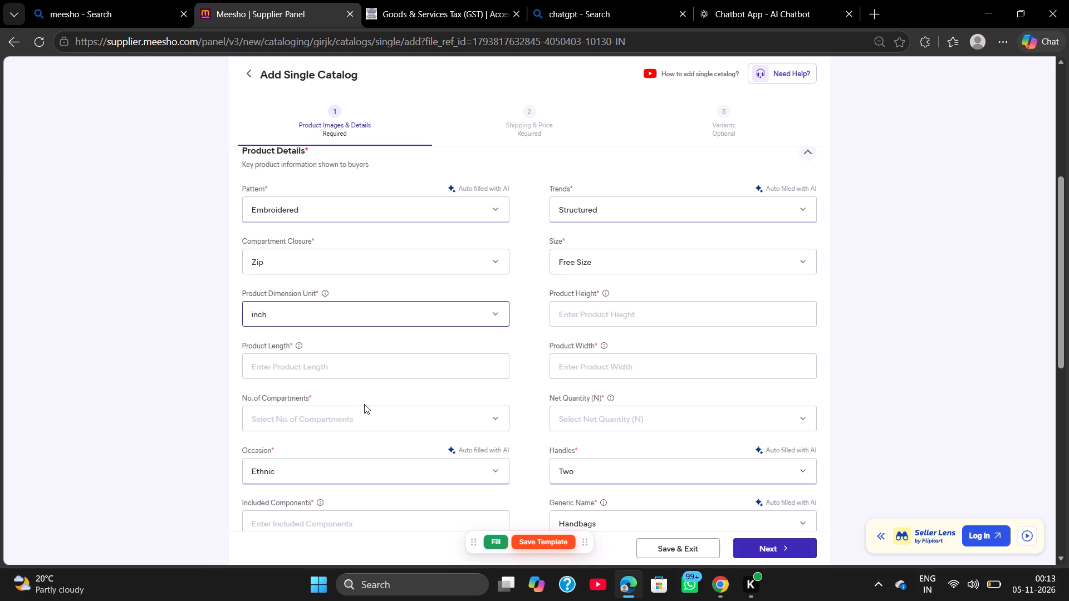
left_click(561, 319)
left_click(561, 319)
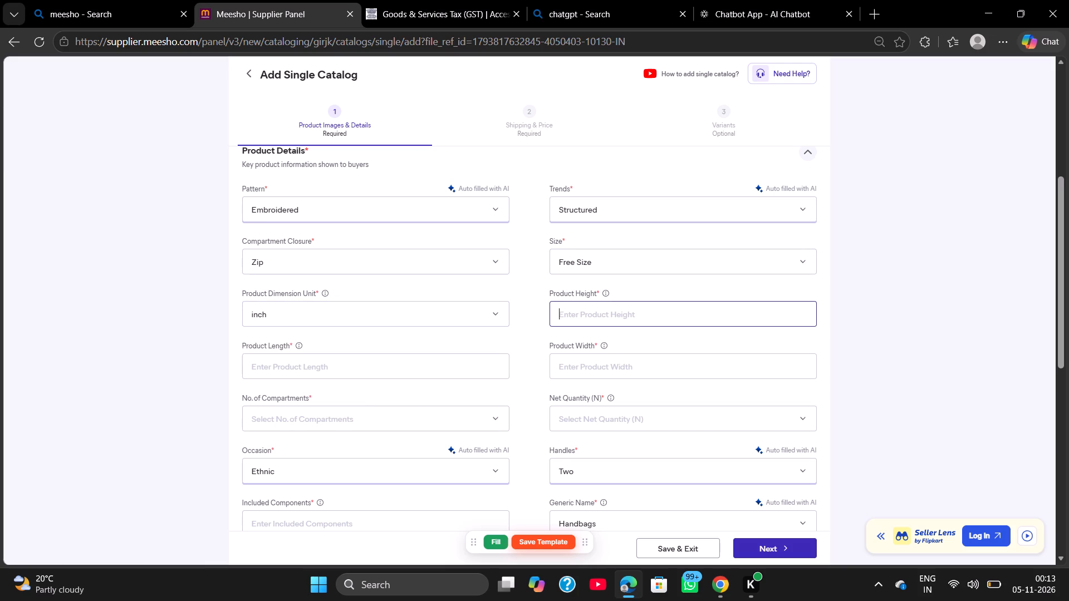
type("10")
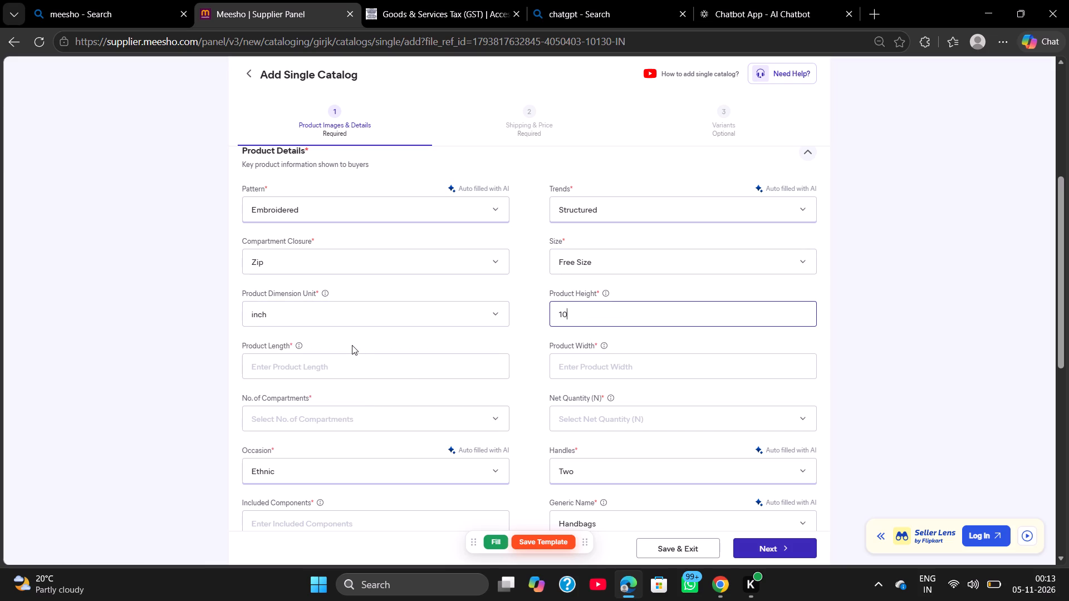
left_click(352, 345)
left_click(351, 373)
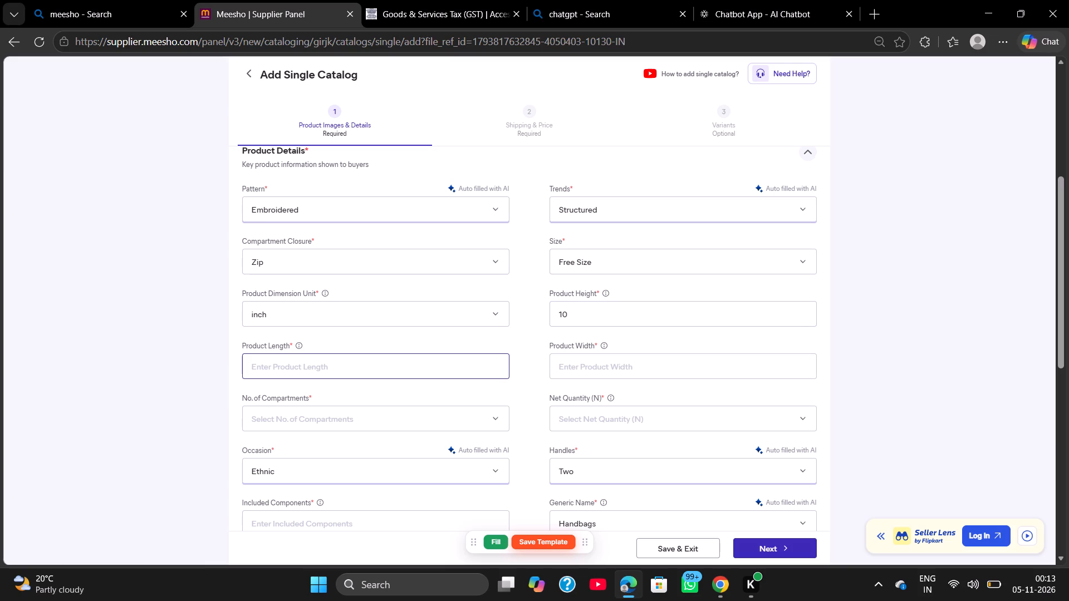
left_click(351, 363)
type("10")
left_click(614, 375)
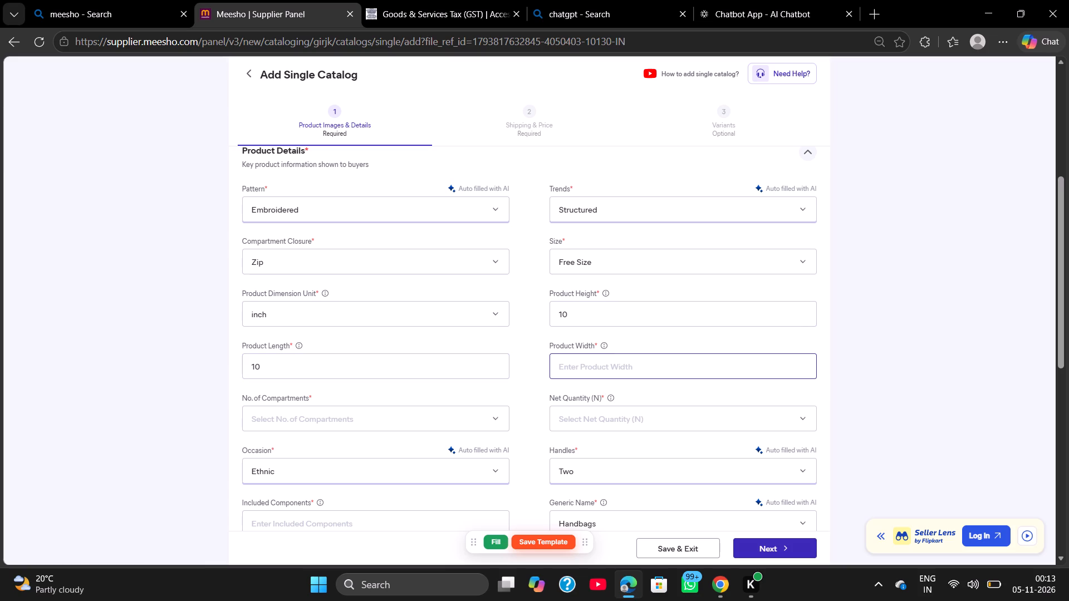
key("2")
Set the number of compartments to 2 and the net quantity to 1.
scroll(532, 391, "down", 1)
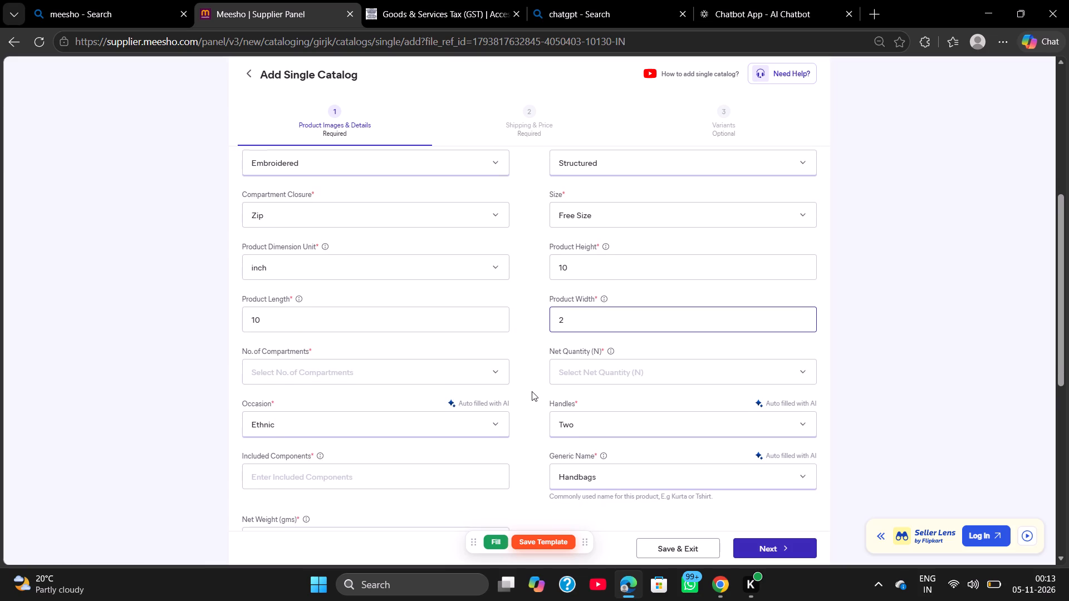
left_click(443, 388)
left_click(437, 380)
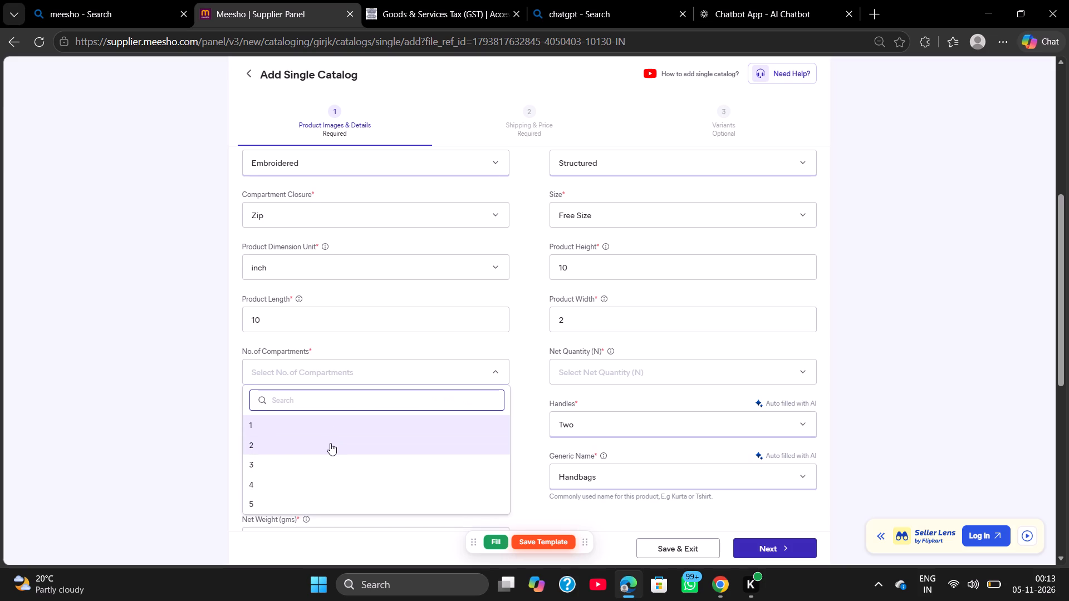
left_click(313, 443)
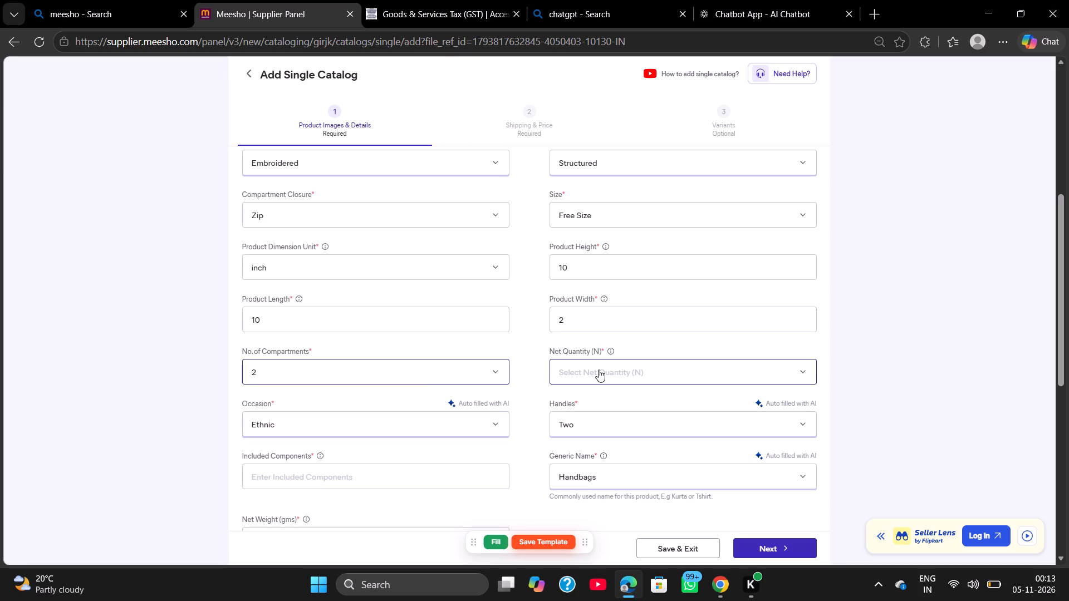
left_click(599, 370)
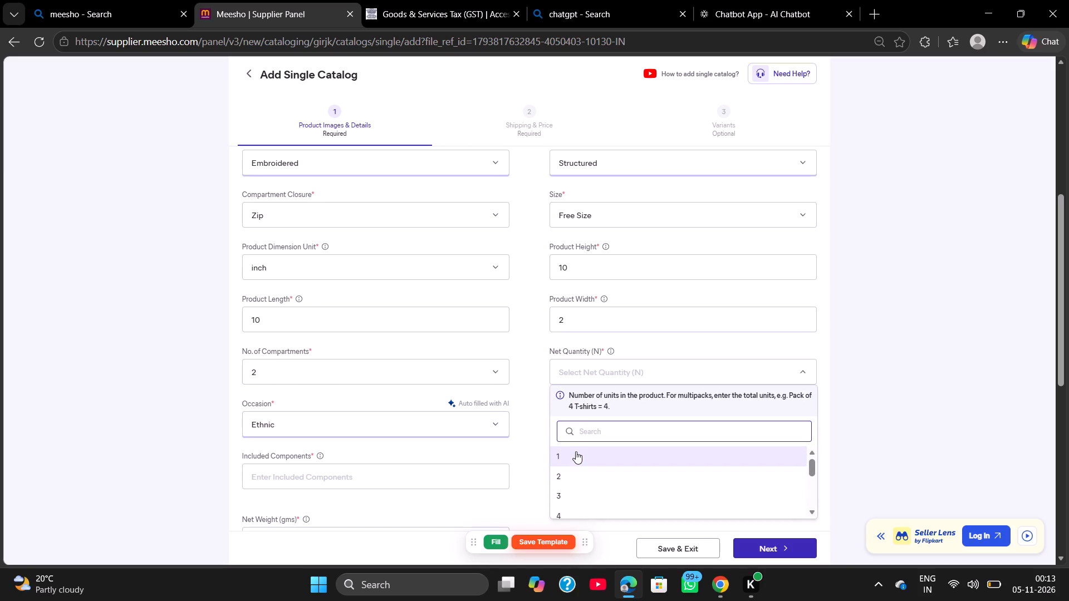
left_click(576, 451)
Enter handbag as the included components and 100 grams as the net weight.
scroll(514, 435, "down", 1)
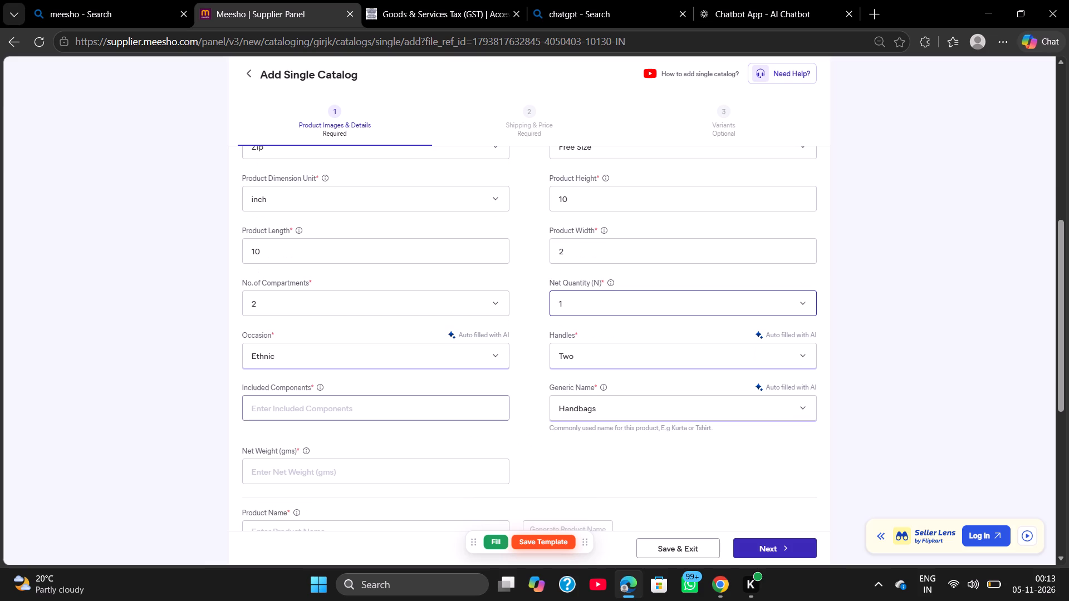
scroll(532, 448, "down", 2)
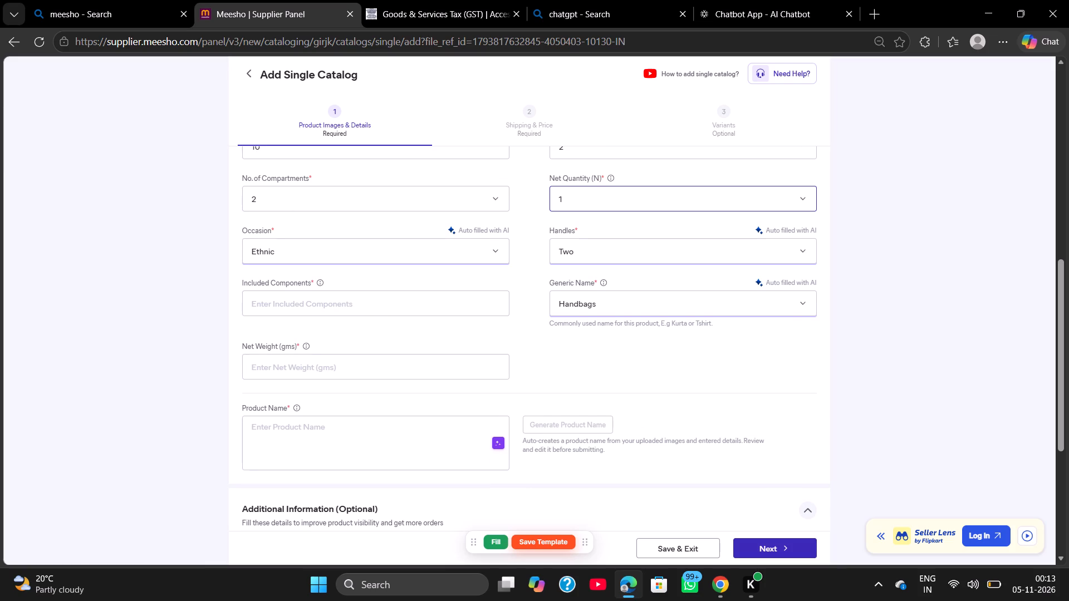
left_click(434, 307)
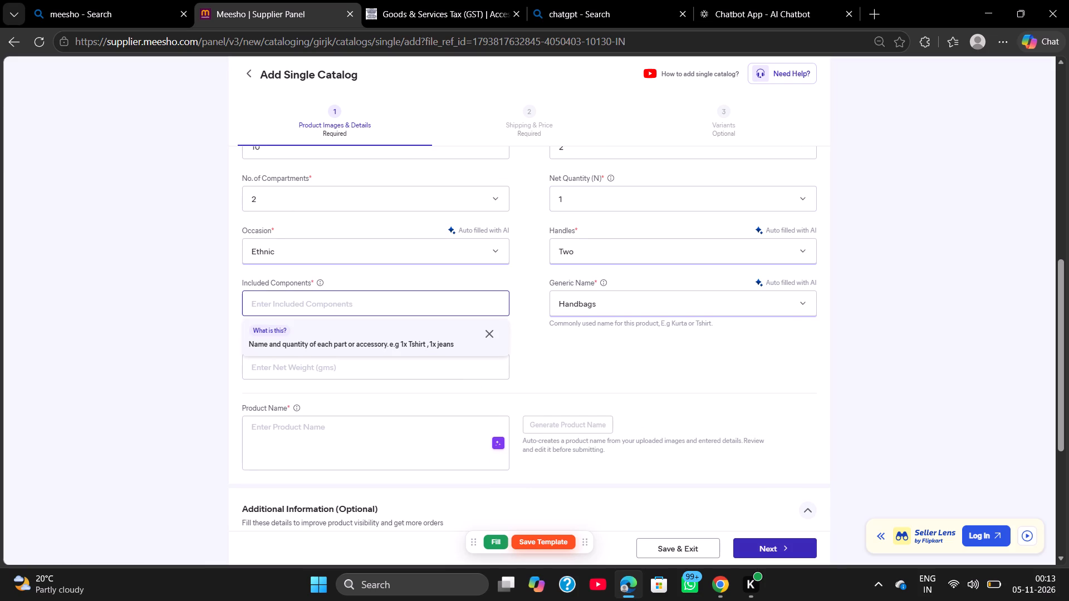
left_click(434, 307)
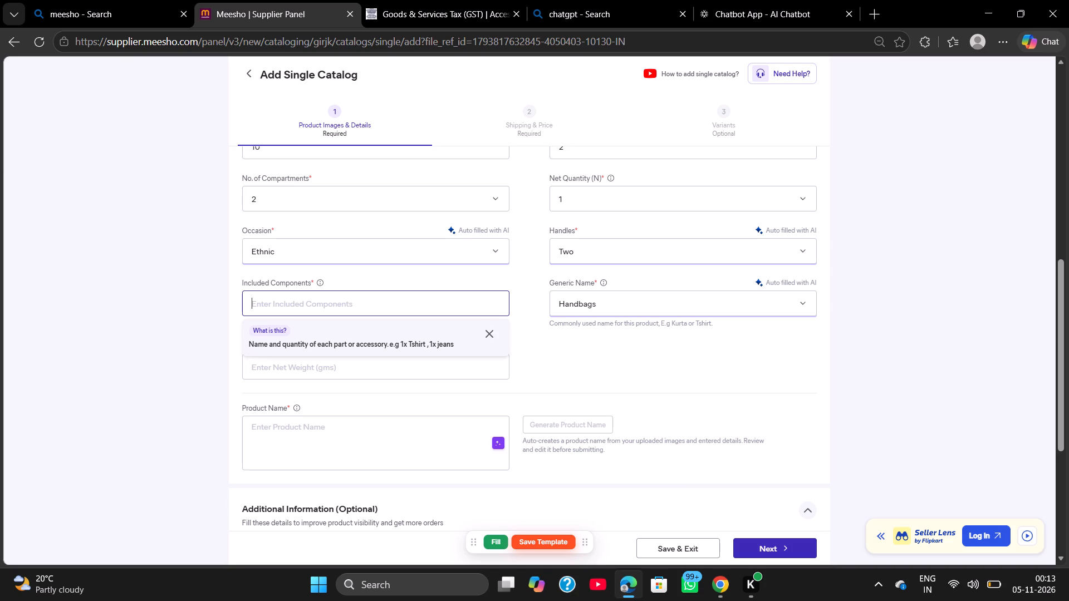
left_click(428, 306)
type("handw")
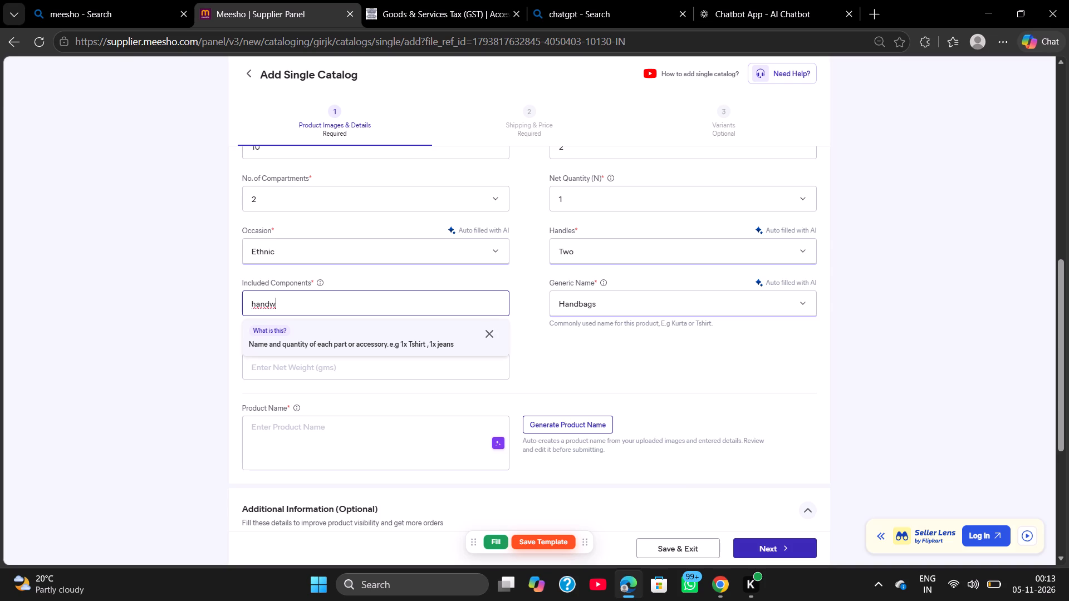
key("BackSpace")
type("bag")
left_click(403, 375)
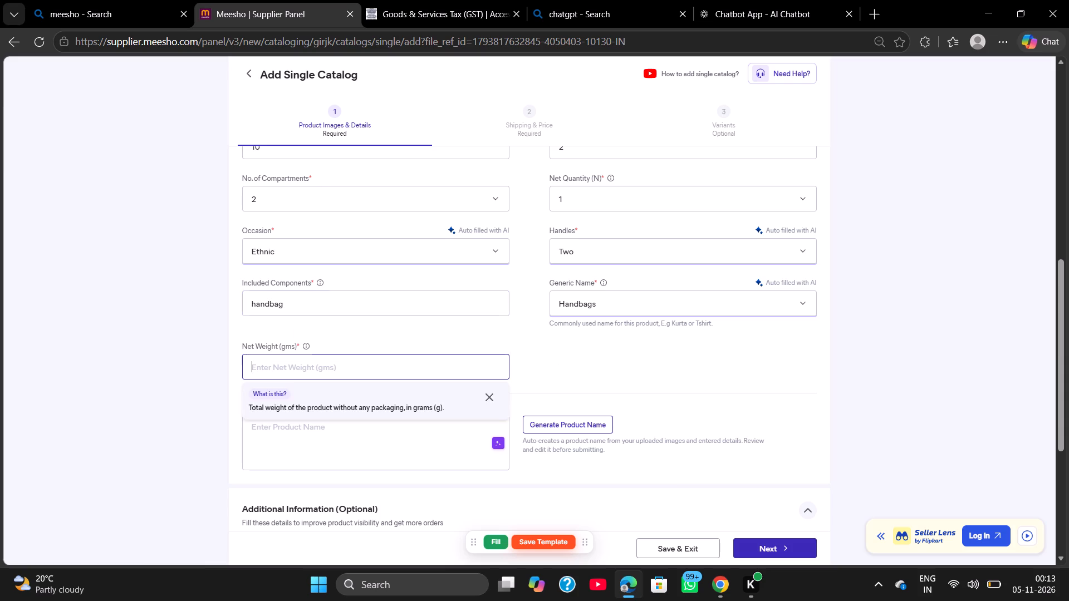
type("100")
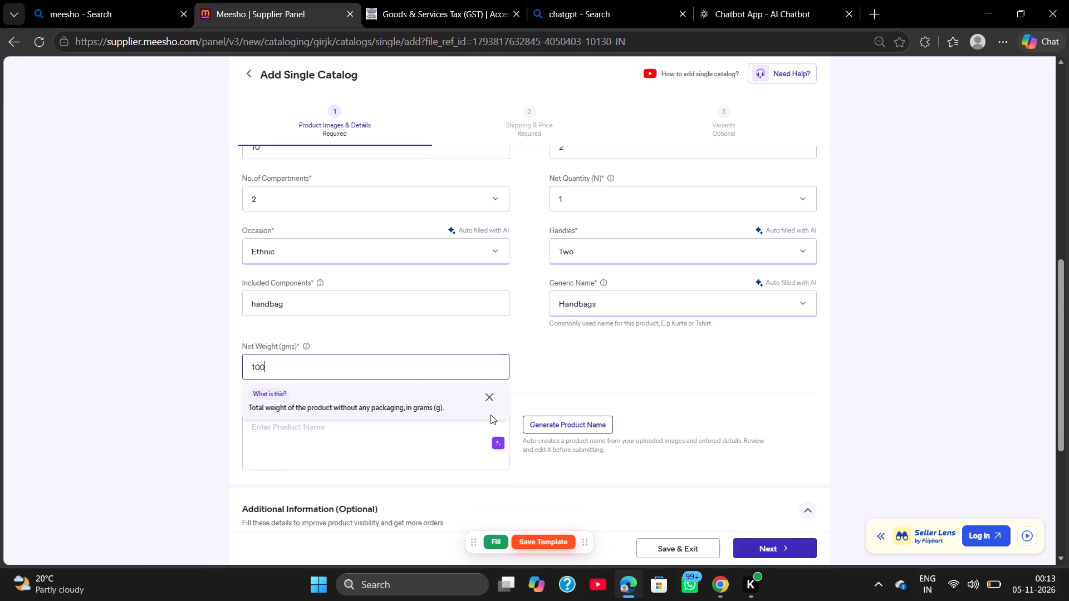
Generate the product name automatically from the uploaded images and entered details.
left_click(560, 427)
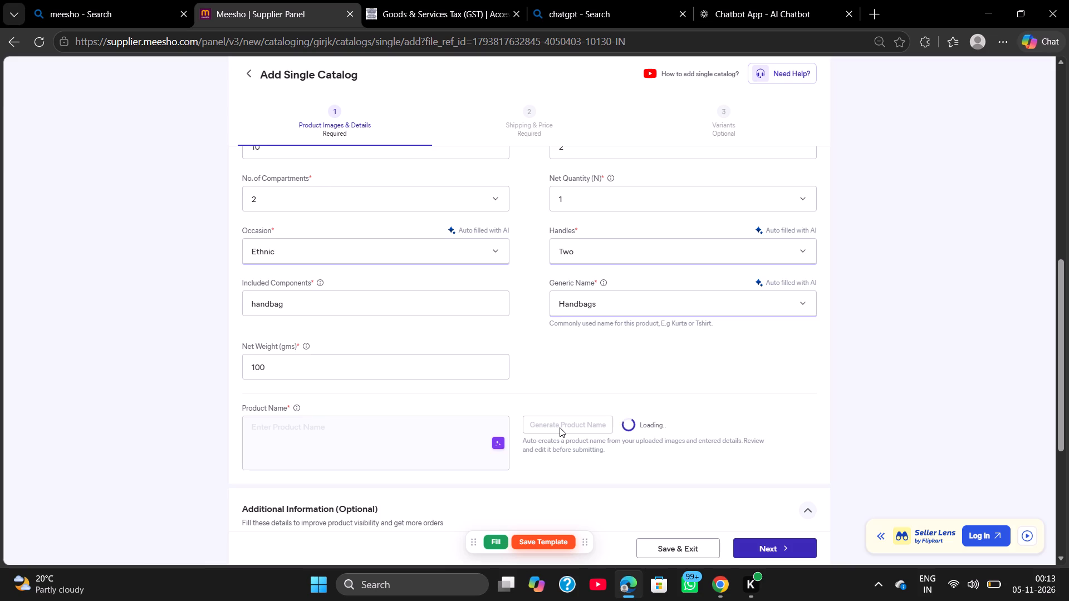
Set the material to Fabric in the additional information and continue to the Shipping & Price stage.
scroll(556, 471, "down", 2)
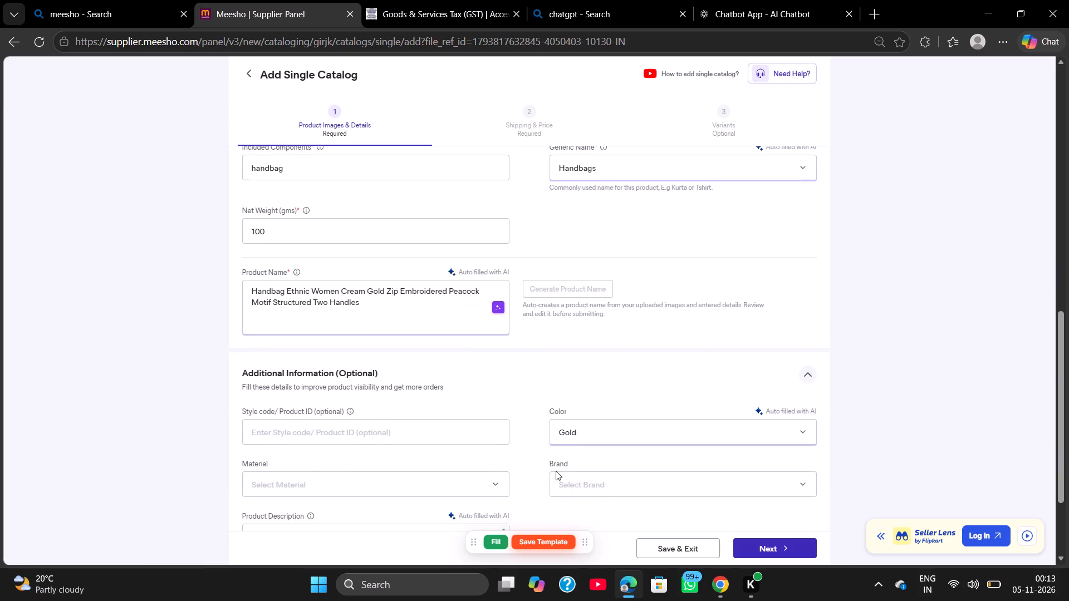
left_click(364, 479)
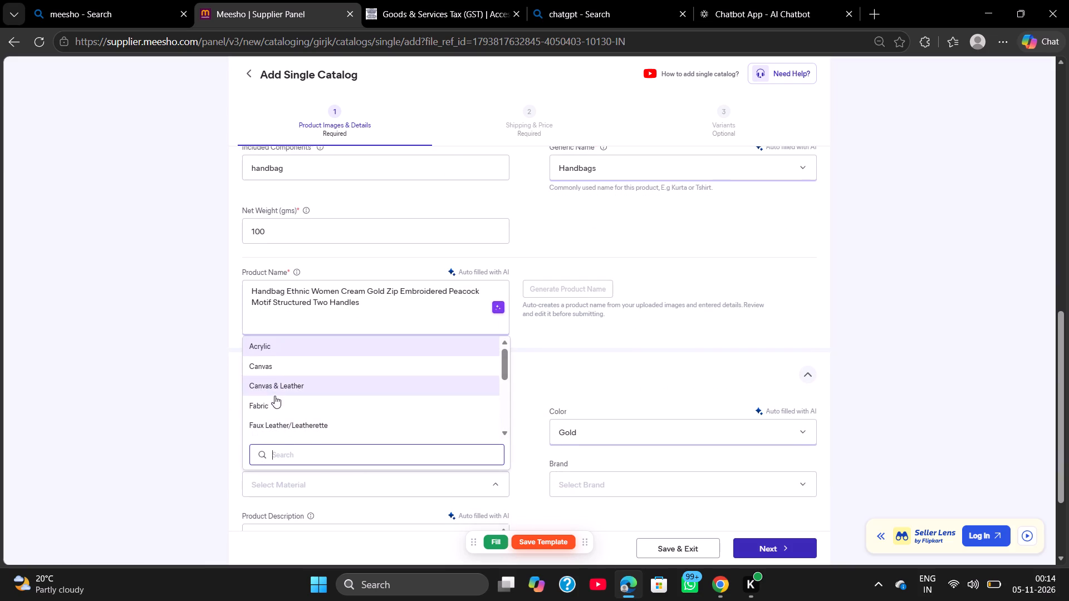
left_click(278, 411)
scroll(473, 482, "down", 2)
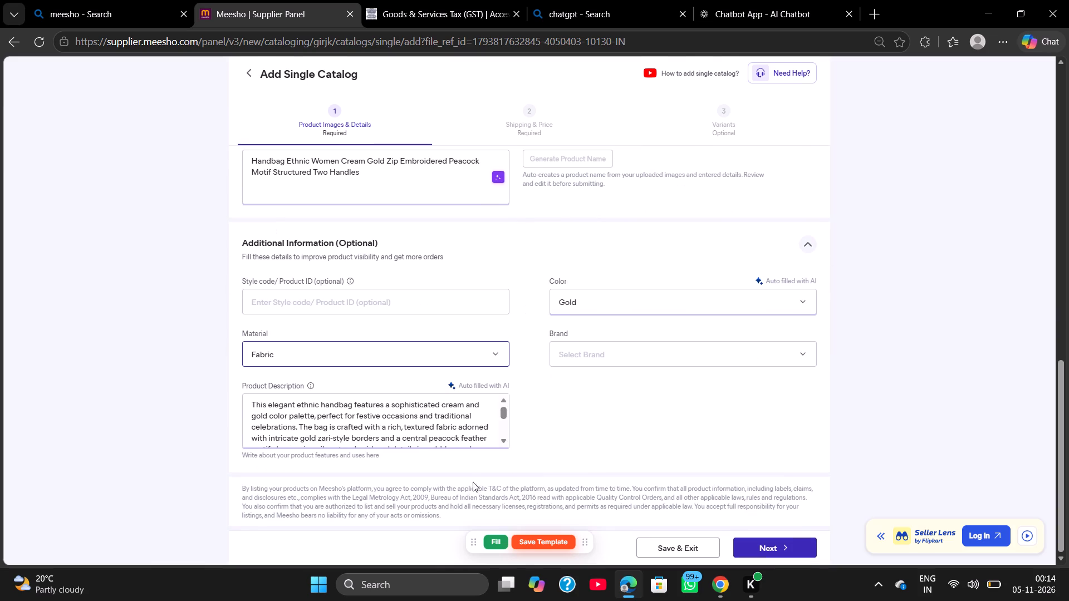
left_click(767, 545)
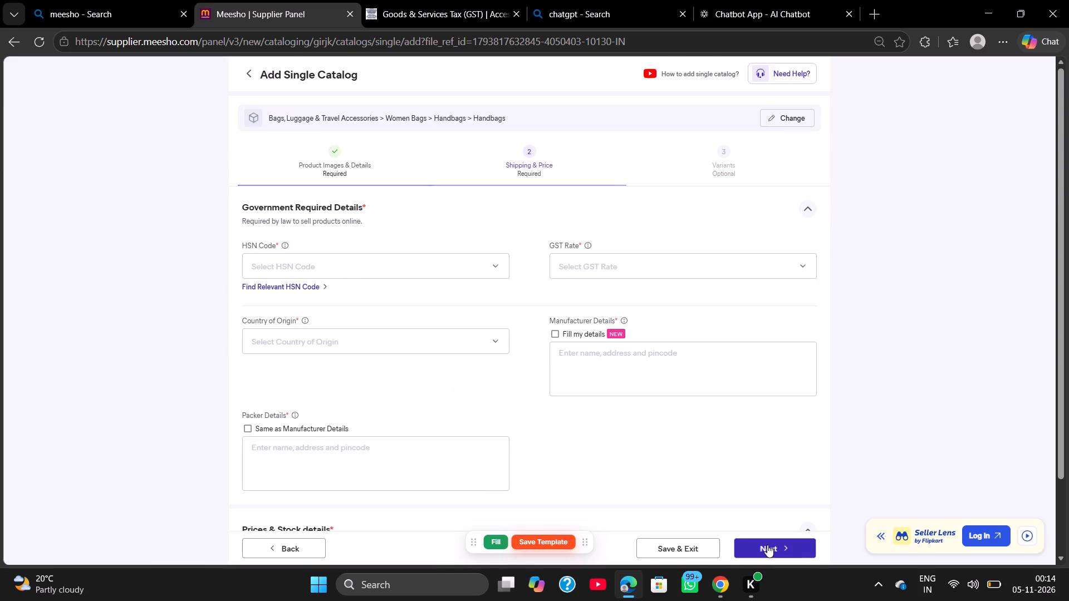
Set the HSN code to 4202, the GST rate to 18 and the country of origin to India.
left_click(403, 262)
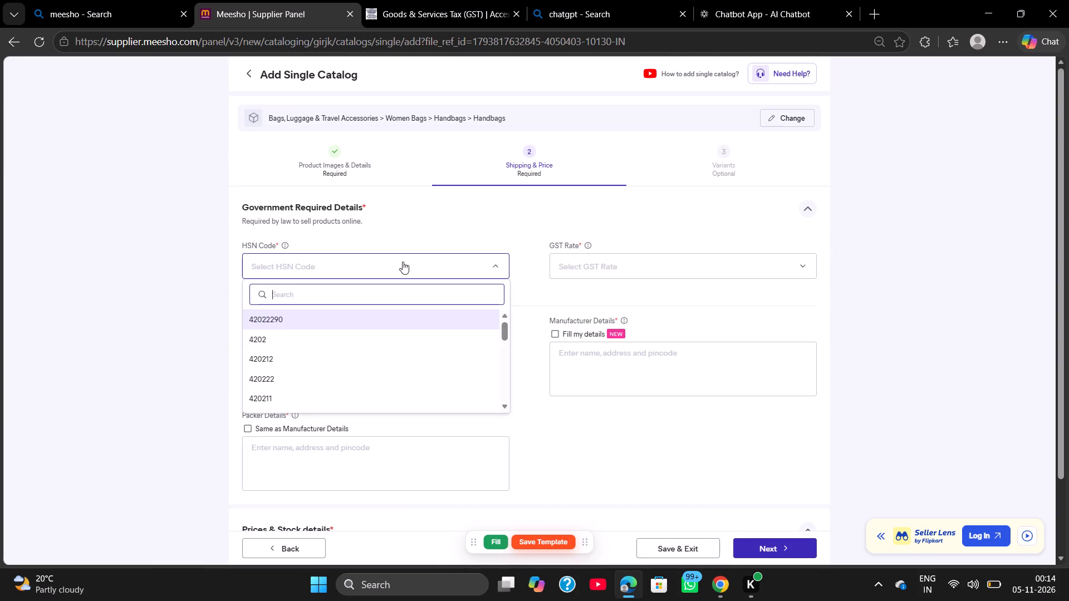
left_click(359, 334)
left_click(594, 262)
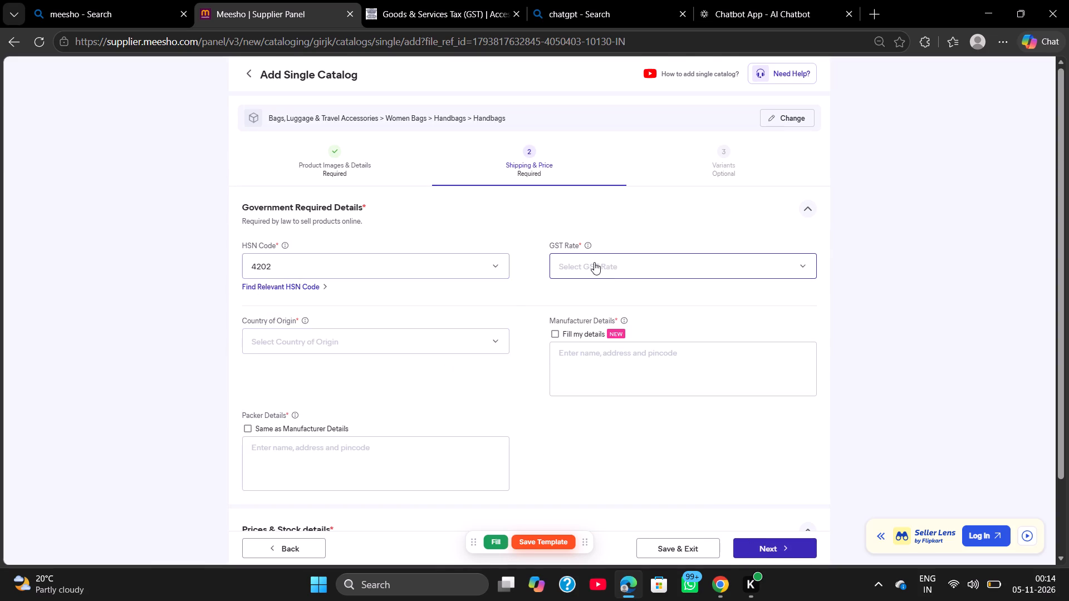
left_click(594, 330)
left_click(362, 337)
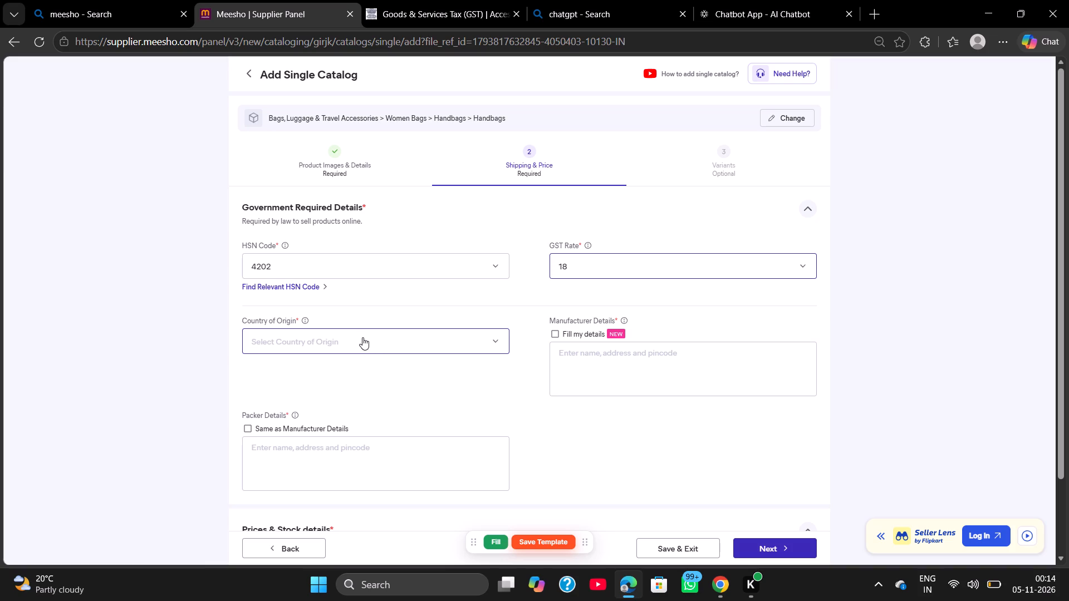
left_click(325, 385)
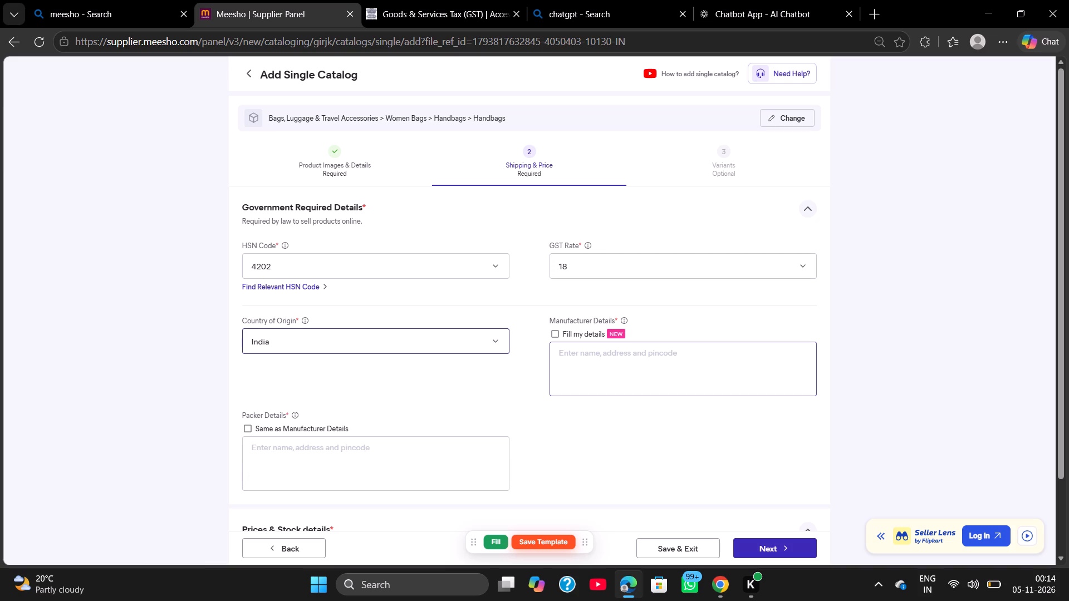
Fill the manufacturer details with the seller's own saved details.
left_click(552, 331)
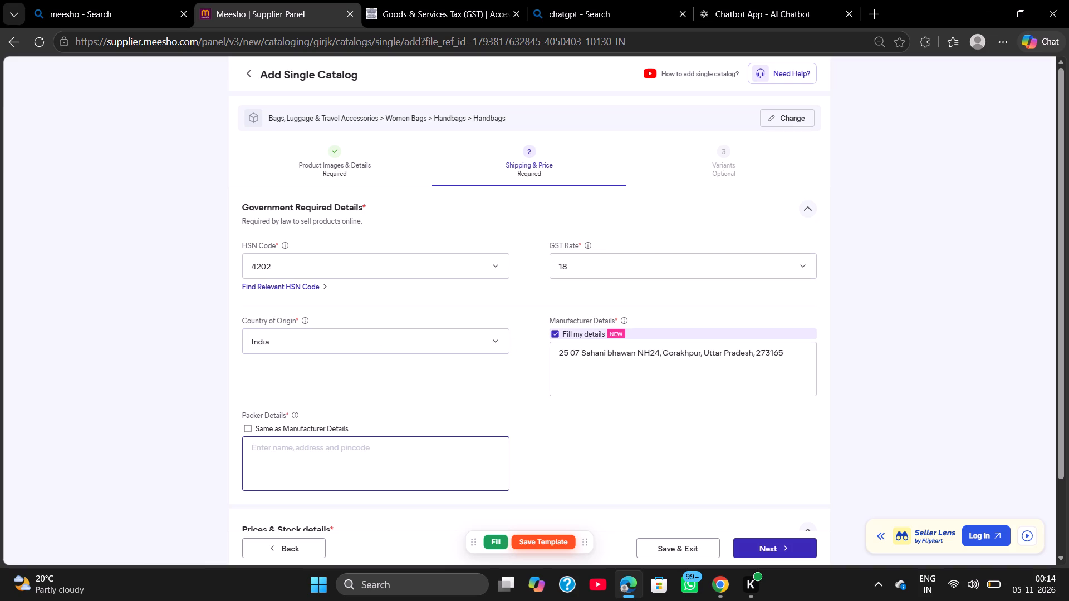
Set the packer details to be the same as the manufacturer details.
left_click(248, 428)
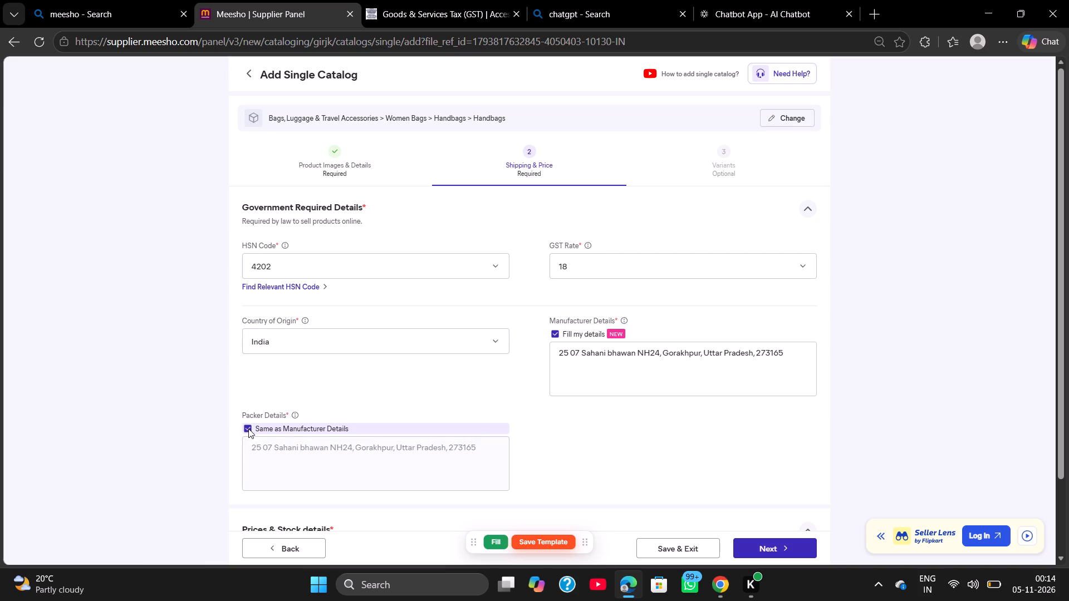
Apply Free Size as the product's size in the prices and stock details.
scroll(647, 431, "down", 3)
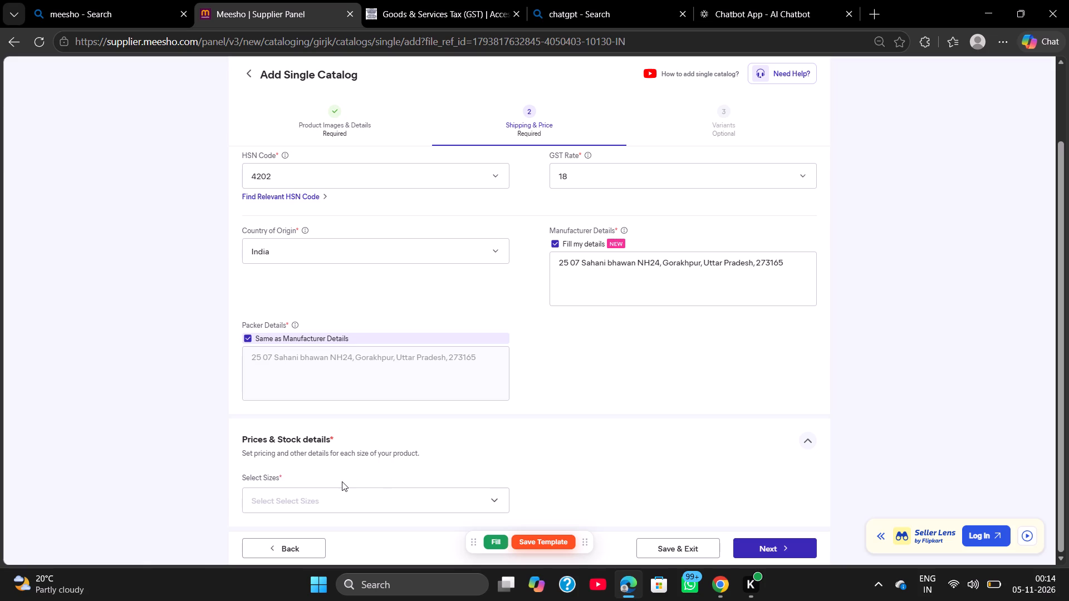
left_click(344, 489)
left_click(345, 503)
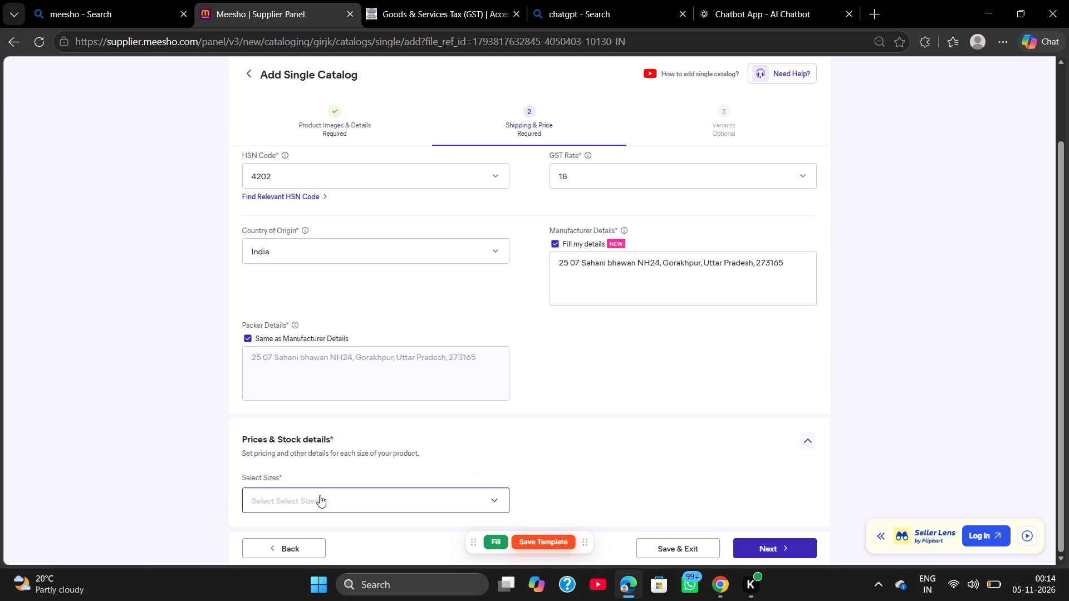
left_click(283, 496)
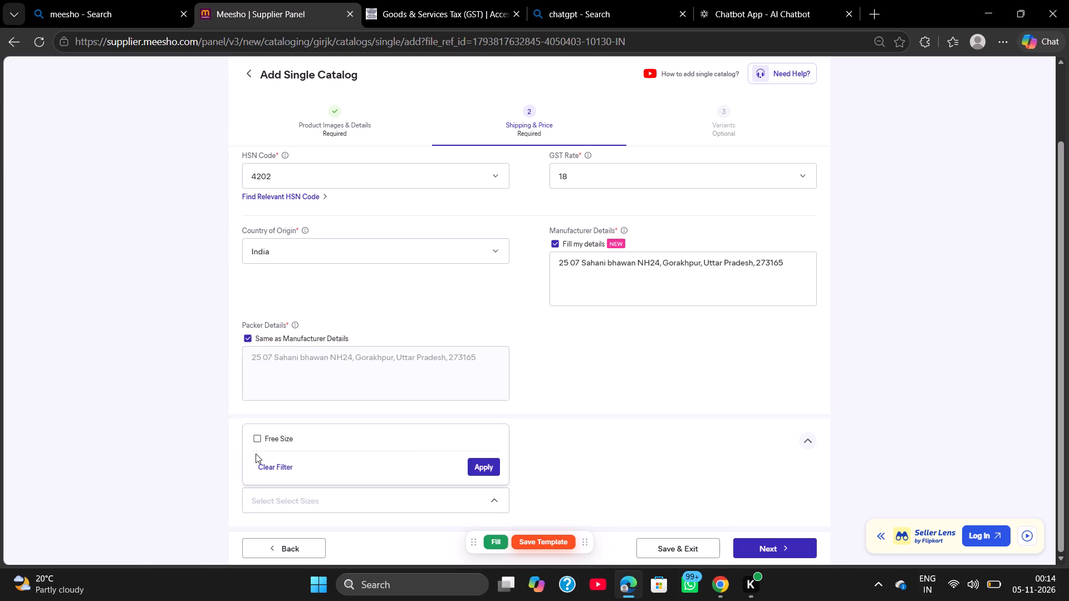
left_click(258, 444)
left_click(481, 467)
Enter a Meesho price of 190, wrong/defective returns price of 186, MRP of 399 and stock of 1000 for Free Size.
scroll(585, 484, "down", 2)
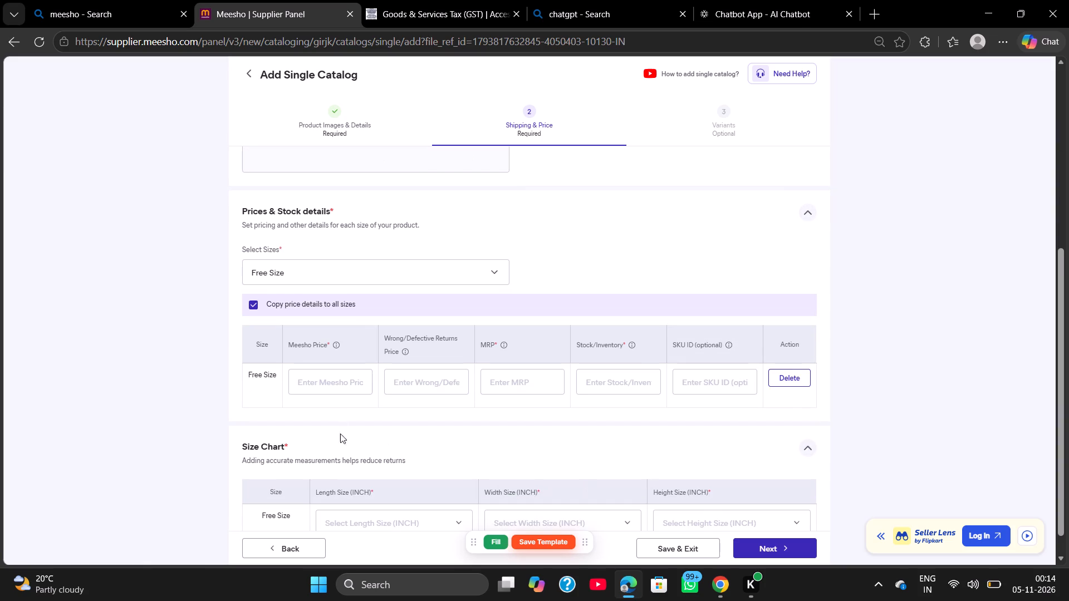
left_click(332, 383)
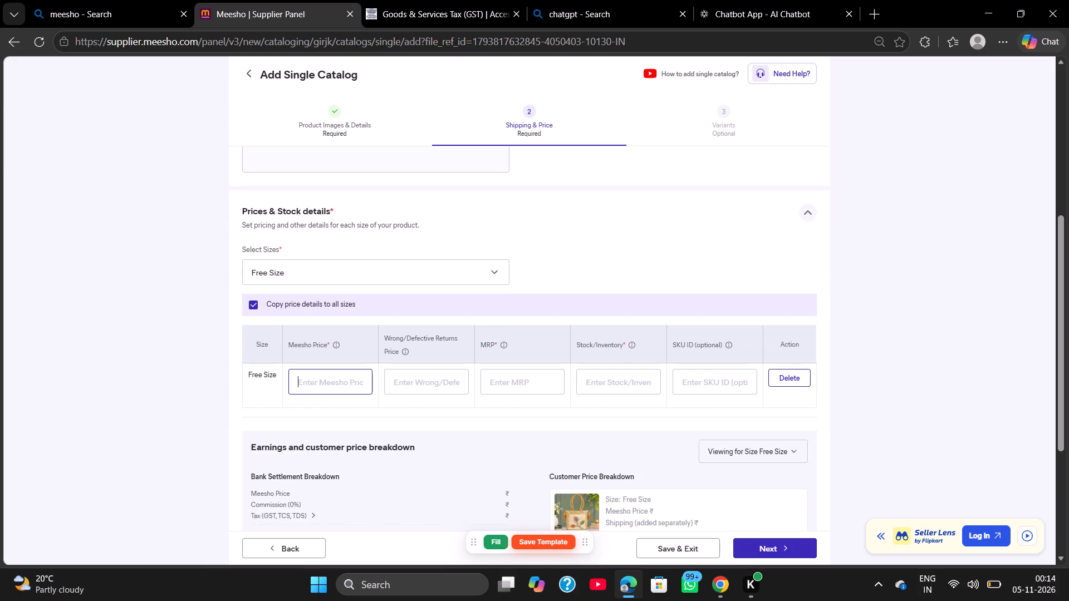
type("190")
left_click(426, 380)
key("BackSpace")
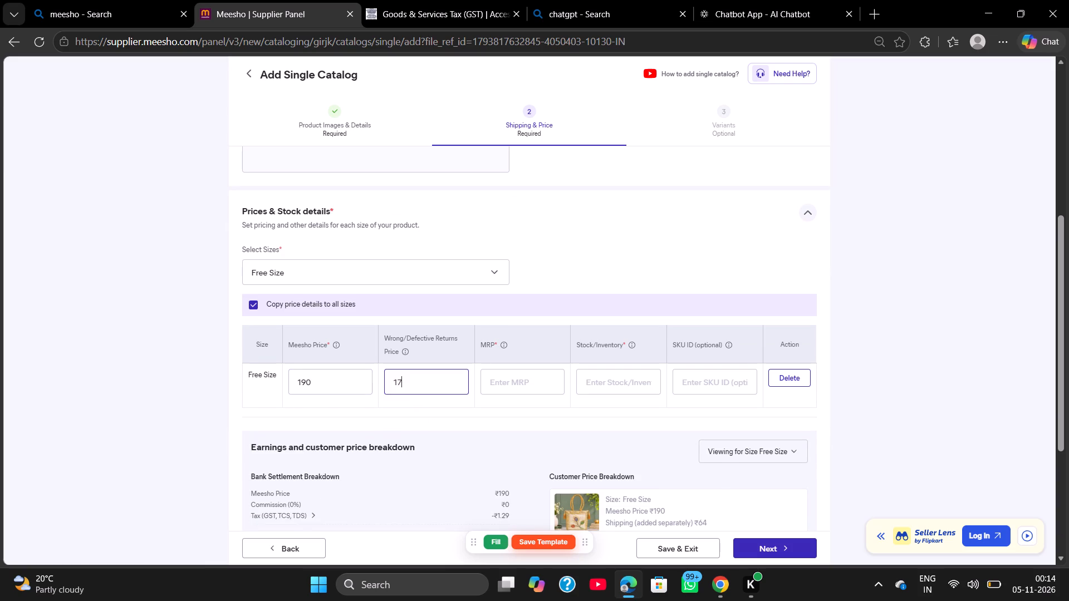
key("BackSpace")
key("8")
key("6")
left_click(528, 387)
key("5")
key("BackSpace")
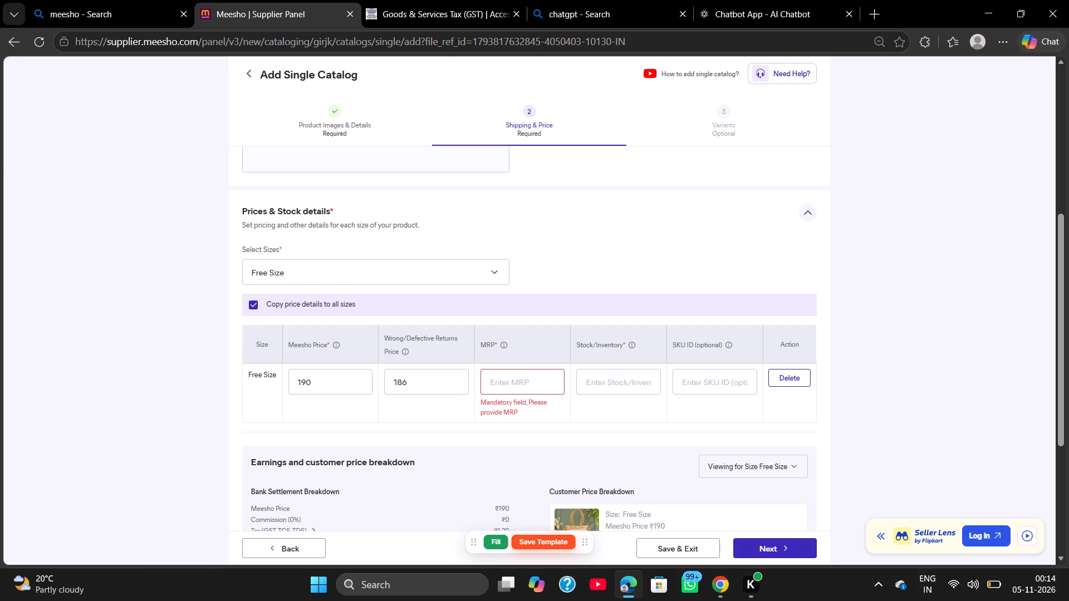
type("399")
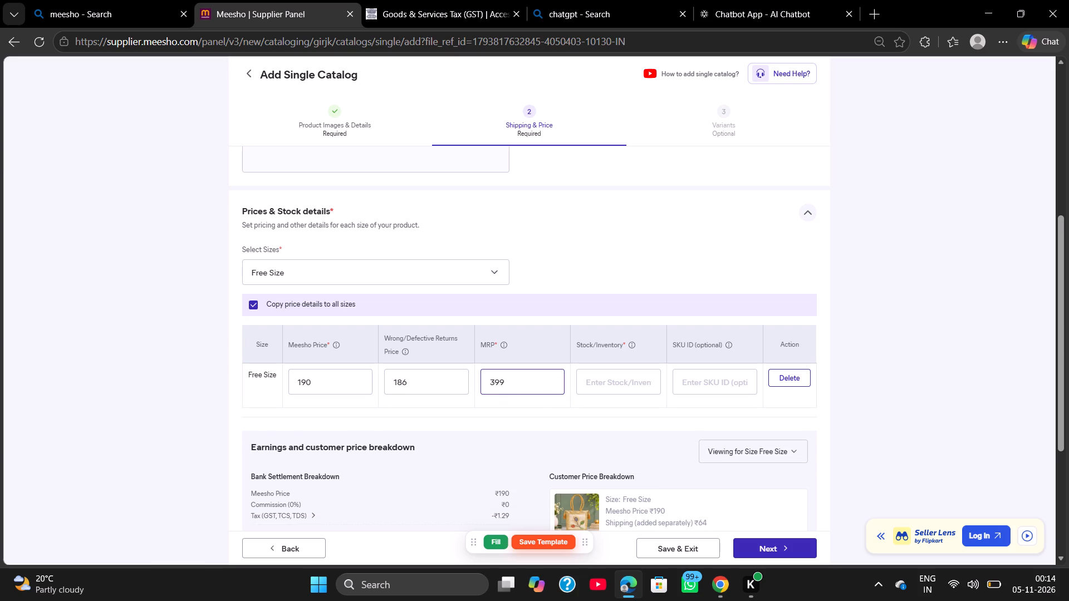
left_click(605, 383)
type("1000")
Fill the Free Size row of the size chart with length 10, width 2 and height 10 inches.
scroll(567, 414, "down", 2)
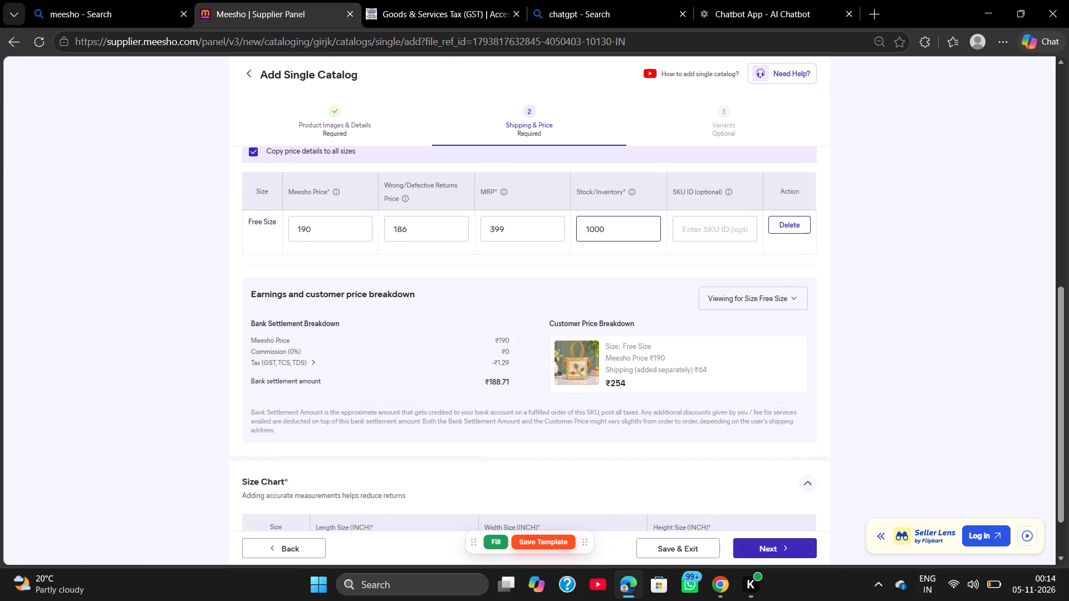
scroll(560, 430, "down", 1)
scroll(472, 464, "down", 2)
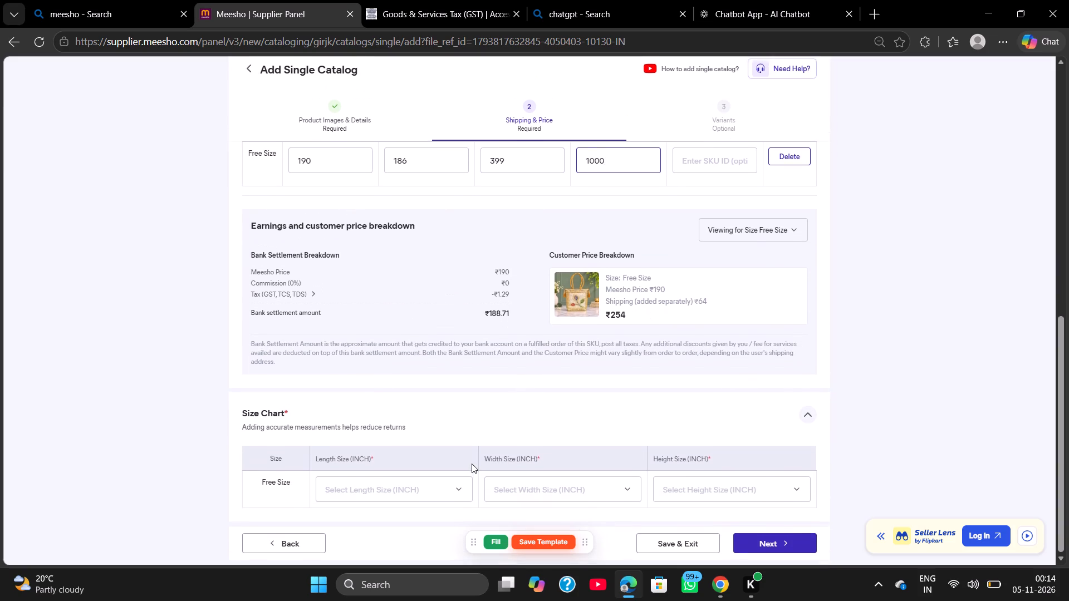
left_click(405, 494)
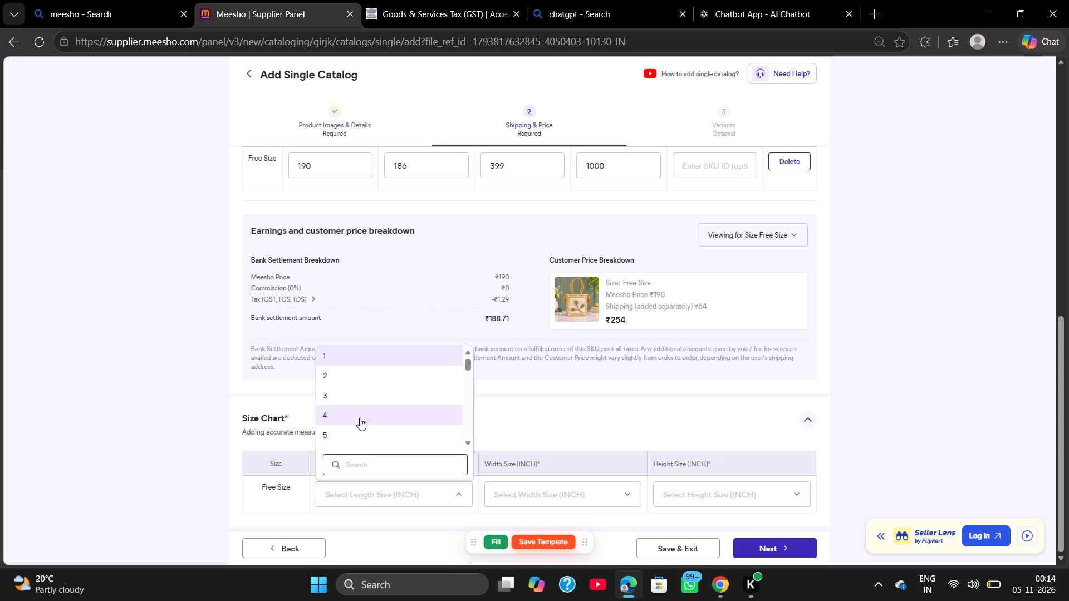
scroll(359, 421, "down", 2)
left_click(360, 449)
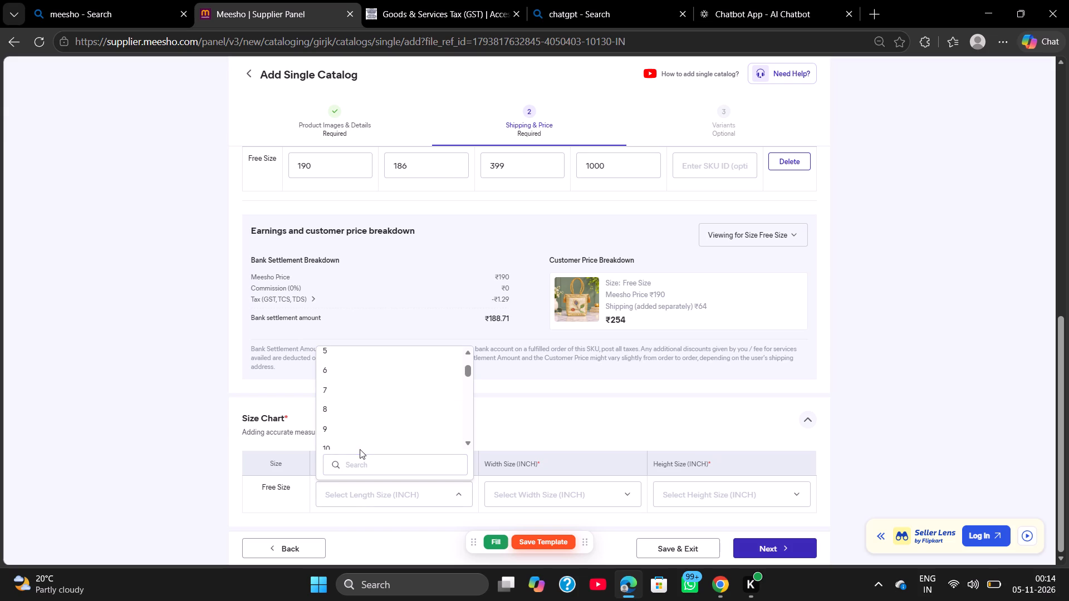
left_click(359, 446)
left_click(512, 485)
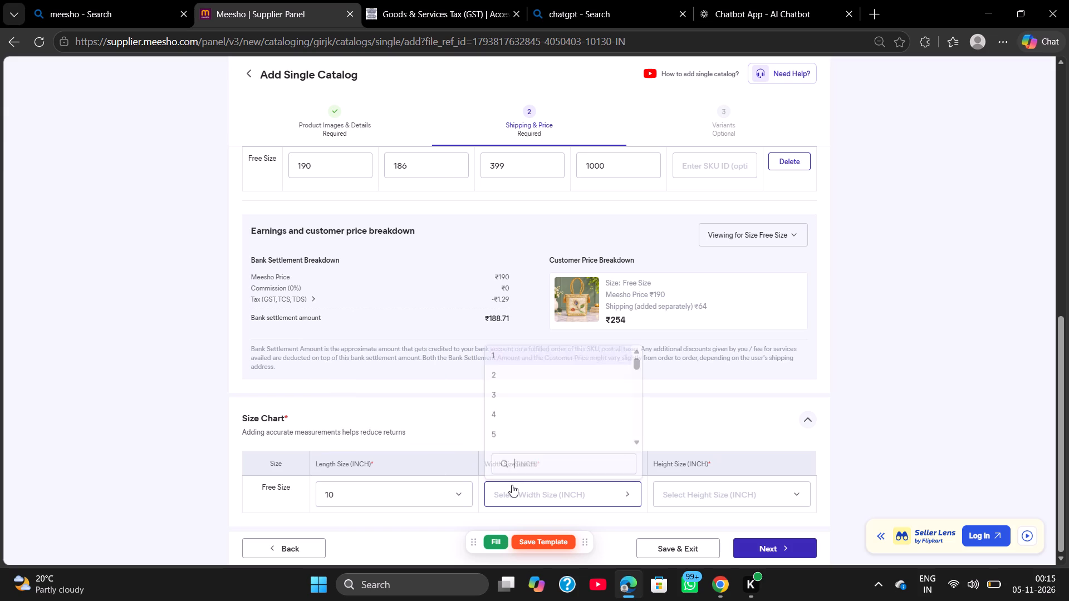
left_click(498, 370)
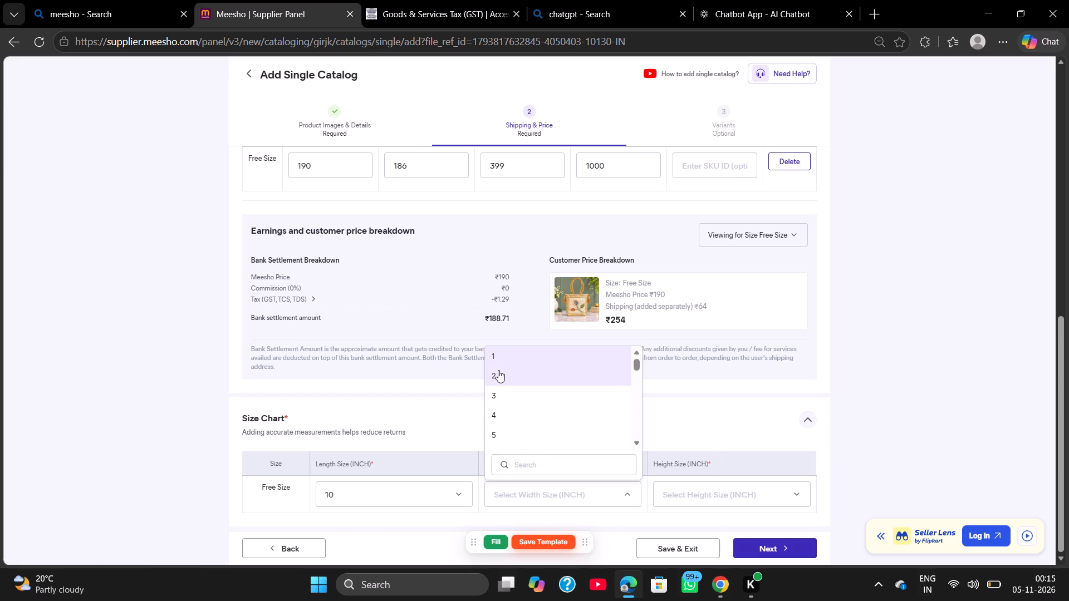
left_click(690, 486)
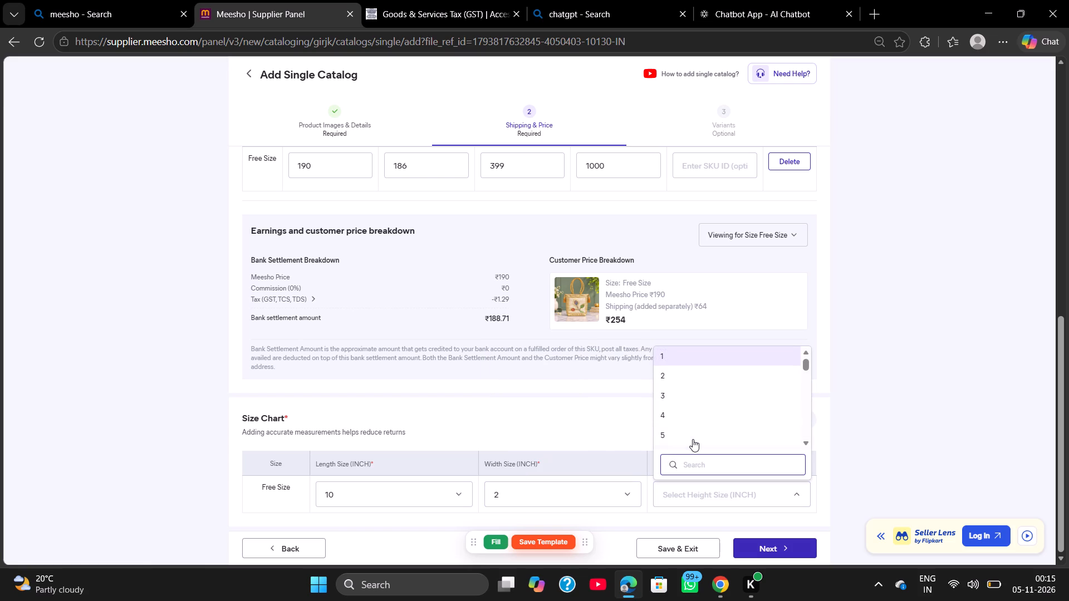
scroll(694, 437, "down", 1)
left_click(675, 406)
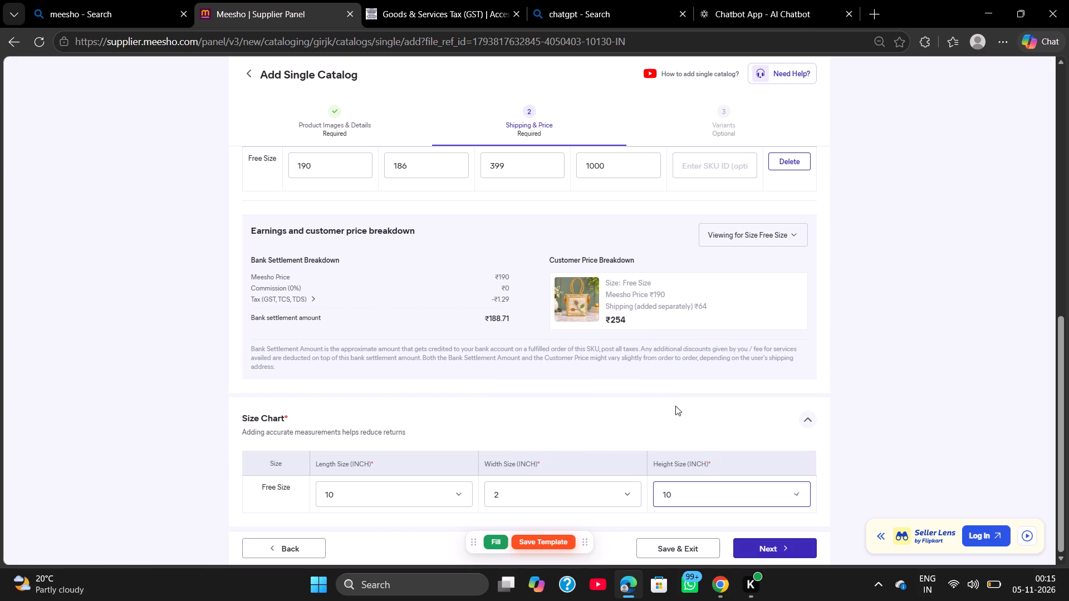
Submit the catalog for quality check without adding variants, and dismiss the ad campaign offer.
scroll(850, 417, "down", 3)
left_click(777, 544)
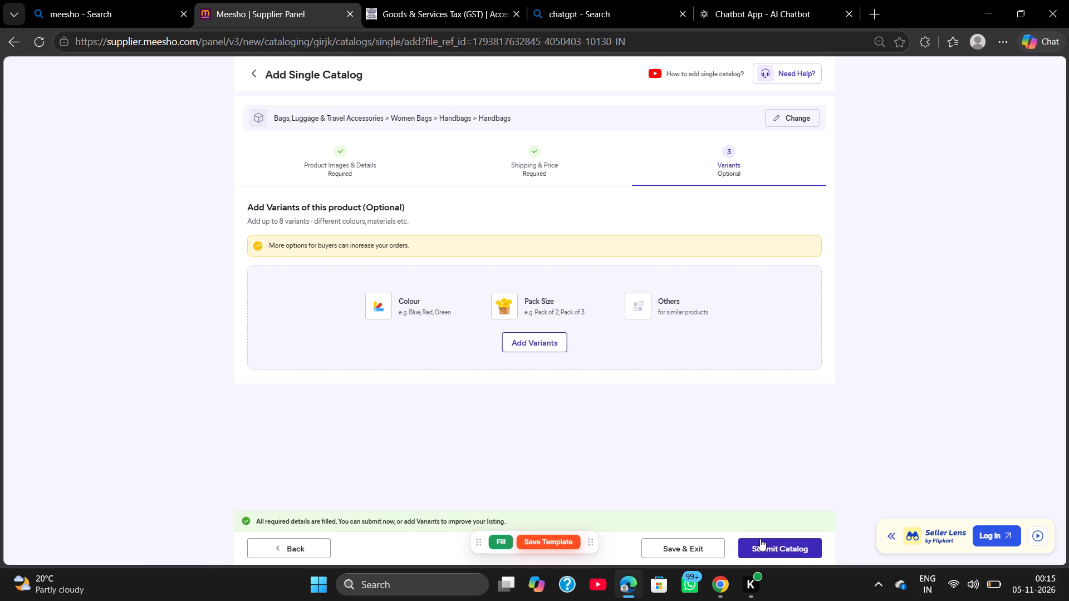
left_click(782, 545)
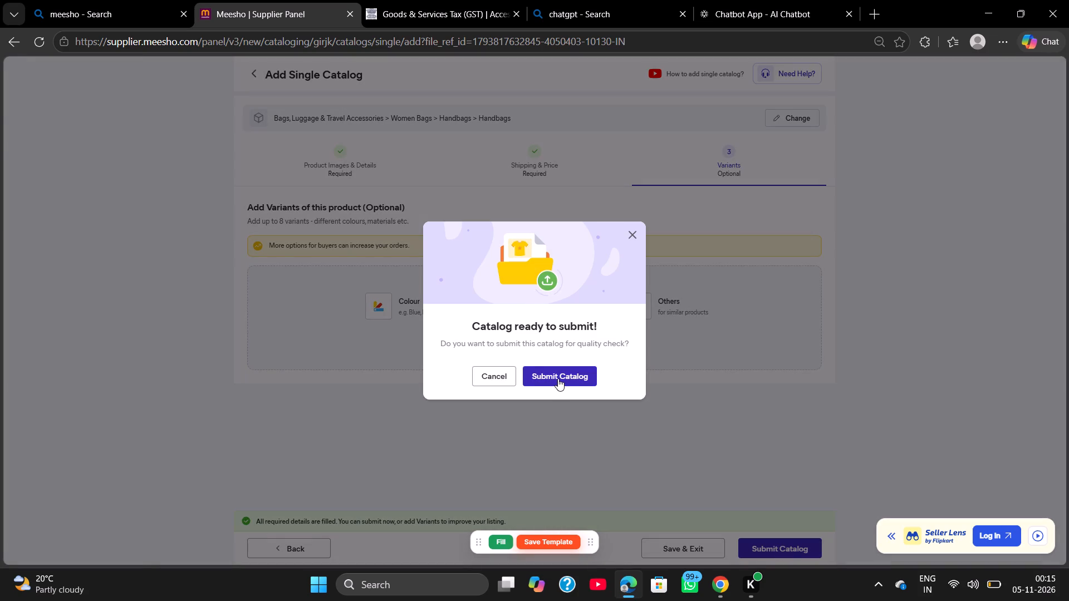
left_click(558, 378)
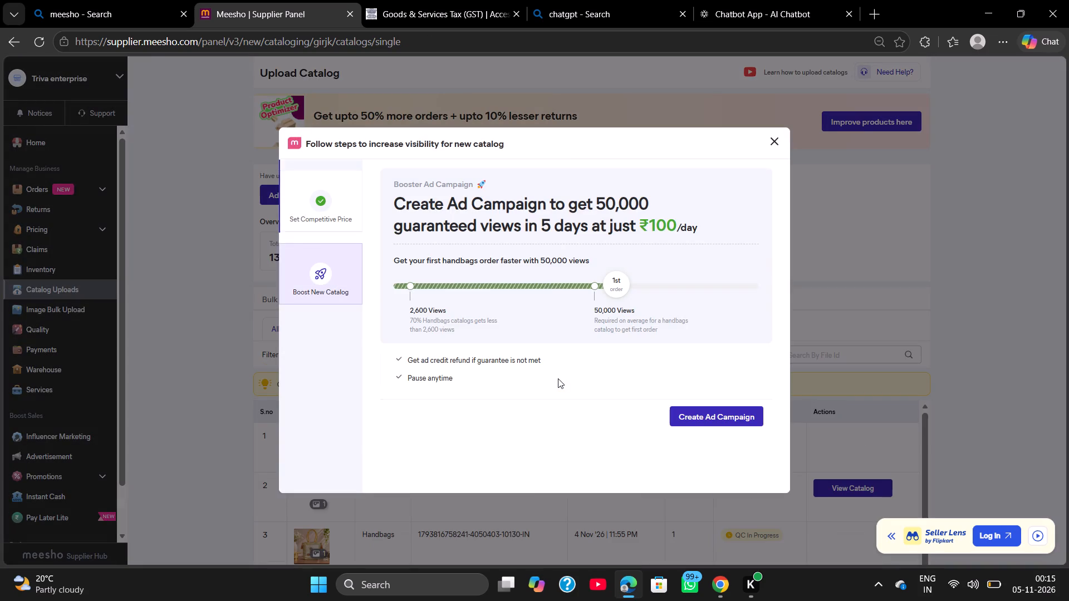
left_click(769, 142)
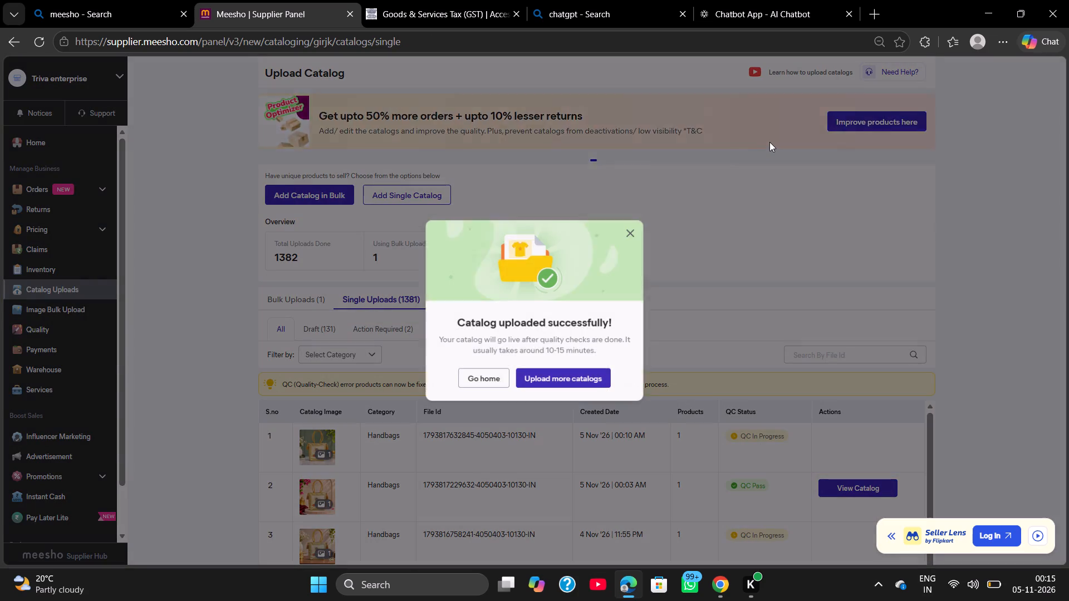
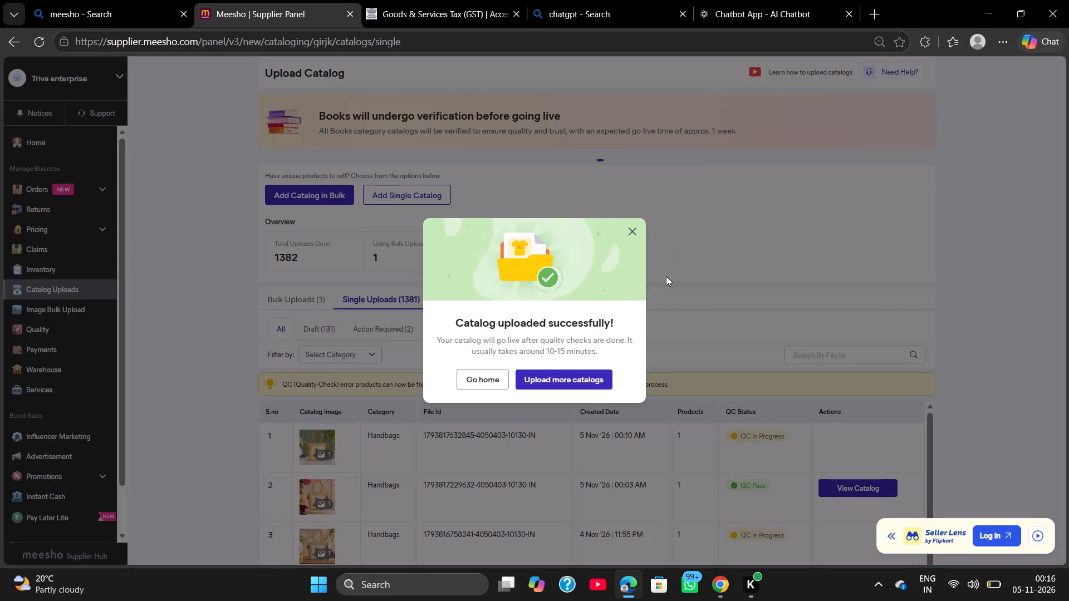
Dismiss the upload success message and start adding another single catalog.
left_click(632, 228)
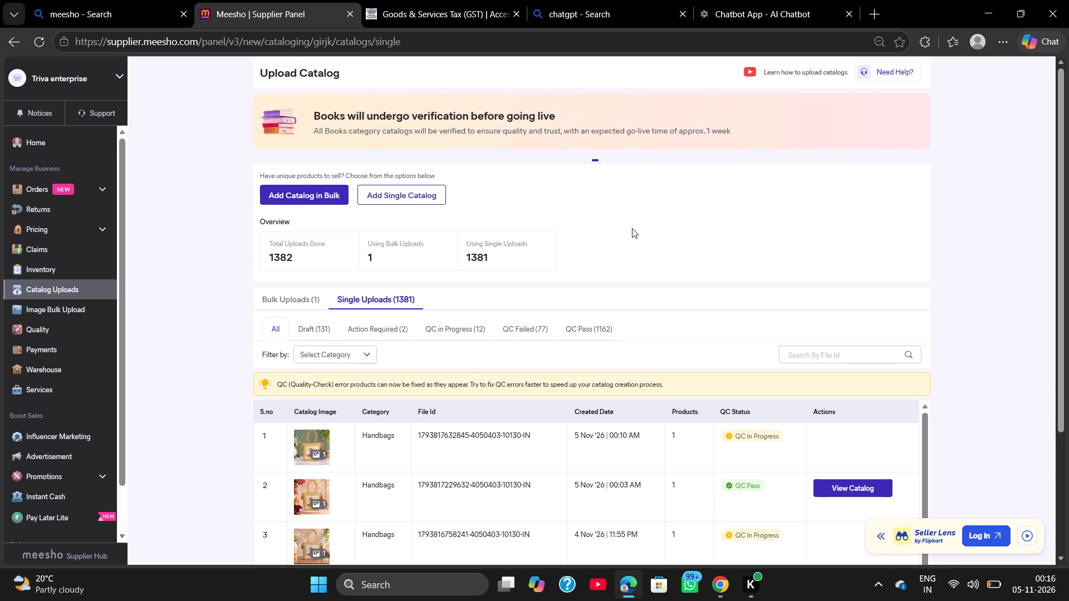
scroll(618, 385, "left", 1)
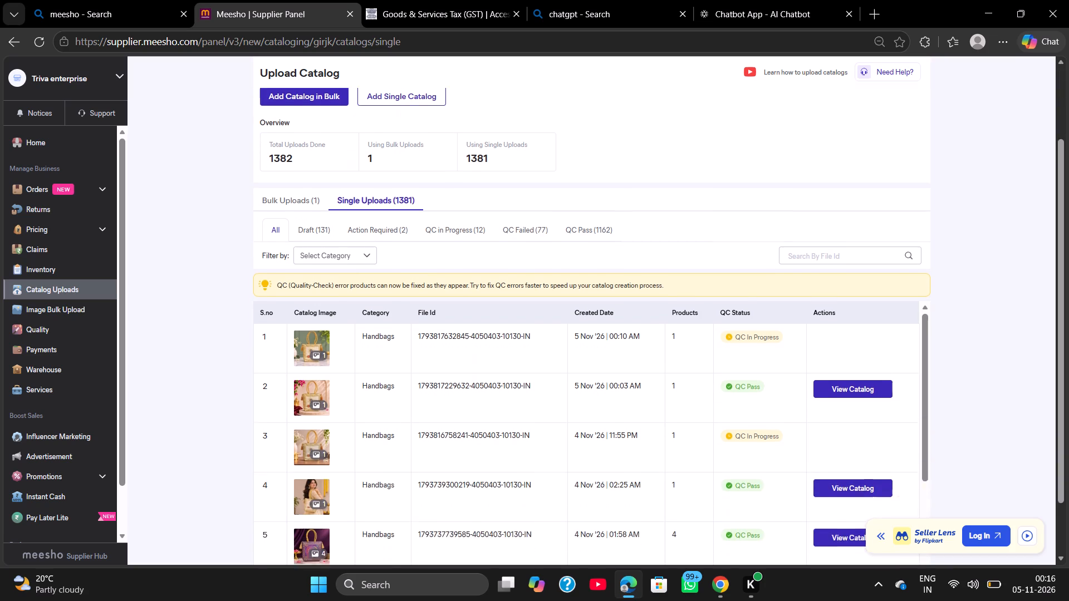
scroll(618, 385, "left", 1)
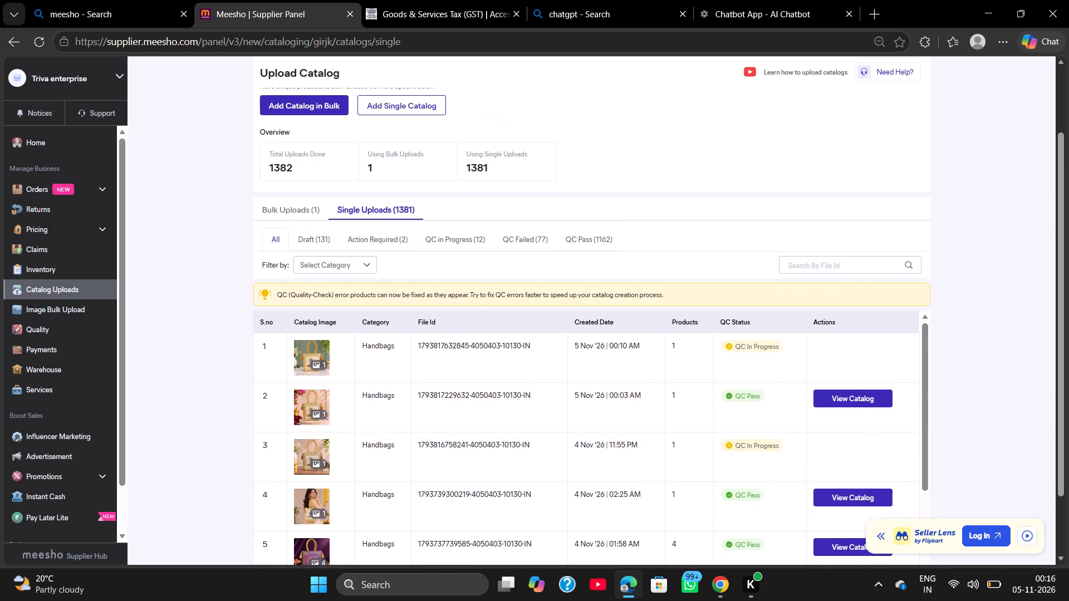
scroll(618, 385, "left", 1)
scroll(618, 385, "up", 1)
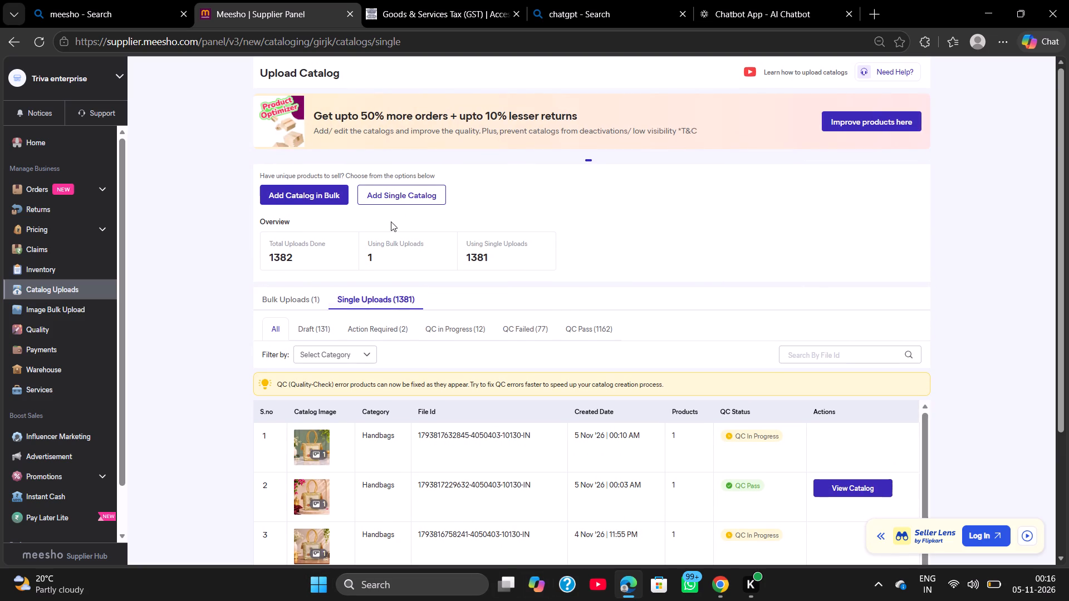
left_click(390, 191)
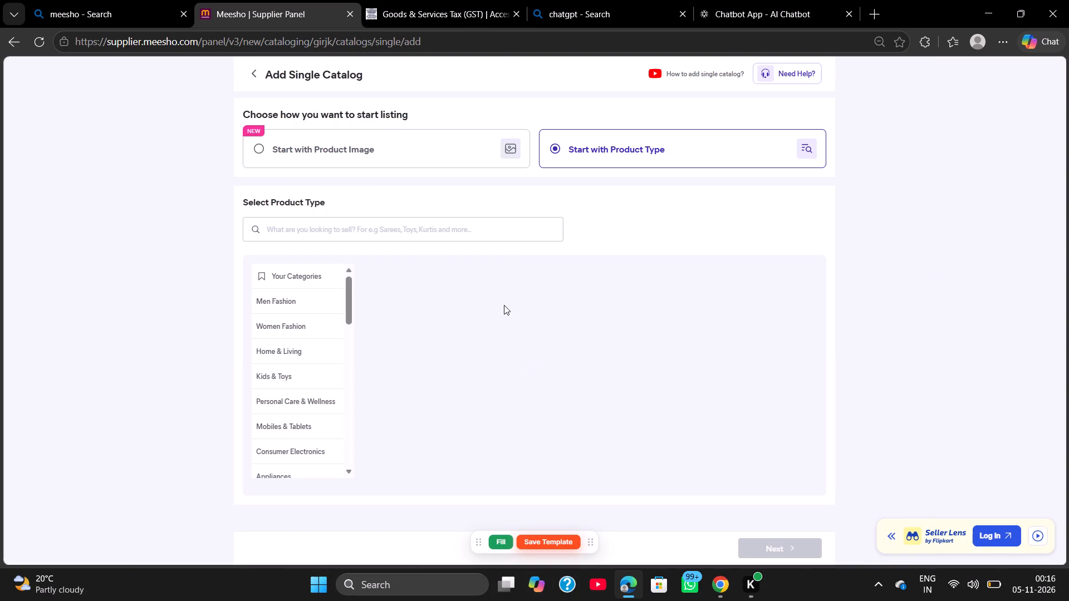
left_click(729, 593)
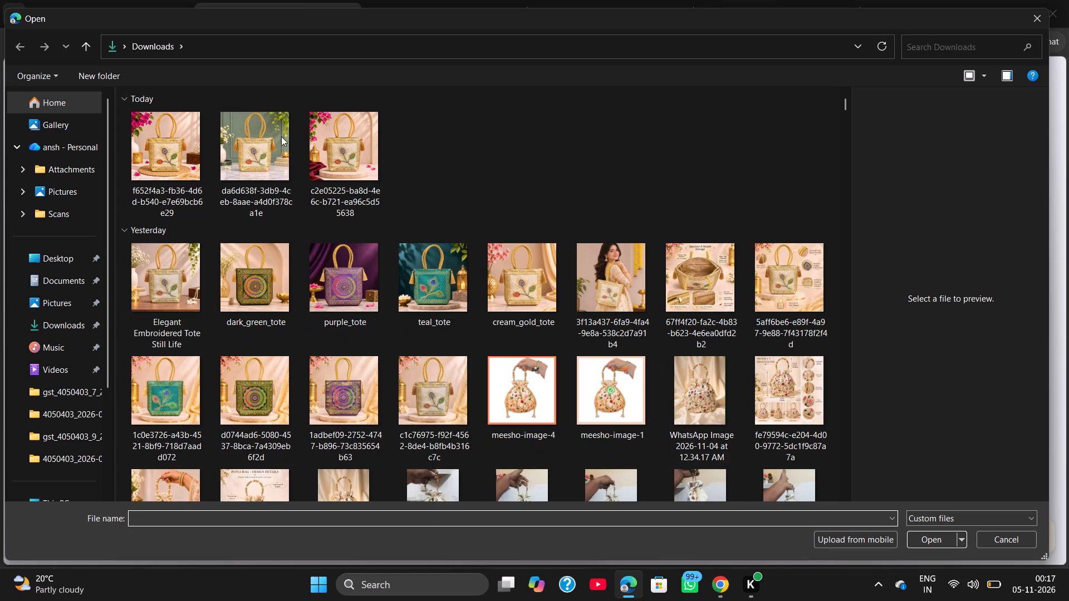
double_click(160, 143)
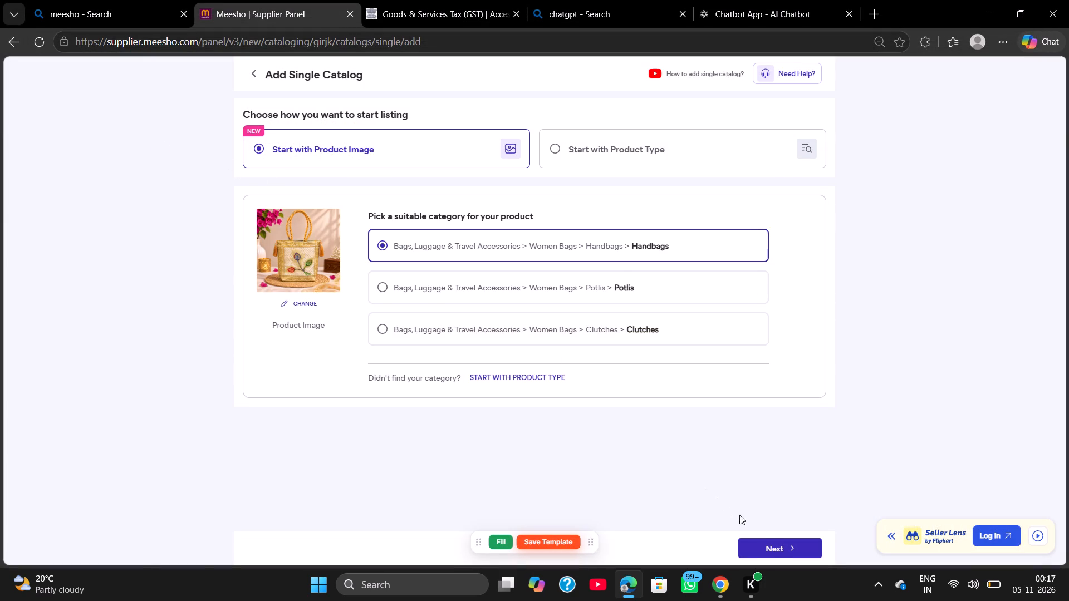
left_click(776, 546)
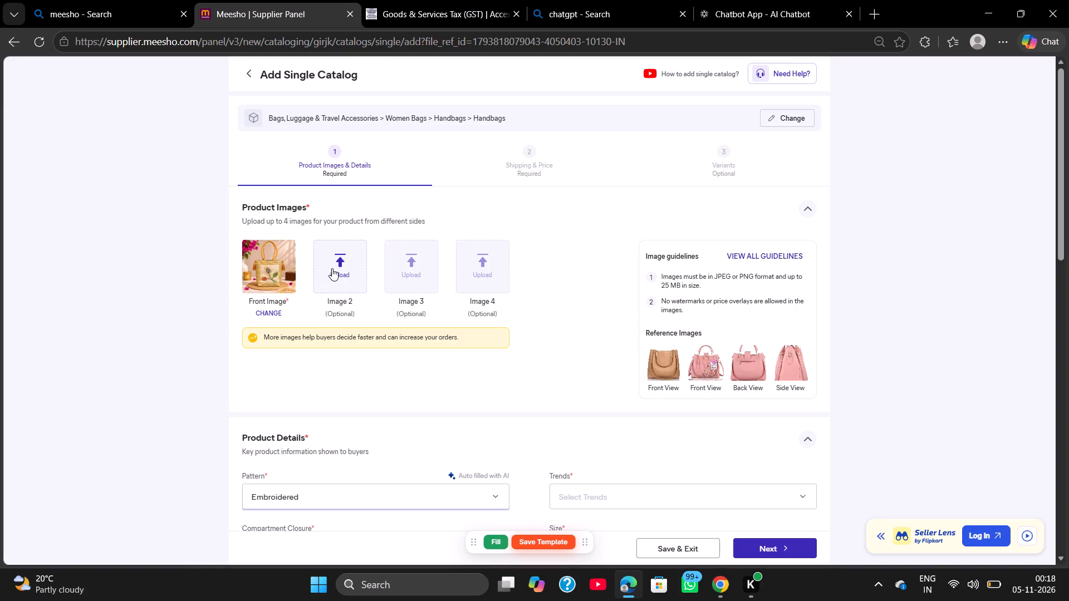
Upload the open-bag interior picture as Image 2, the model photo as Image 3 and the cream tote detail-callout picture as Image 4.
left_click(337, 265)
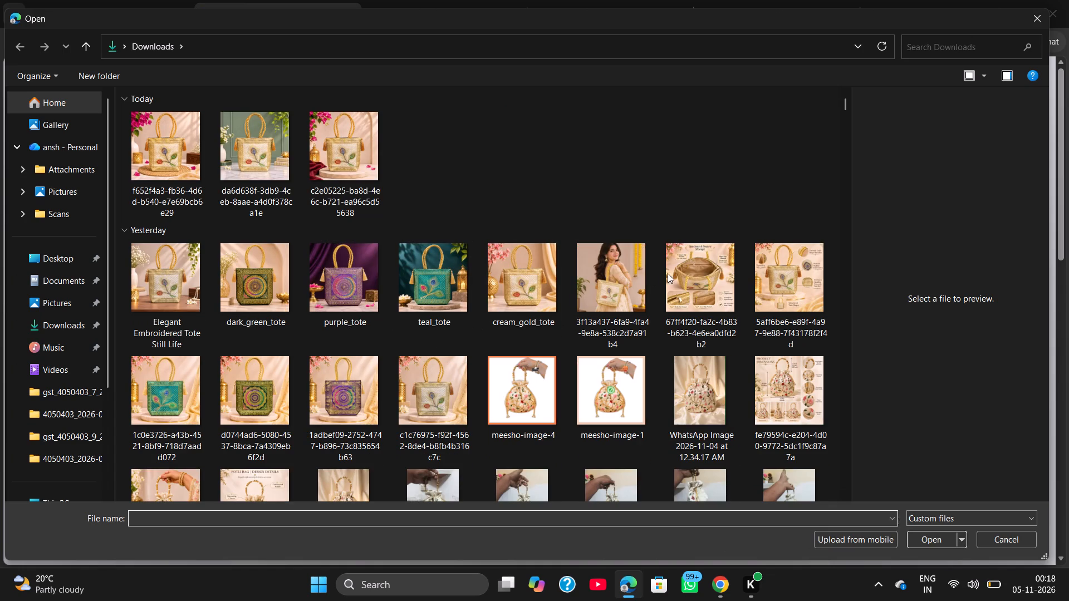
double_click(694, 268)
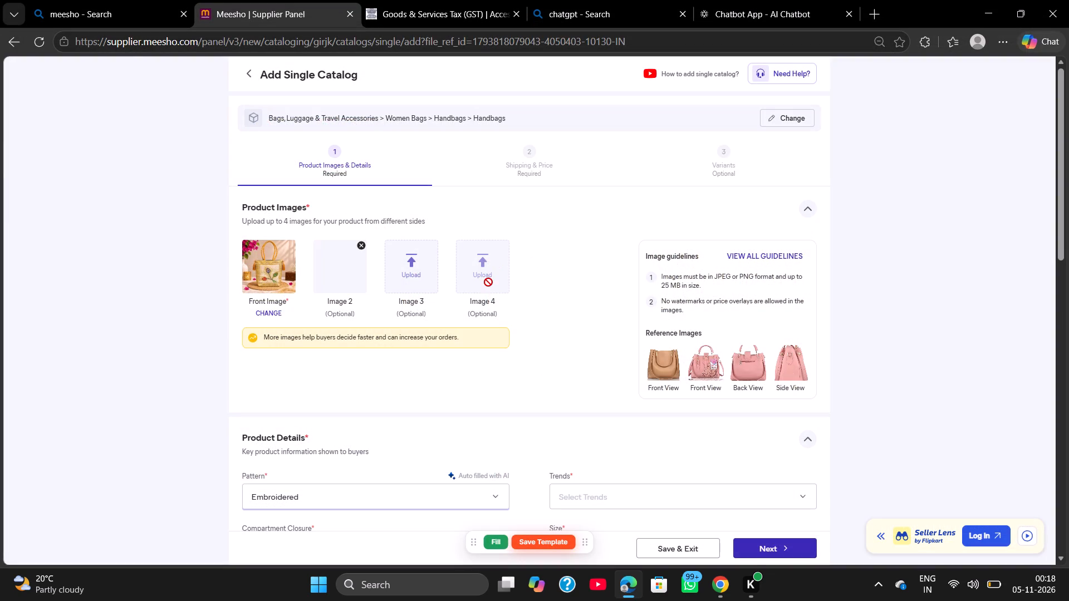
left_click(423, 269)
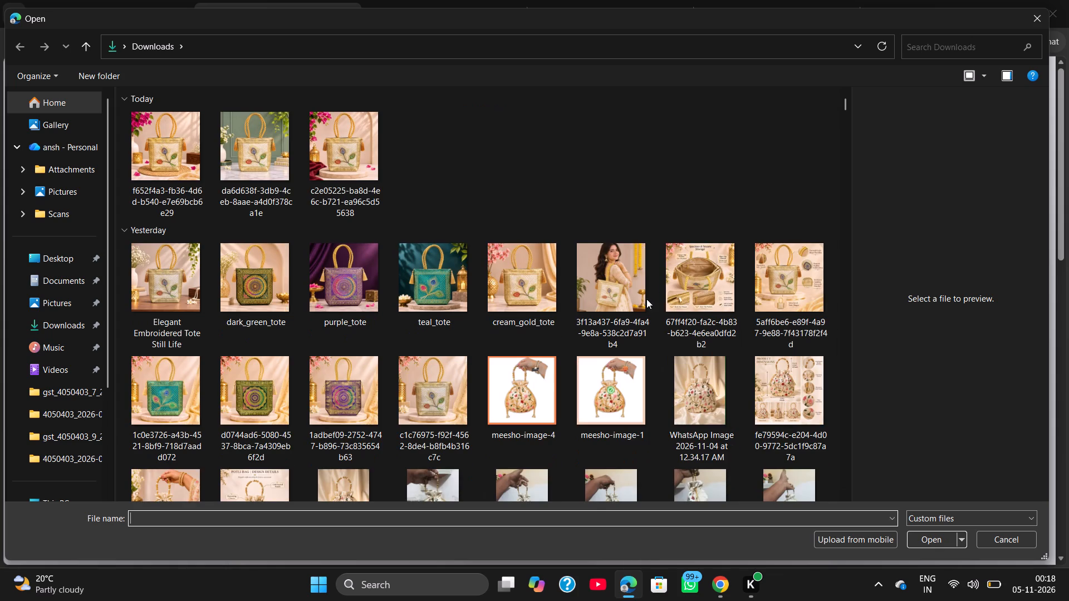
double_click(640, 288)
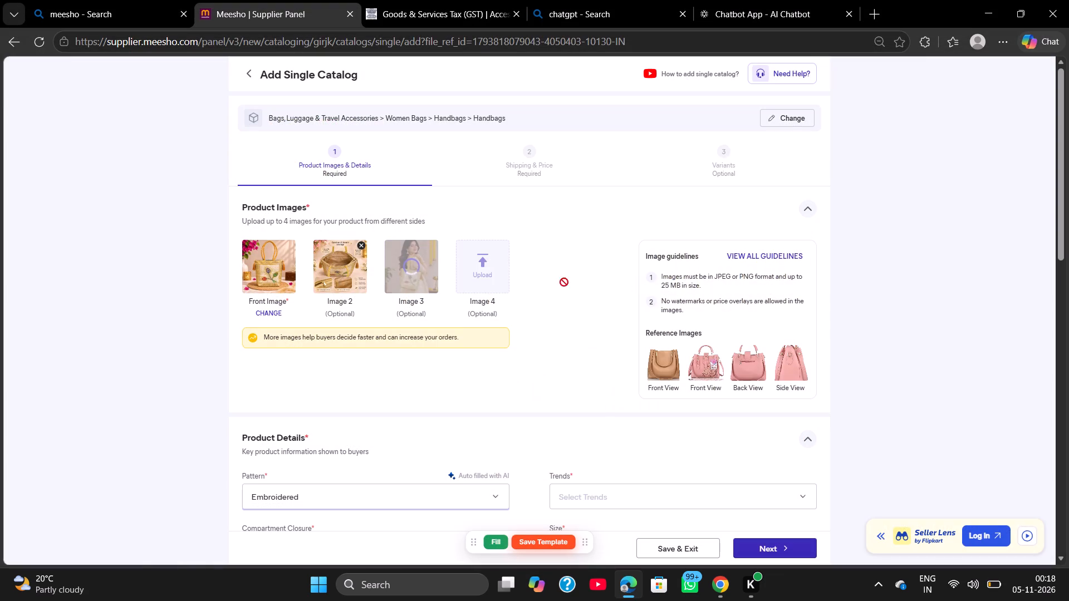
left_click(490, 258)
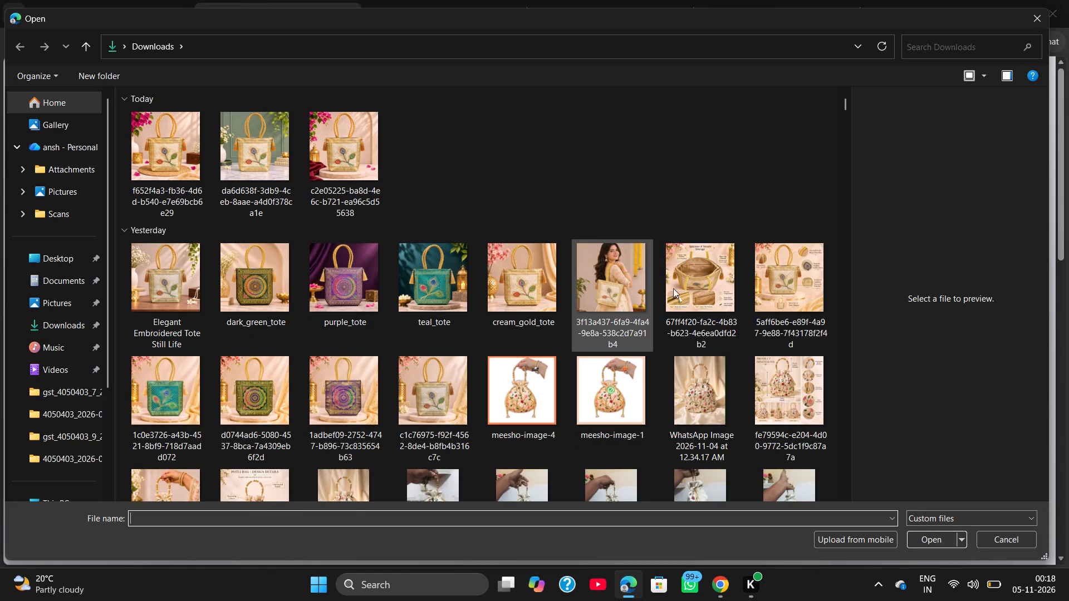
double_click(795, 284)
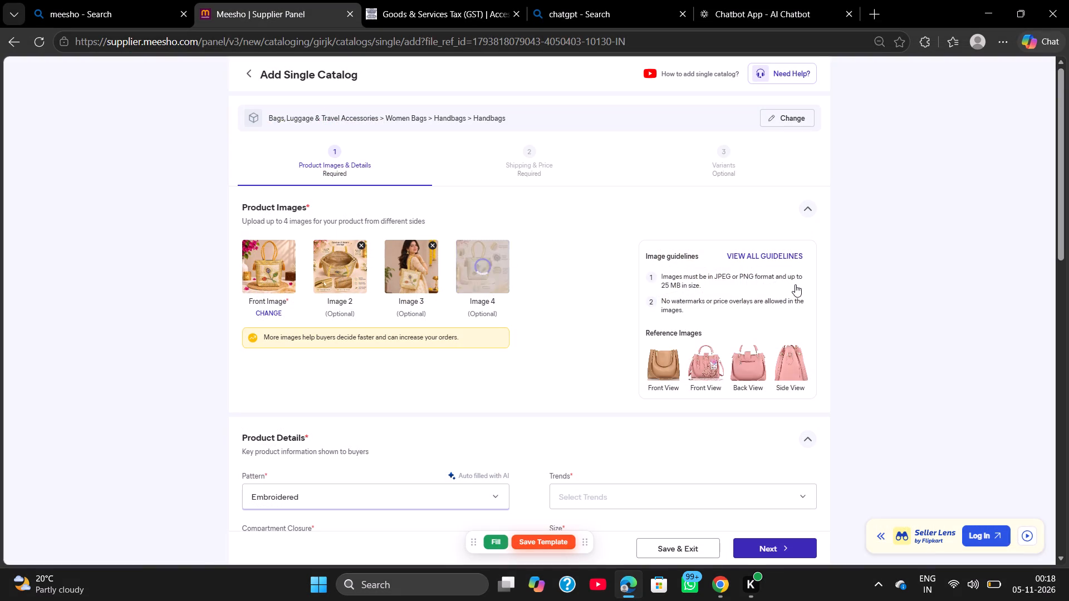
Set the tote's compartment closure to Zip and its size to Free Size in the product details.
scroll(609, 425, "down", 1)
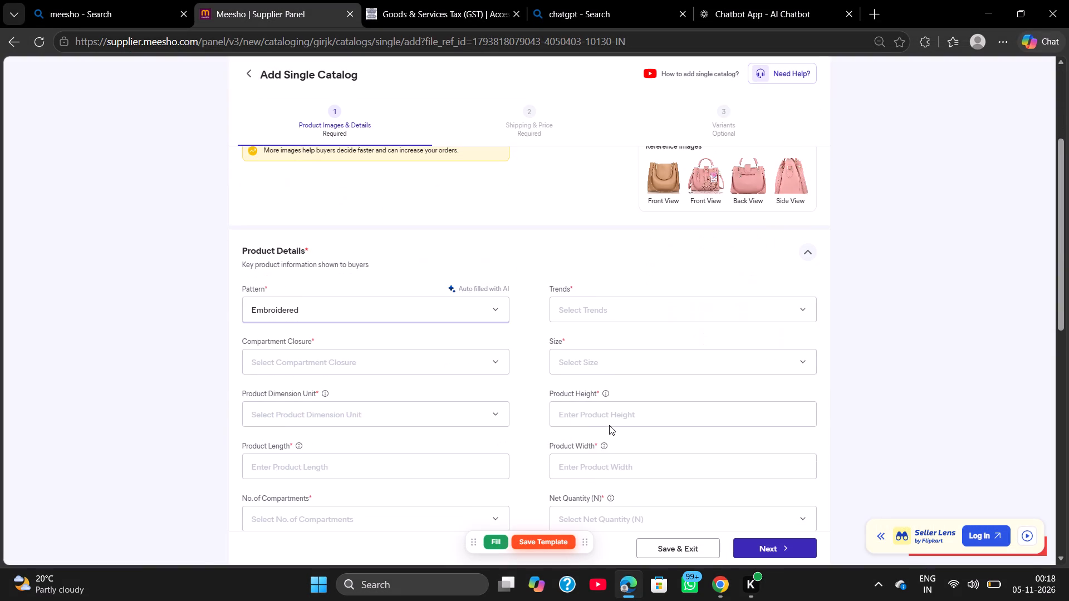
scroll(609, 425, "down", 1)
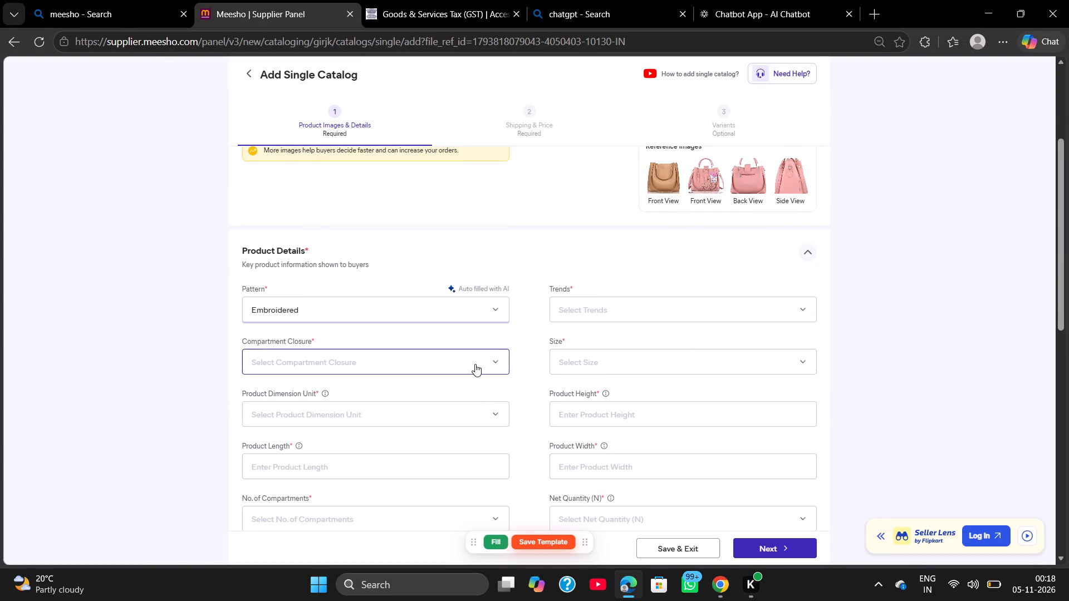
left_click(475, 364)
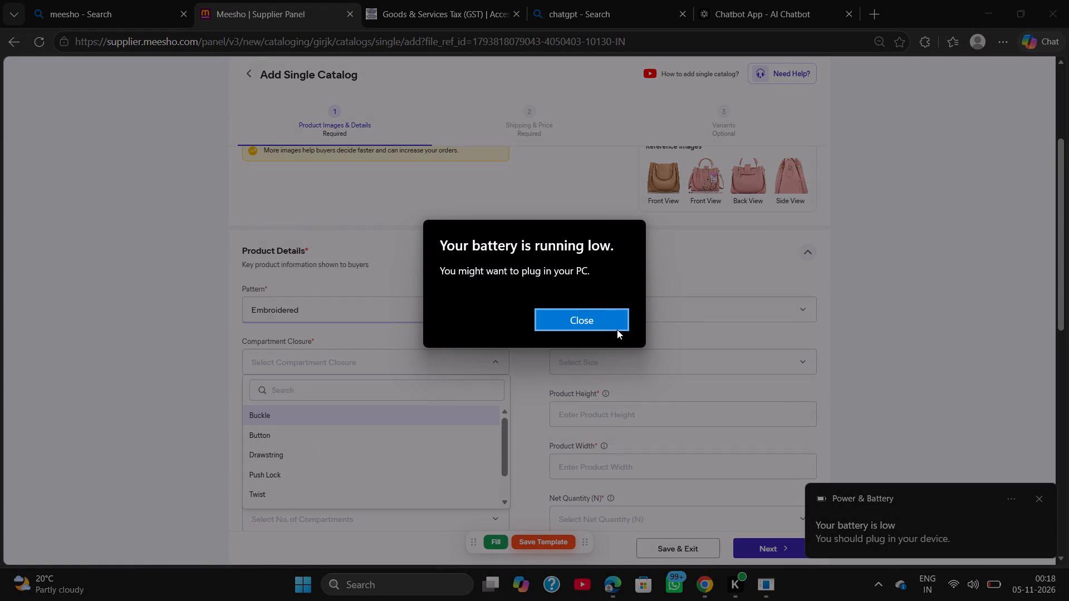
left_click(612, 324)
scroll(433, 414, "down", 1)
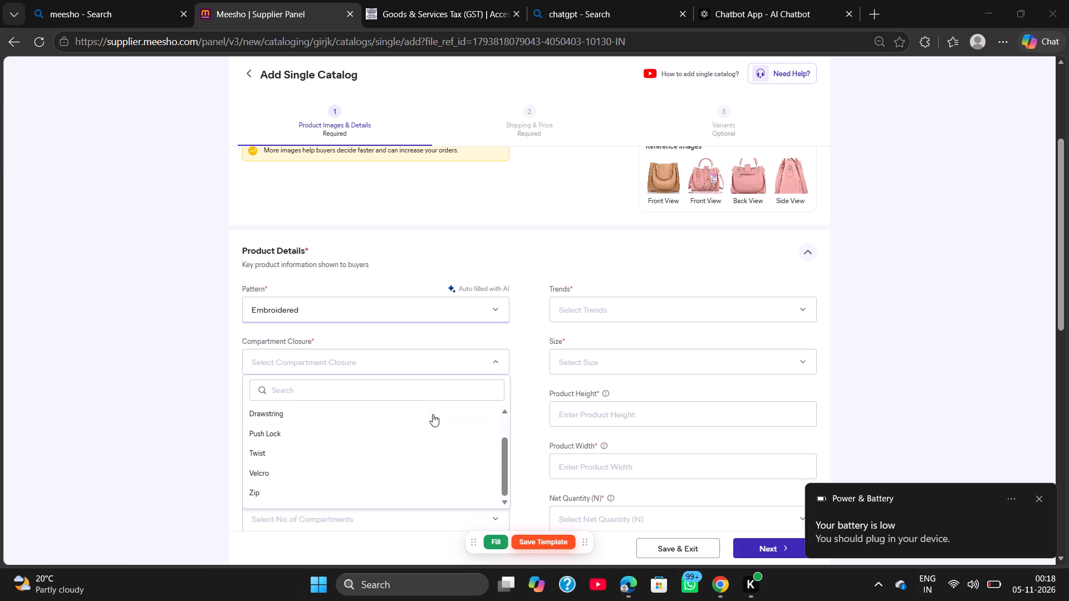
scroll(433, 414, "down", 2)
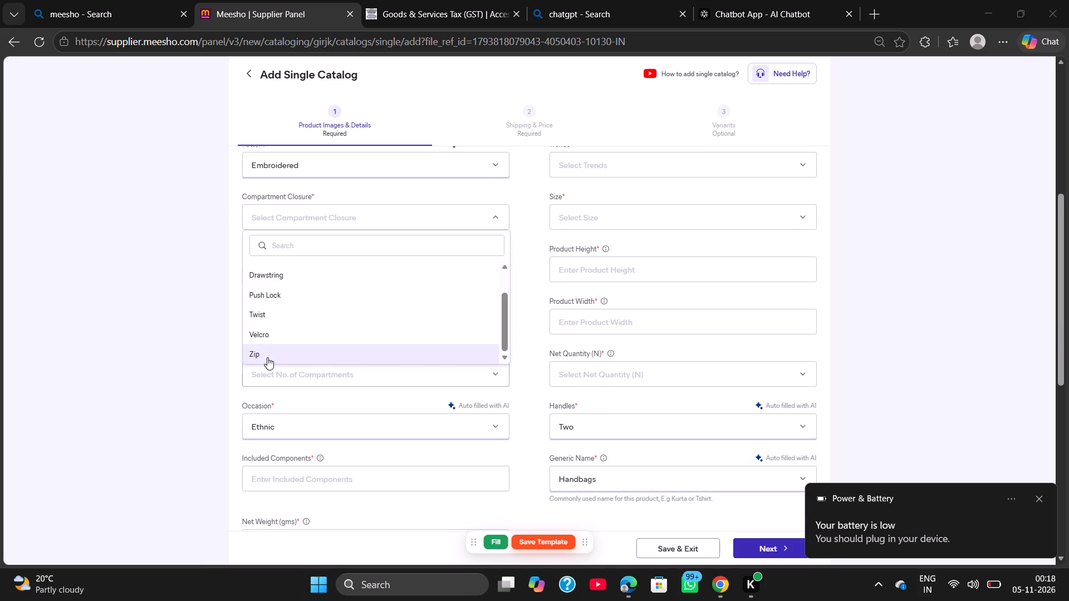
left_click(267, 352)
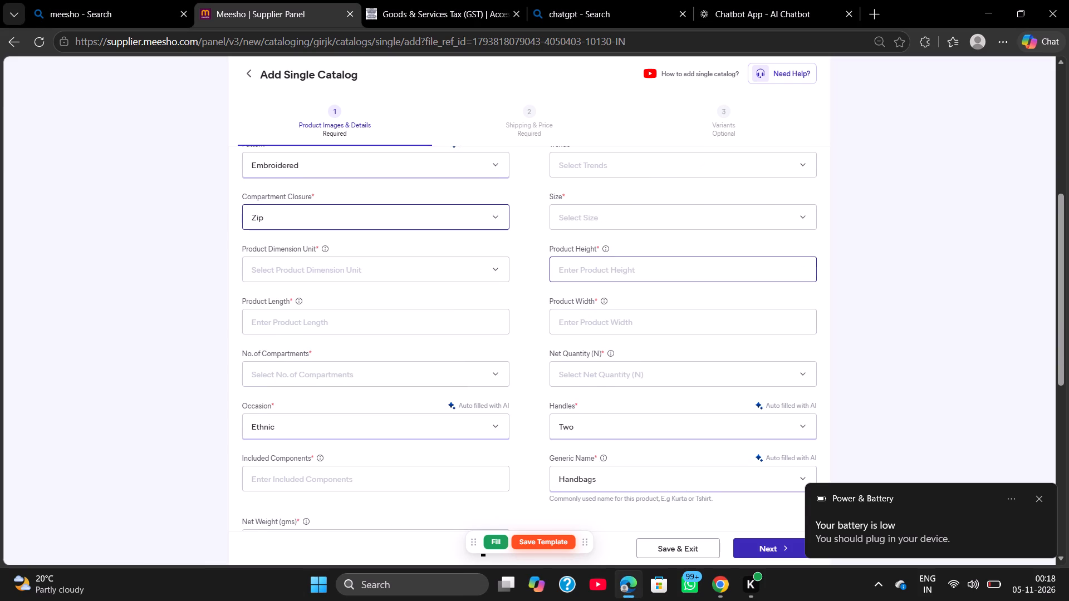
left_click(641, 275)
left_click(618, 215)
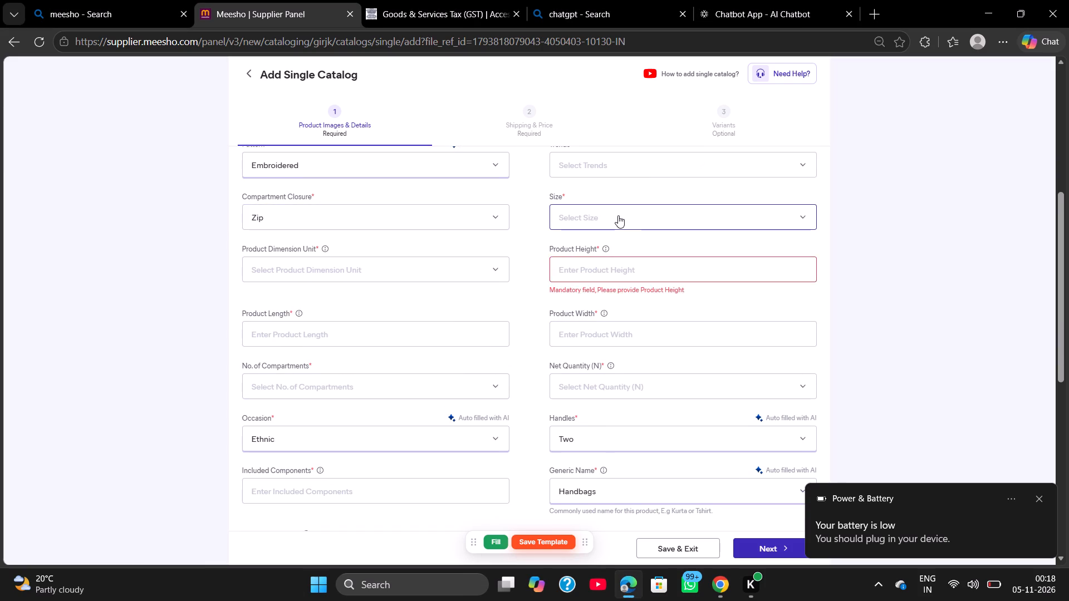
left_click(583, 287)
Enter a product height of 10, choose inch as the dimension unit, and enter a product length of 10.
left_click(587, 269)
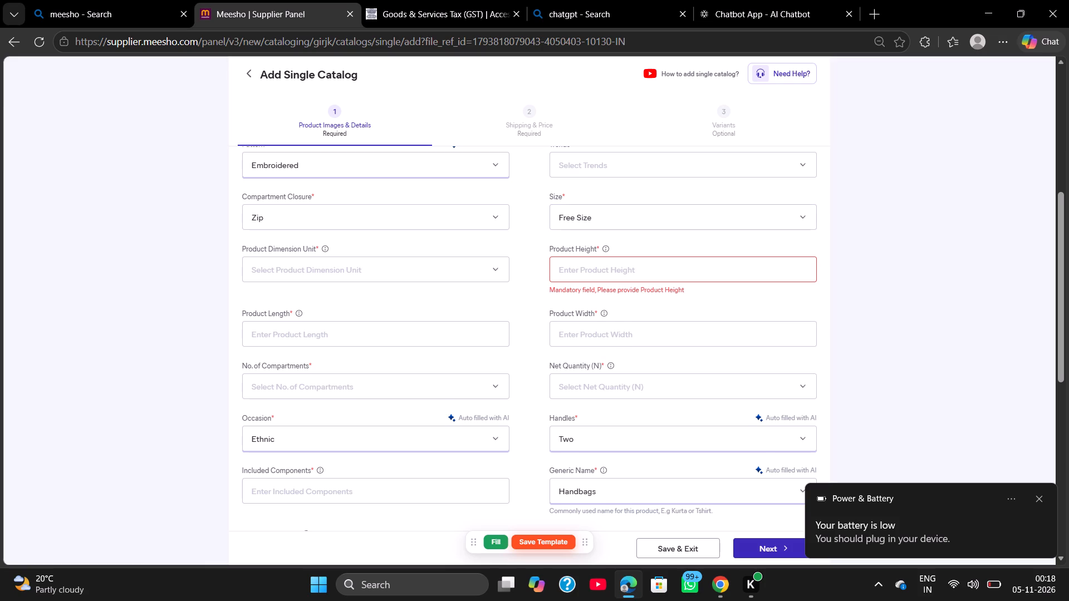
type("10")
left_click(394, 265)
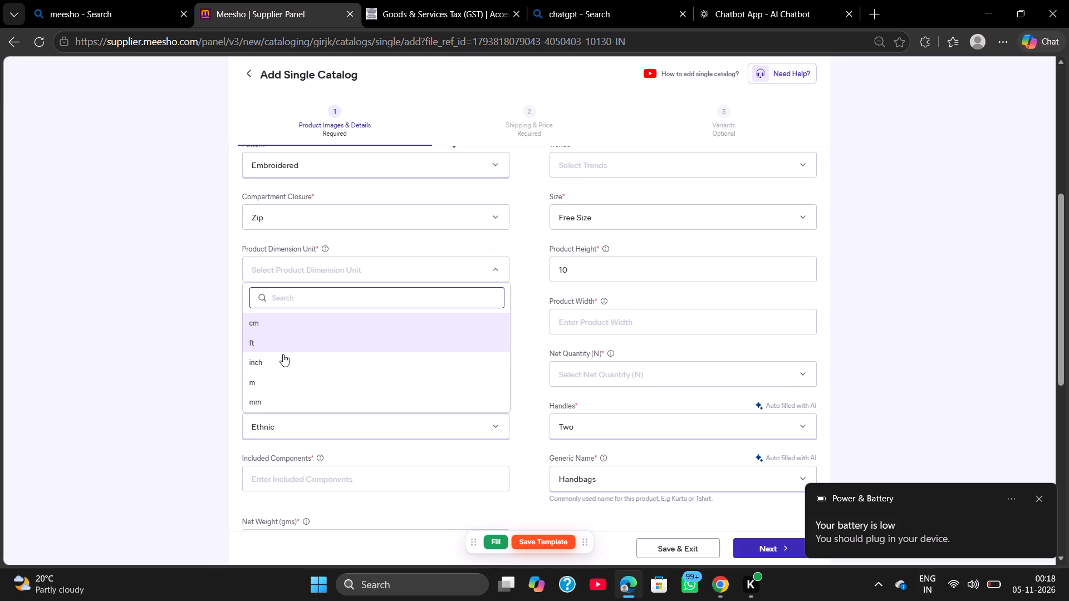
left_click(283, 357)
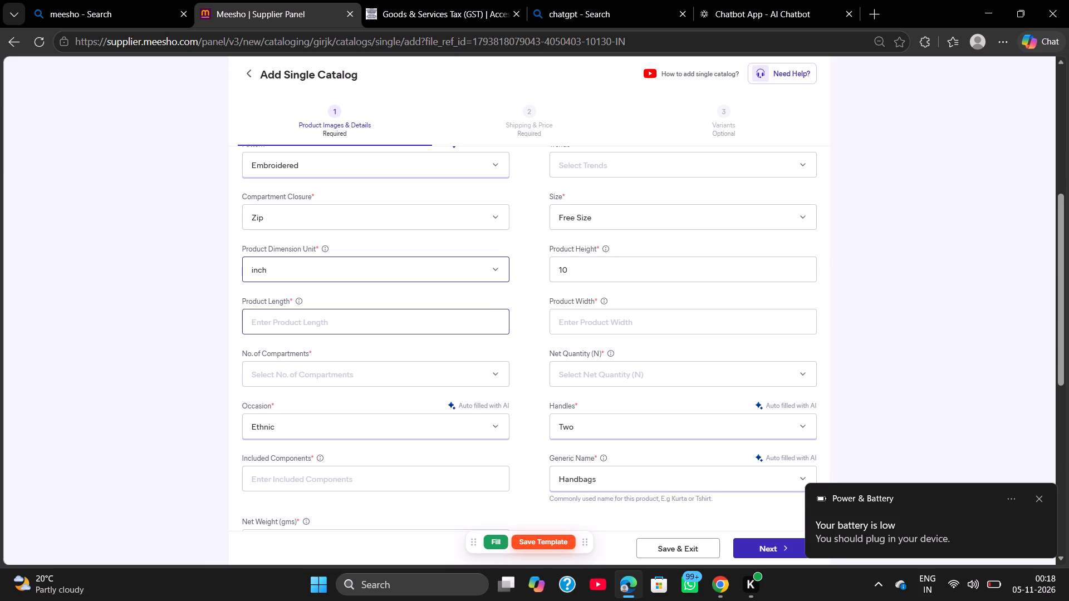
left_click(395, 324)
type("10")
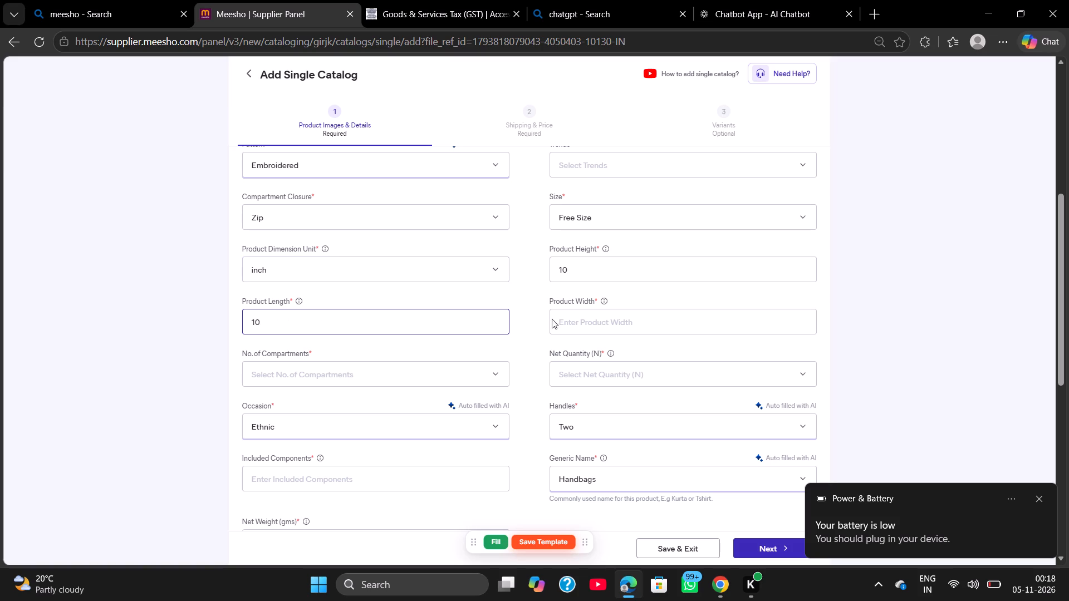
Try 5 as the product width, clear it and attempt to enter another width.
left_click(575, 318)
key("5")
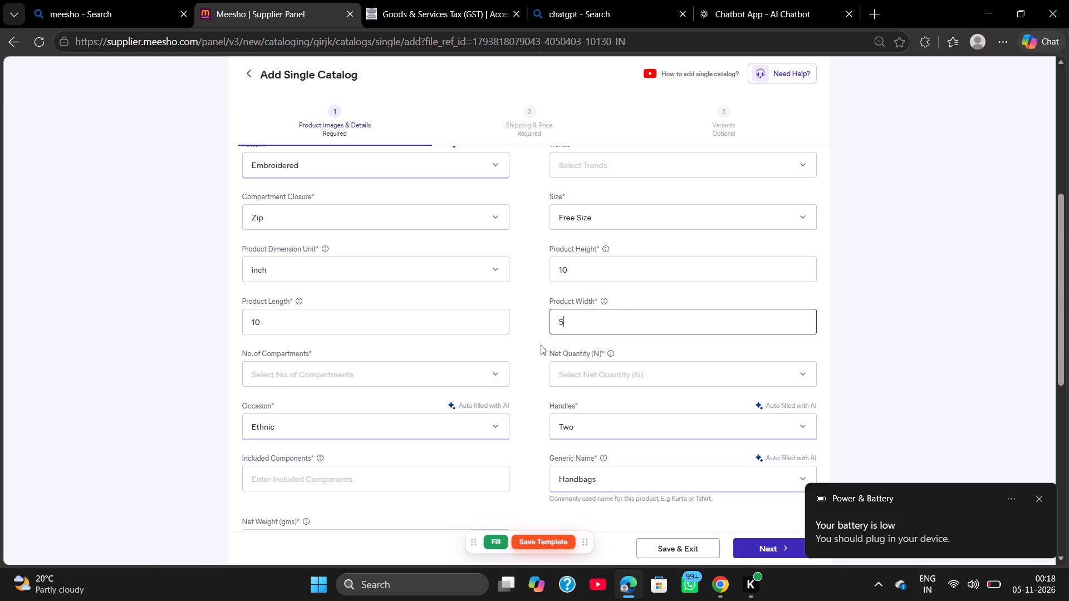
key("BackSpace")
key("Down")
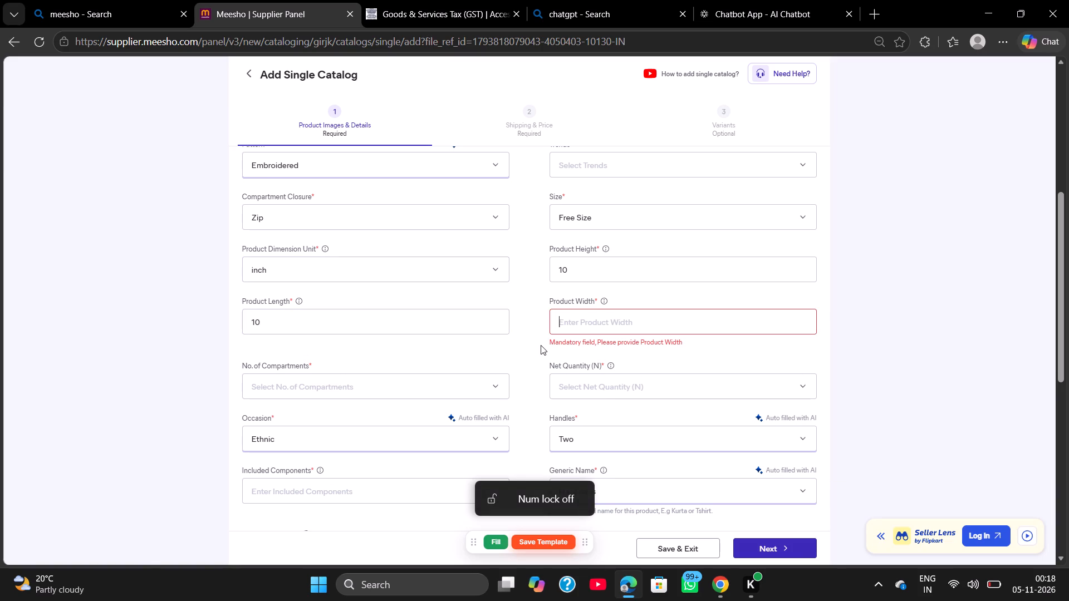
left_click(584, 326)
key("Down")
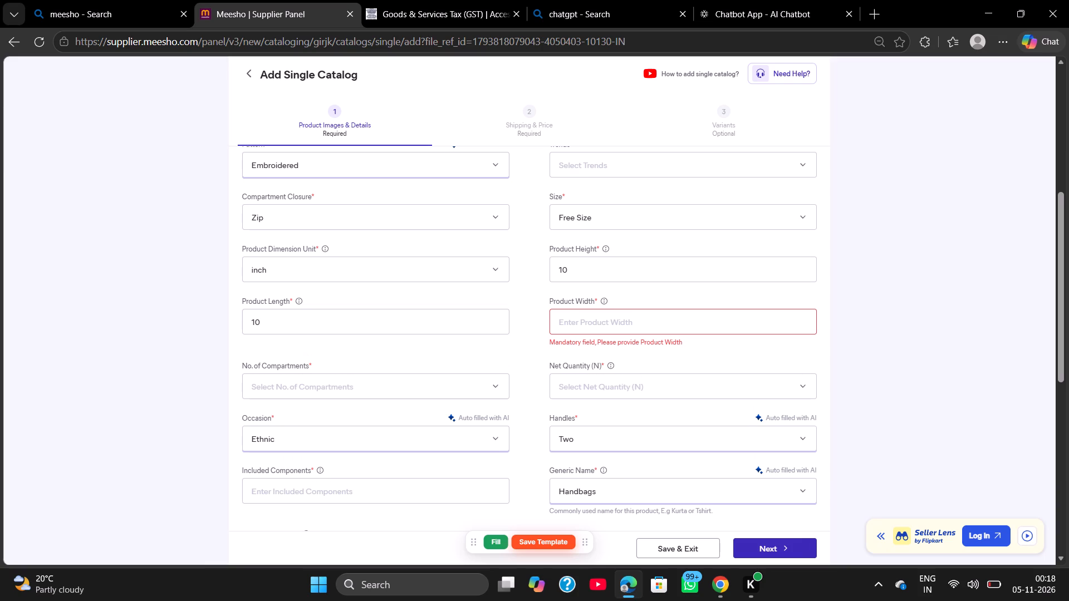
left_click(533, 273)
Set the net quantity of the product to 1.
left_click(631, 387)
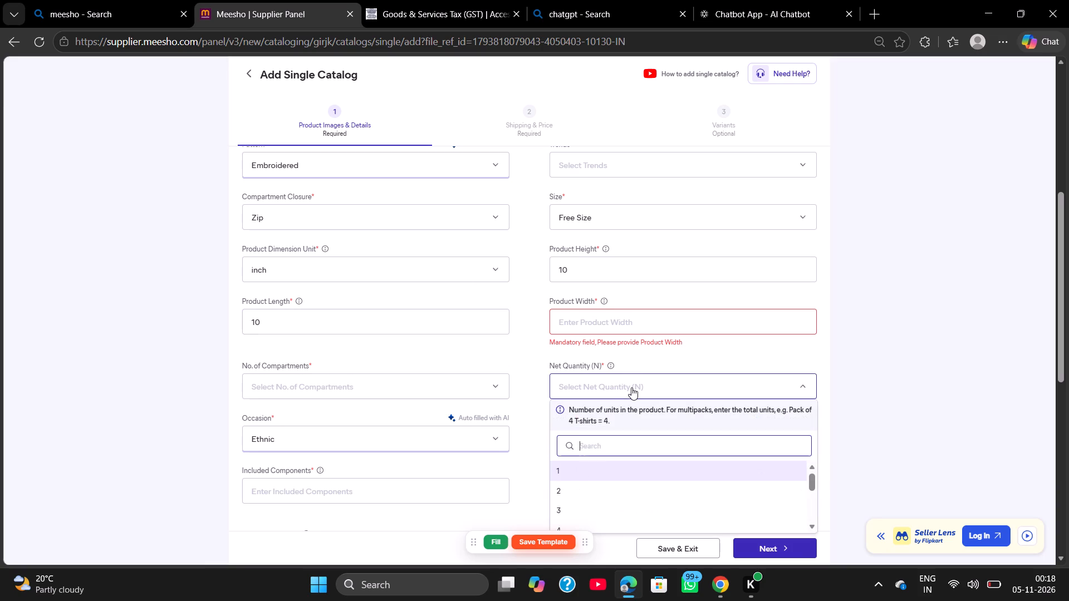
left_click(601, 470)
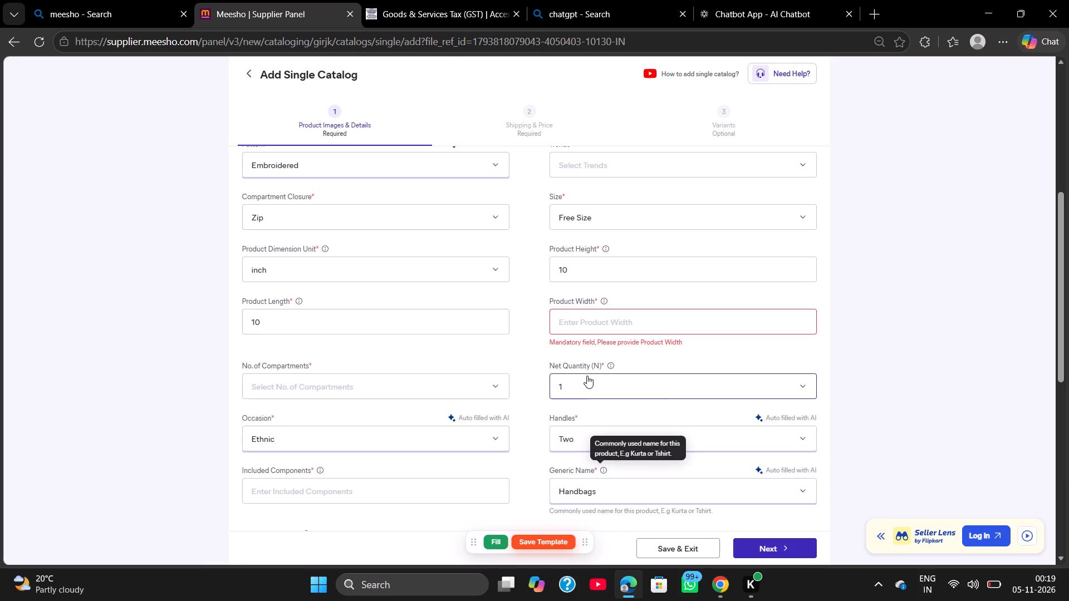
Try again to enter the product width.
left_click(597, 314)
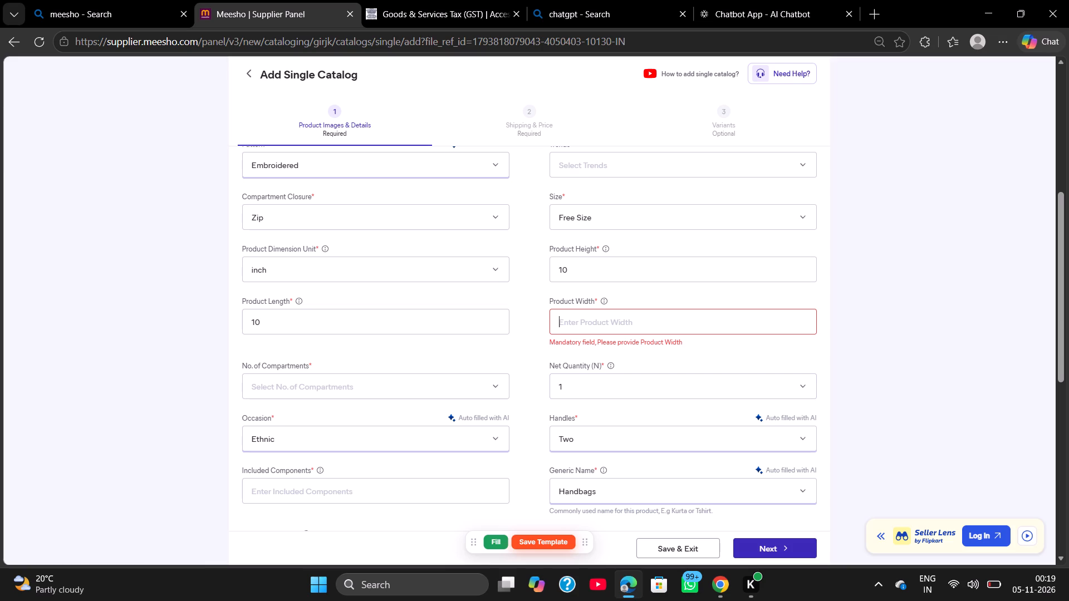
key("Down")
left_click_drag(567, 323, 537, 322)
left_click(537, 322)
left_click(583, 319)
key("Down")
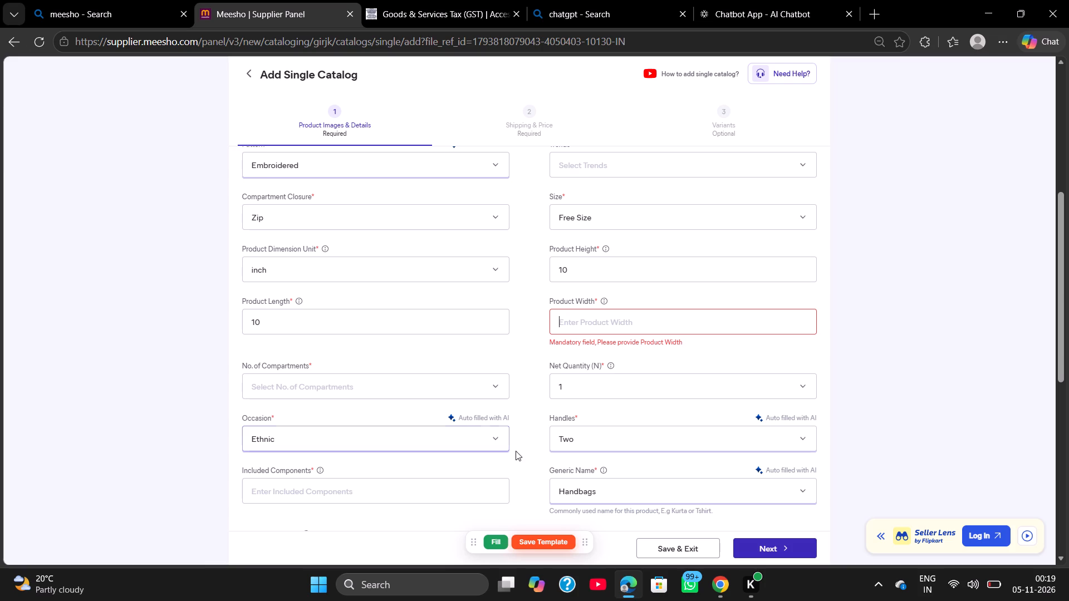
Set the number of compartments to 2.
left_click(491, 388)
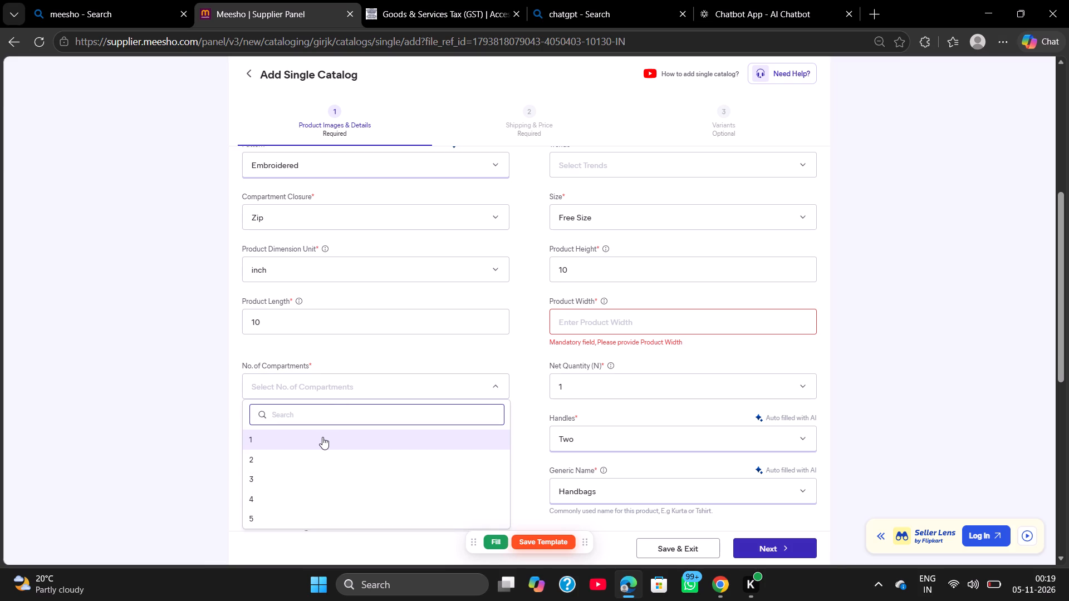
left_click(293, 469)
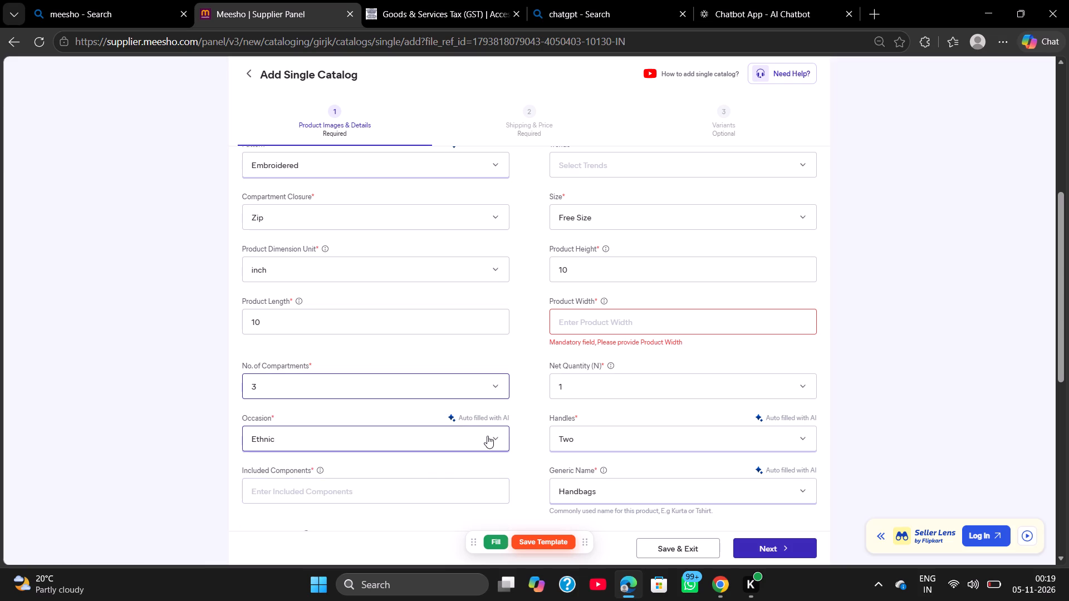
left_click(375, 386)
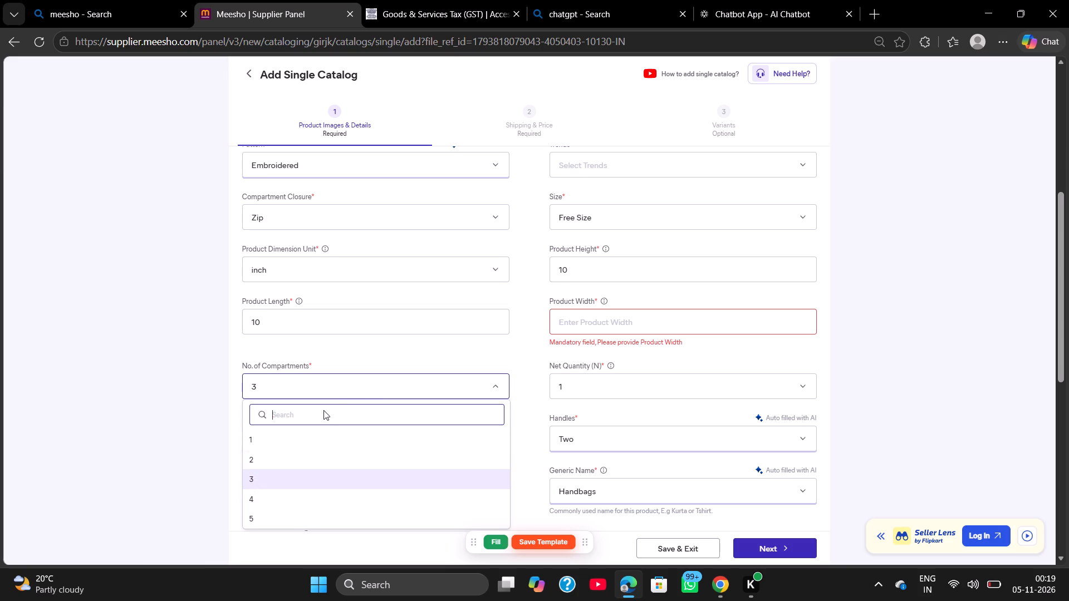
left_click(316, 457)
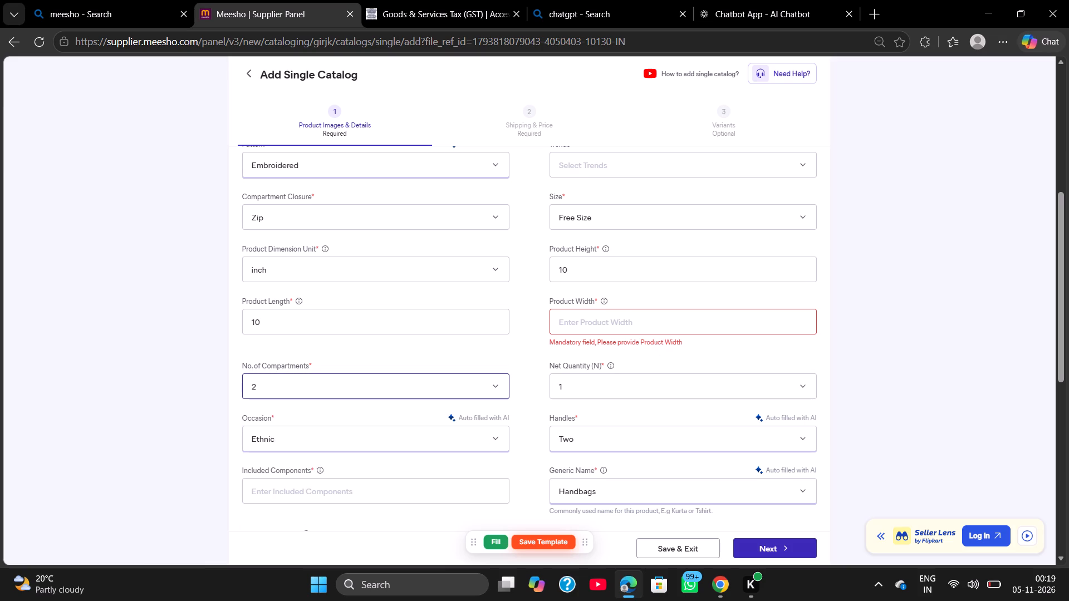
Set the product width to 2 inches.
left_click(639, 332)
key("Down")
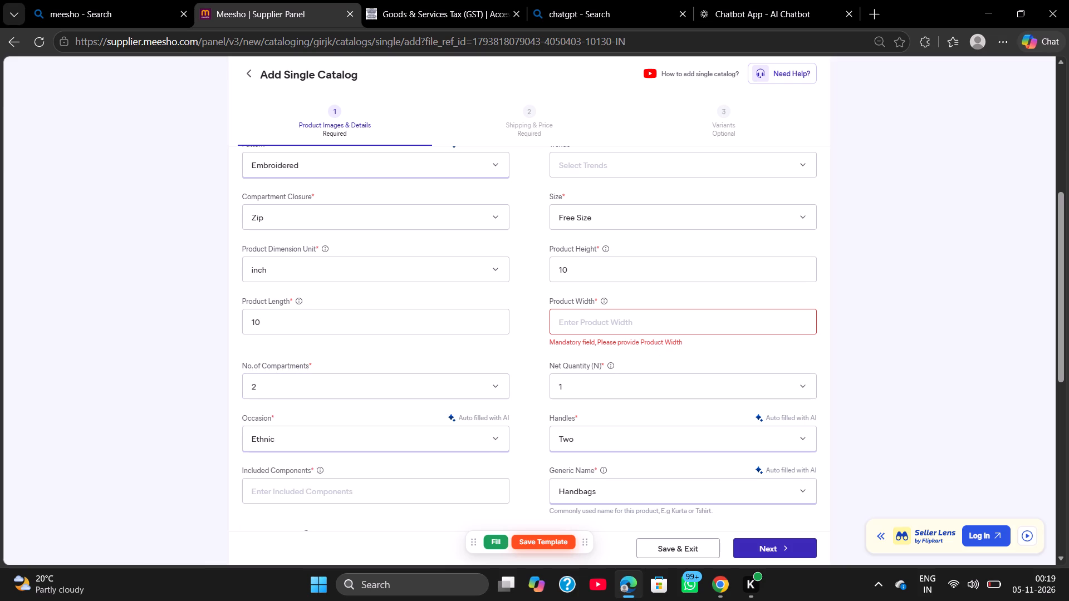
key("2")
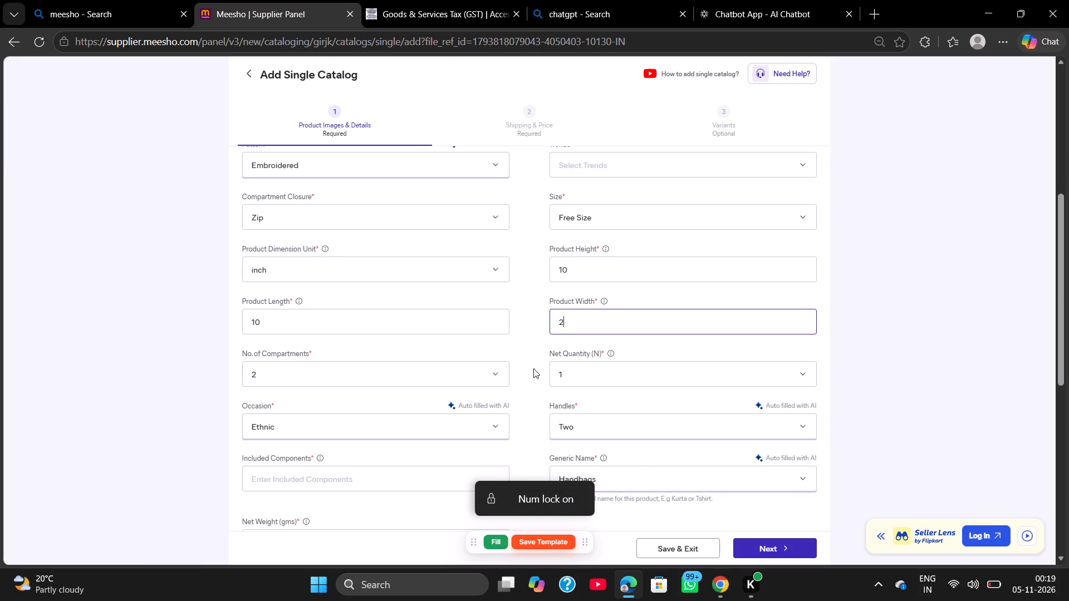
Enter "handbag" as the included components of the product.
scroll(533, 368, "down", 3)
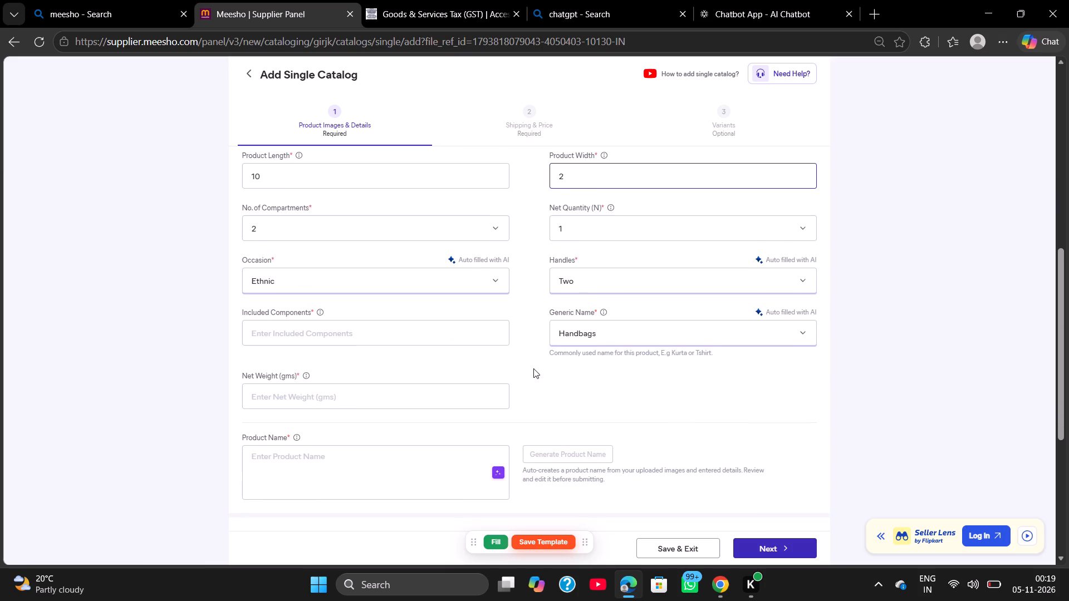
scroll(533, 368, "down", 1)
left_click(418, 338)
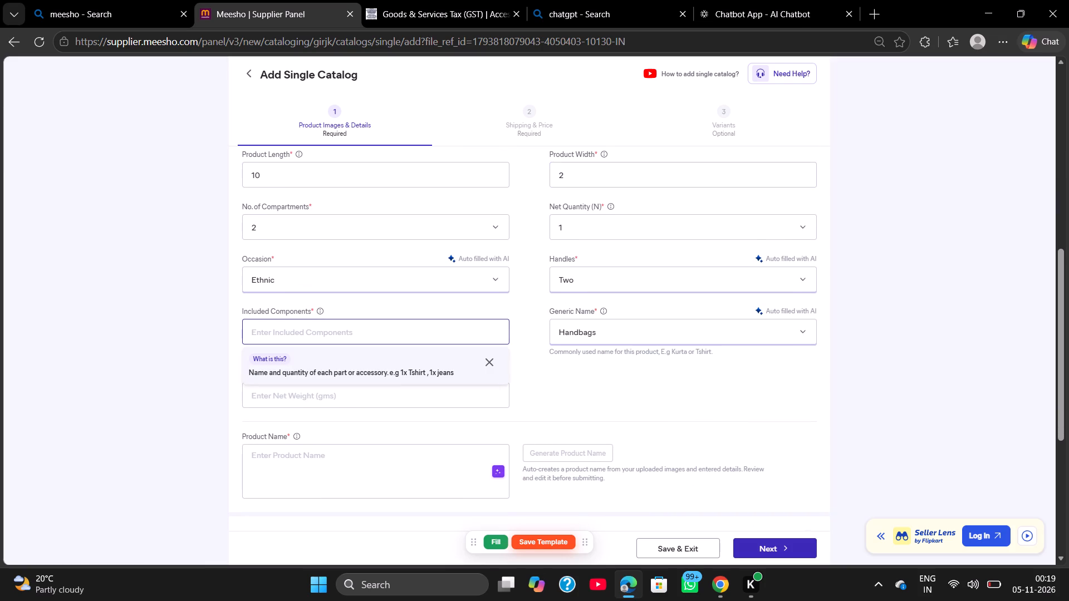
type("ha")
key("n")
key("d")
type("bag")
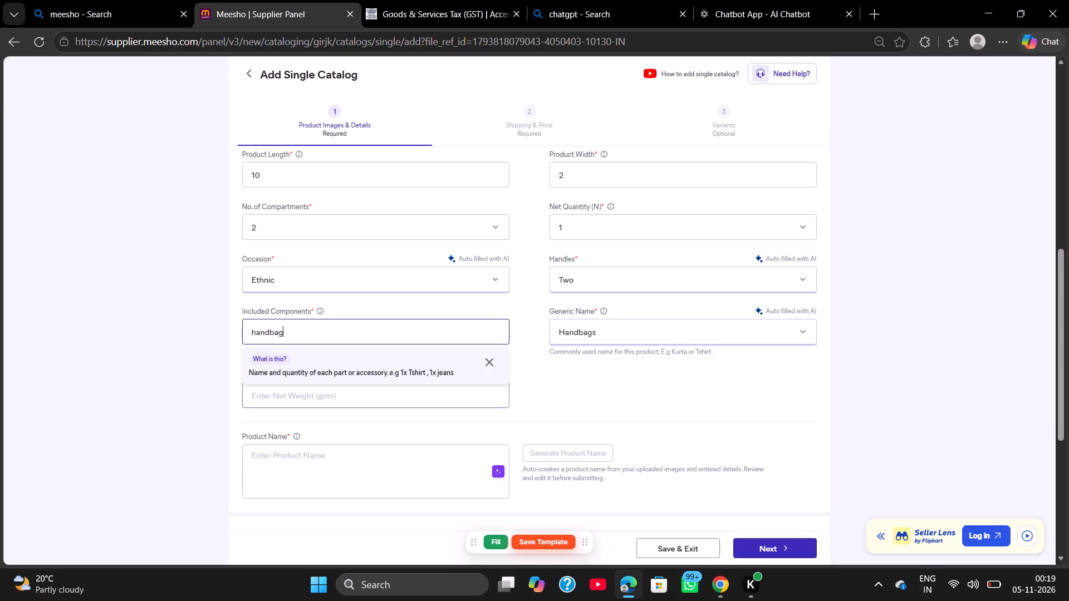
Set the net weight of the handbag to 100 grams.
scroll(522, 386, "down", 1)
left_click(316, 288)
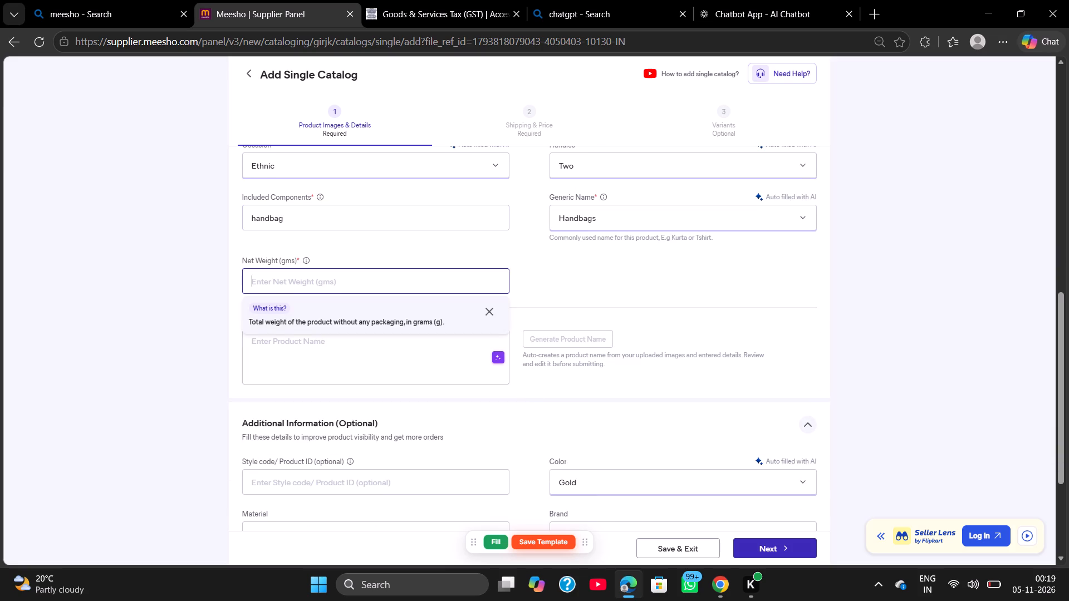
left_click(311, 281)
type("100")
scroll(512, 388, "down", 1)
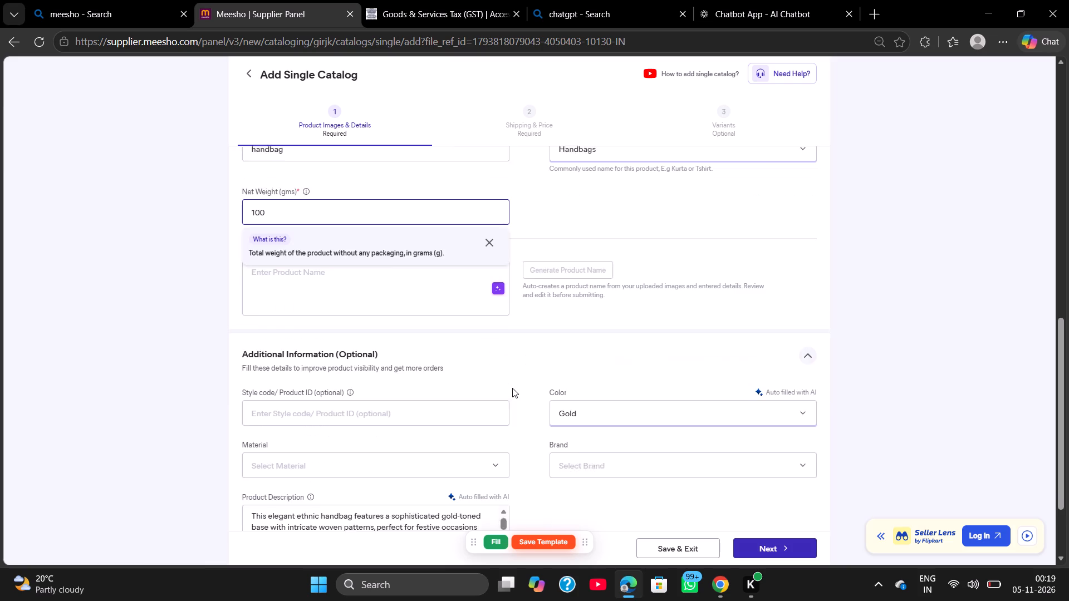
scroll(512, 388, "down", 1)
left_click(524, 329)
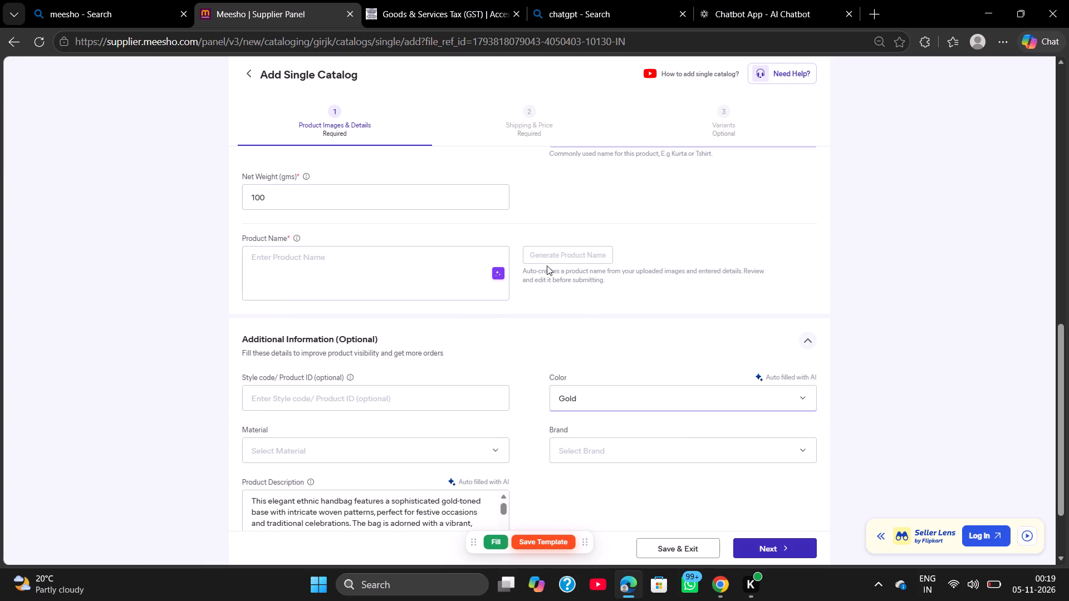
Set the Trends attribute in the product details to Tote.
scroll(545, 300, "up", 3)
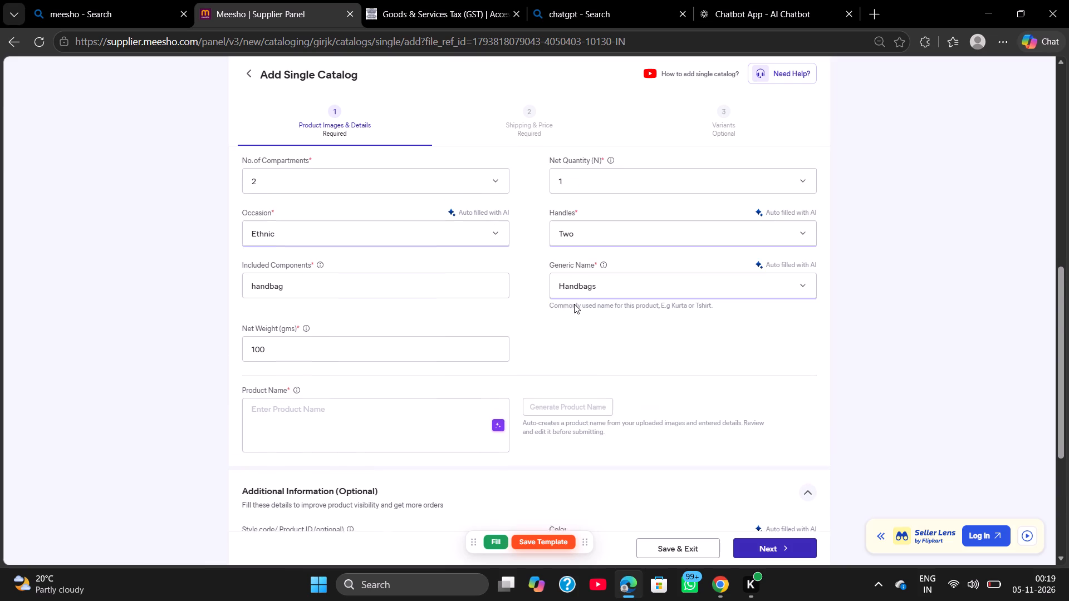
scroll(574, 304, "up", 1)
scroll(533, 331, "up", 1)
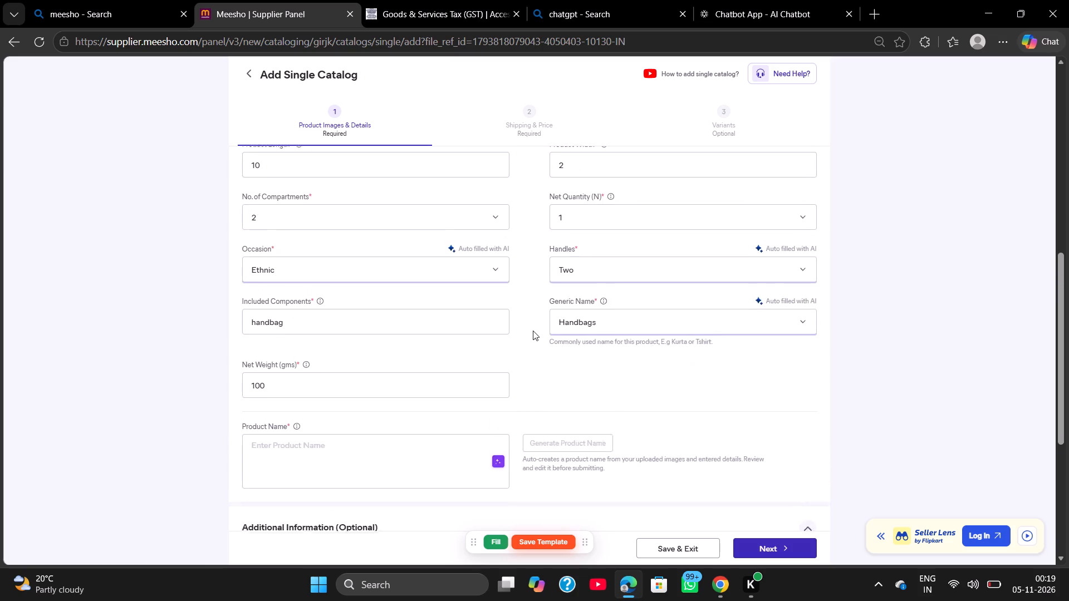
scroll(533, 331, "up", 2)
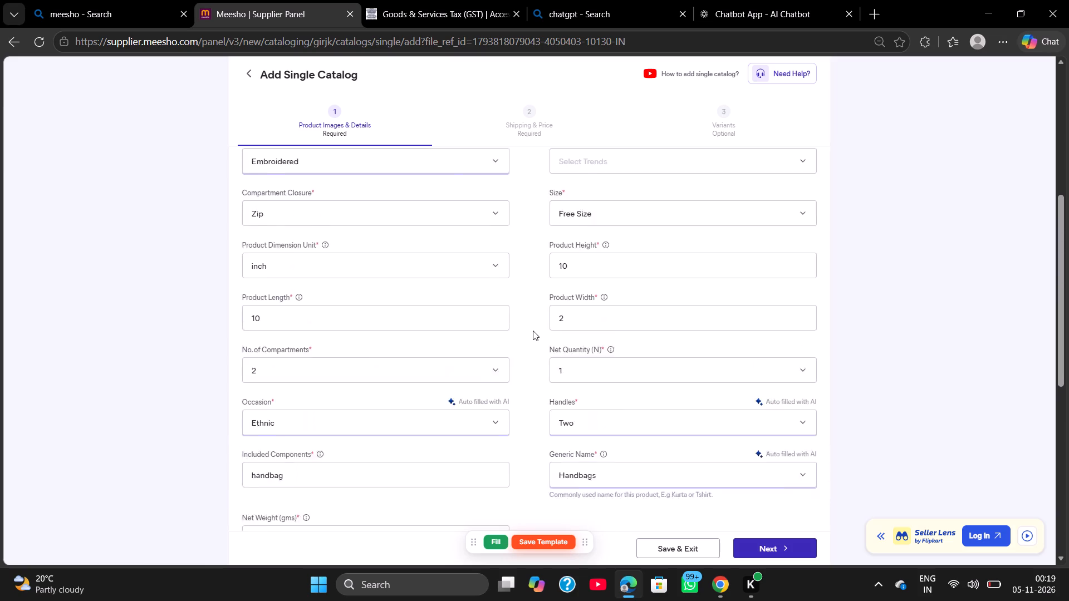
scroll(533, 331, "up", 3)
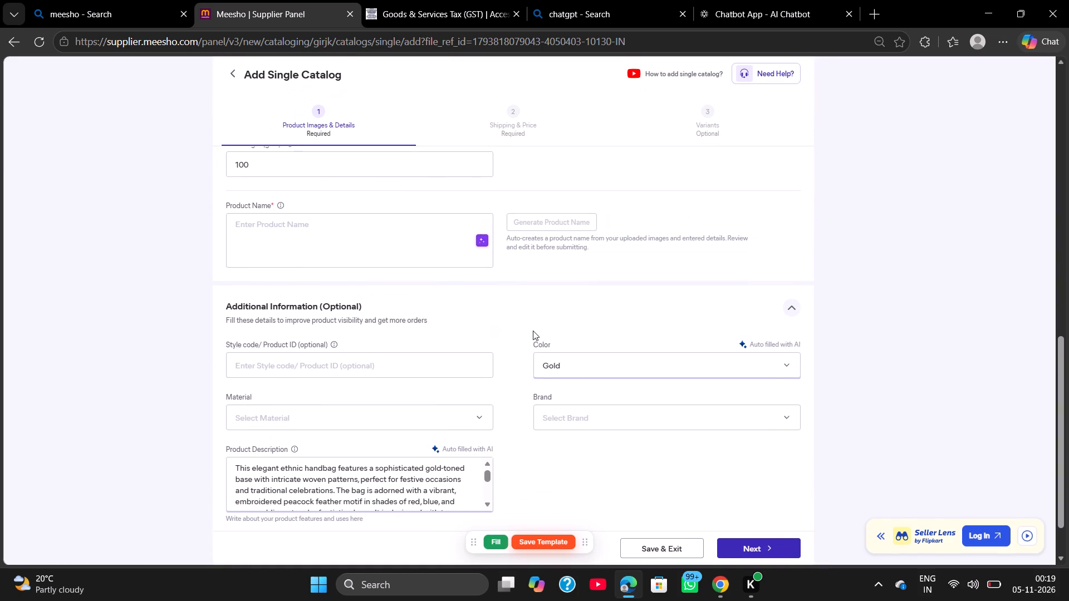
scroll(490, 250, "up", 1)
scroll(579, 245, "up", 1)
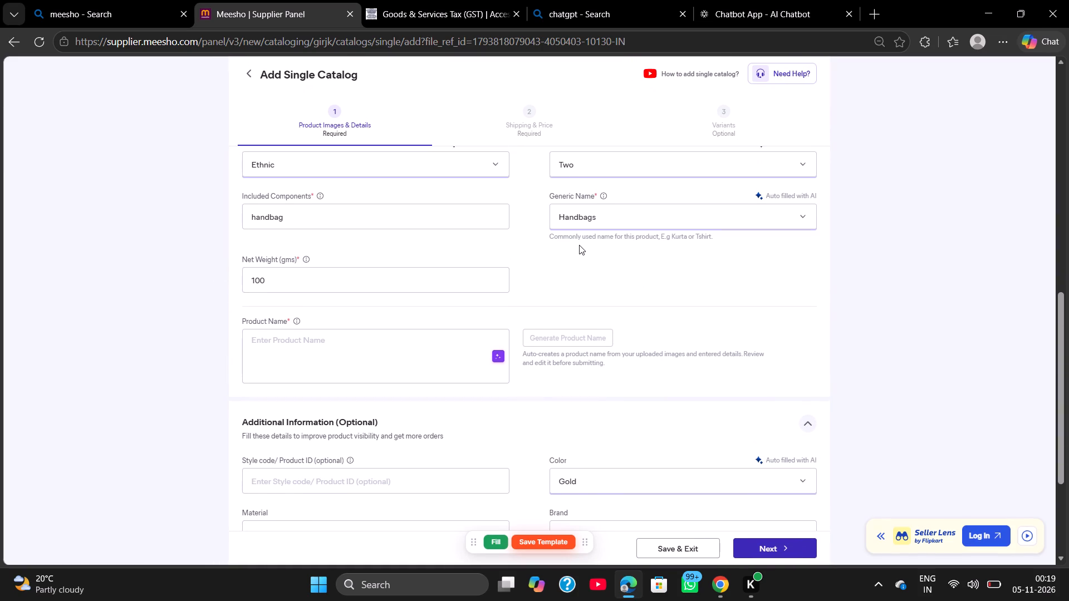
scroll(579, 245, "up", 1)
left_click(624, 294)
scroll(562, 283, "up", 1)
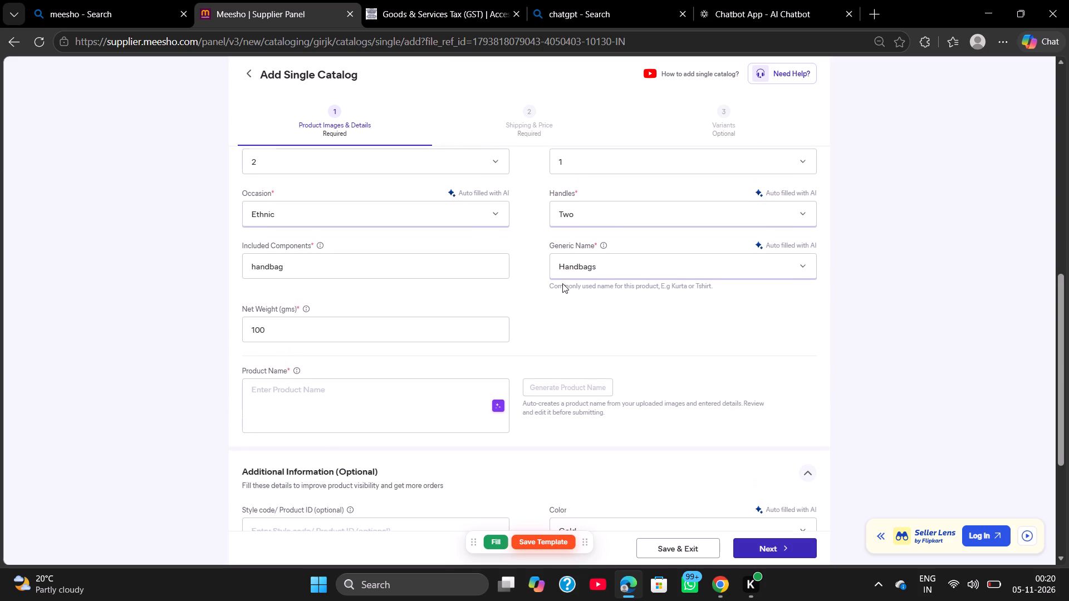
scroll(562, 283, "up", 1)
scroll(508, 285, "up", 1)
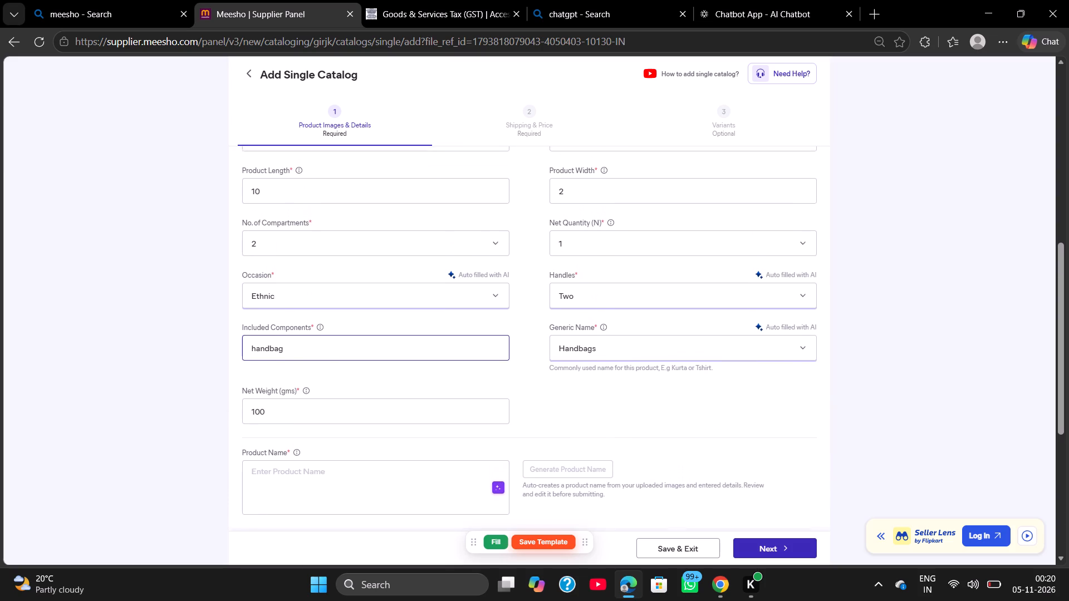
scroll(508, 285, "up", 2)
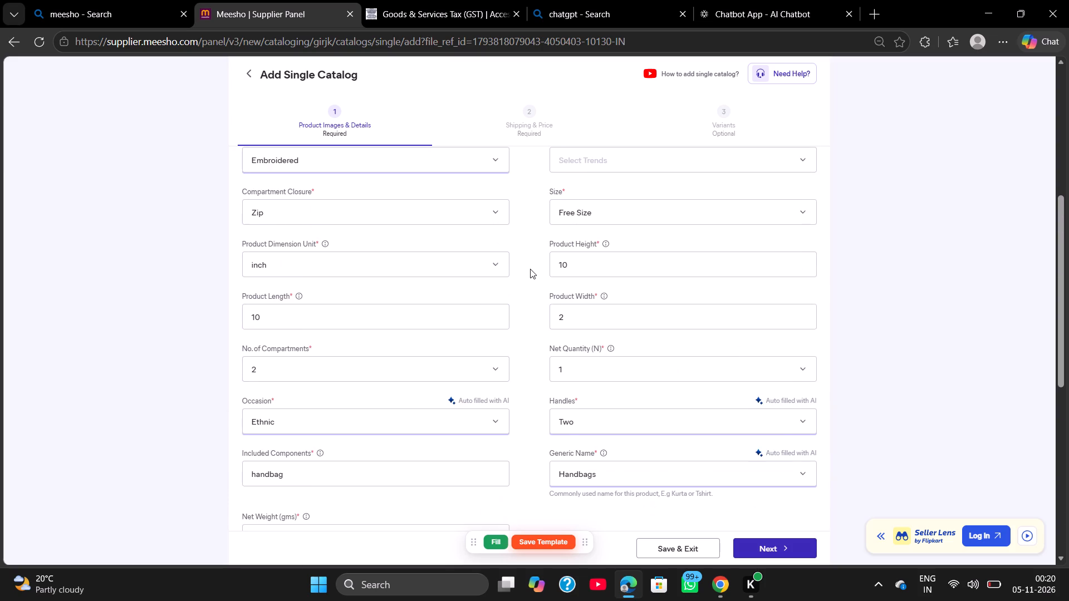
scroll(530, 269, "up", 2)
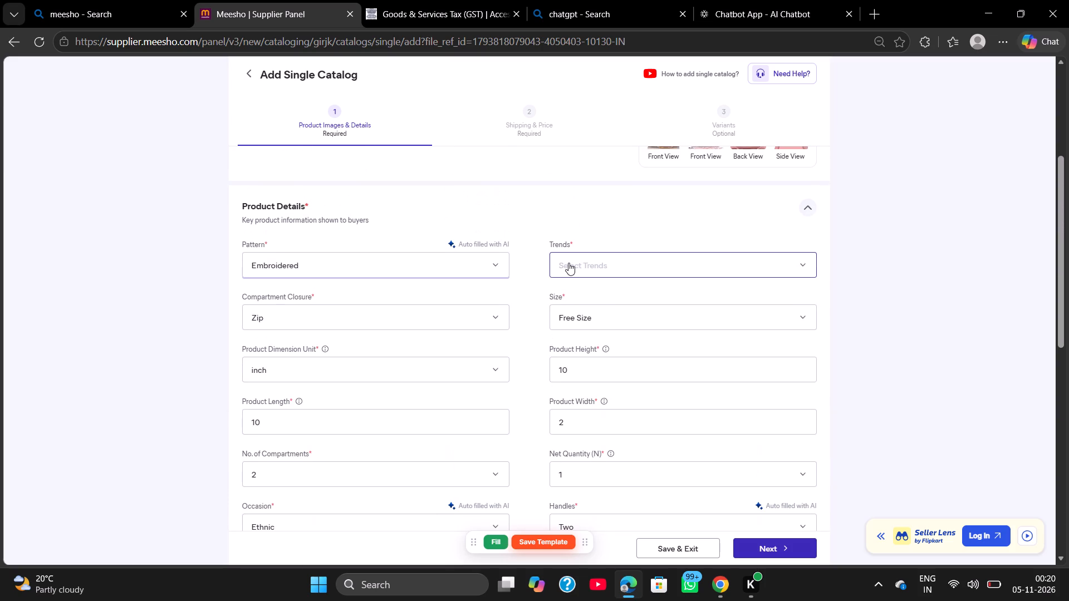
left_click(568, 263)
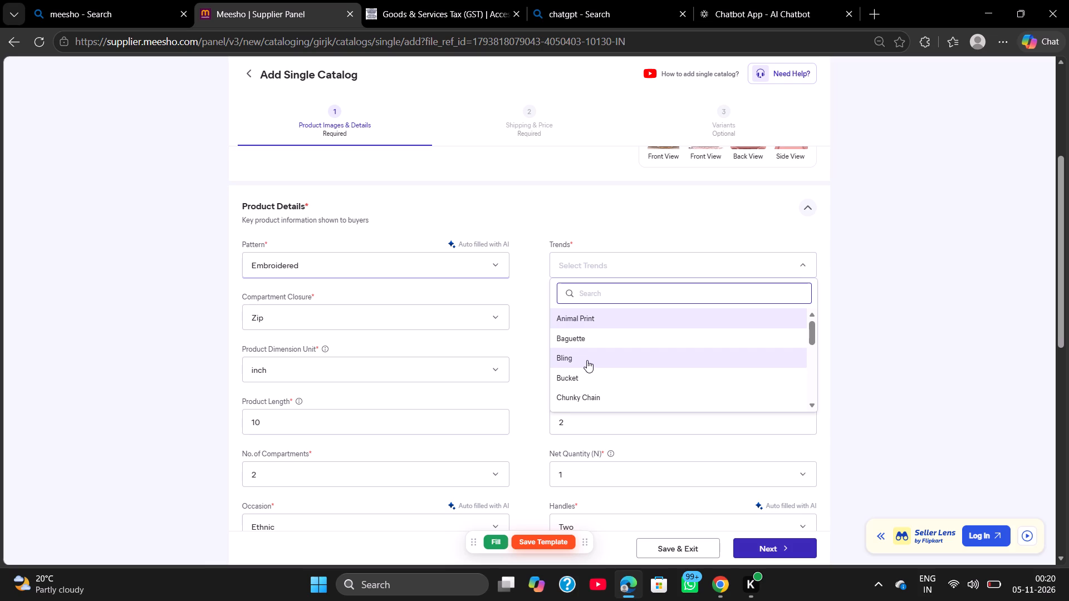
scroll(587, 360, "down", 3)
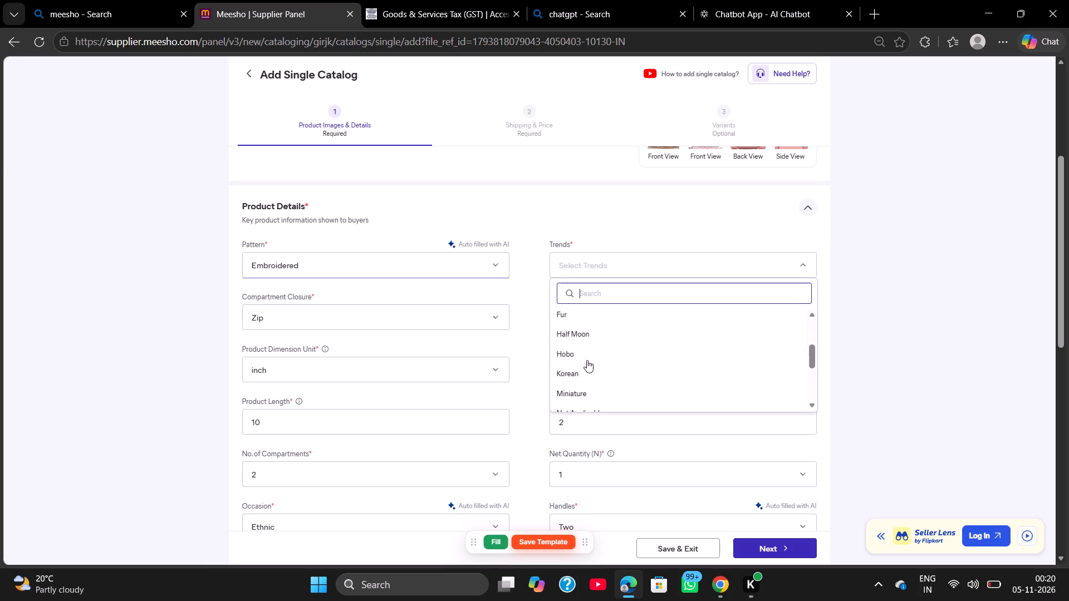
scroll(587, 360, "down", 1)
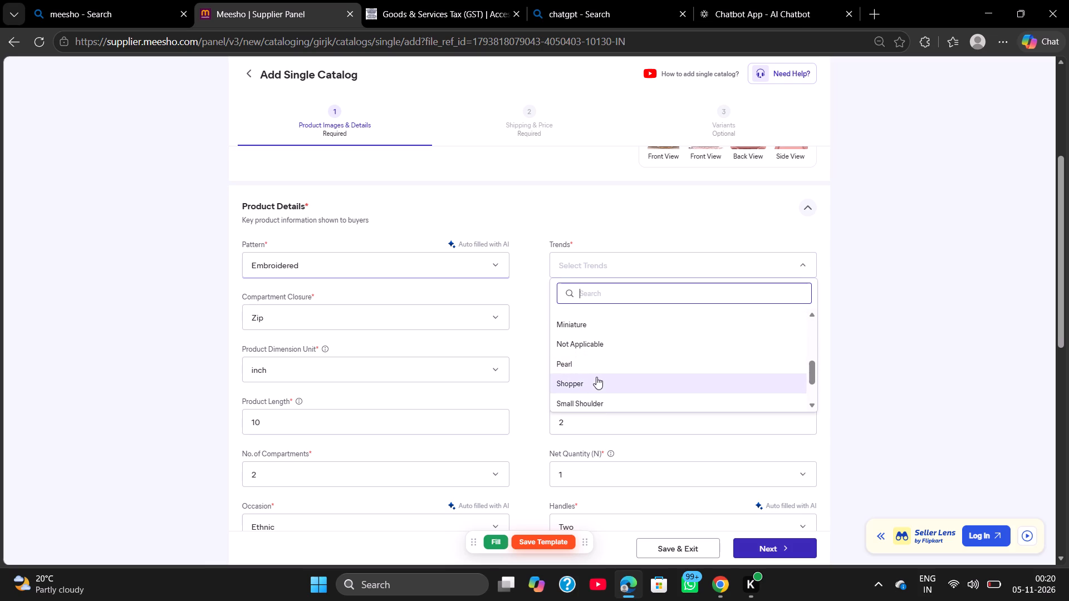
scroll(596, 377, "down", 2)
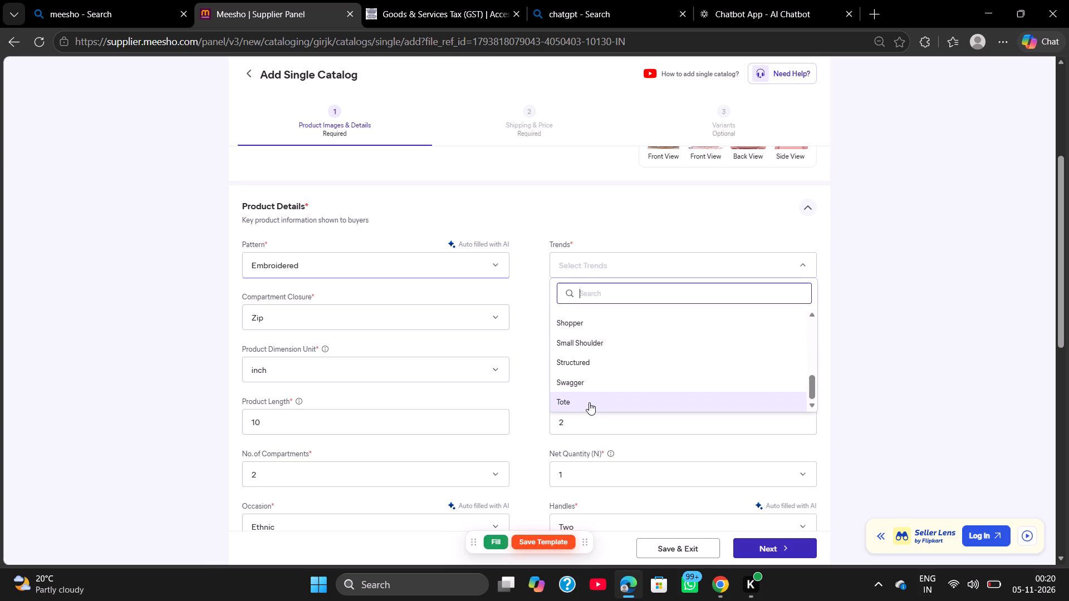
left_click(589, 402)
Auto-generate the product name from the uploaded images and entered details.
scroll(531, 400, "down", 4)
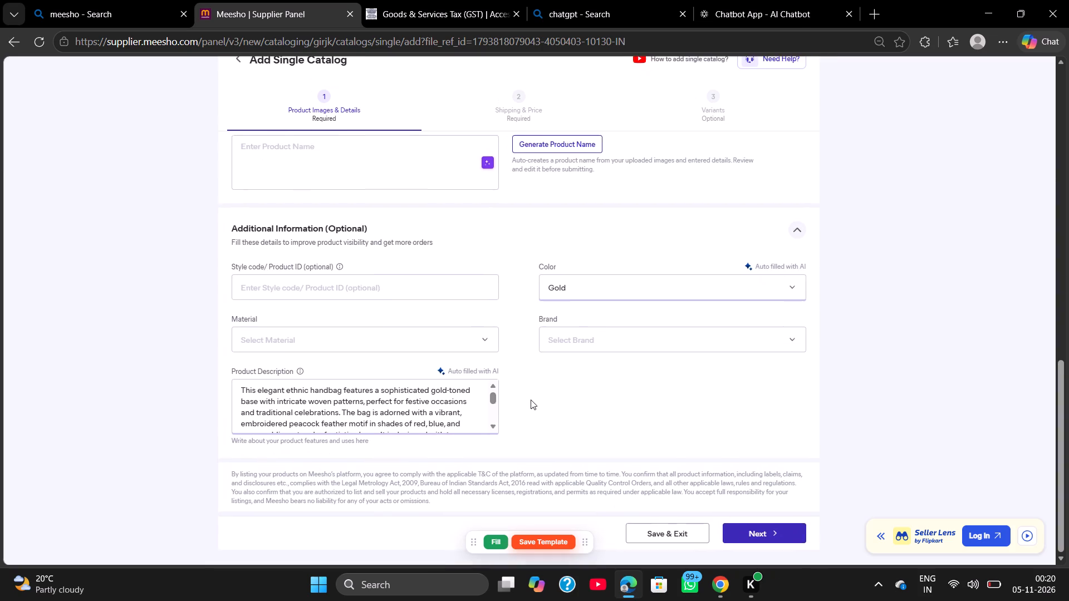
scroll(531, 400, "up", 1)
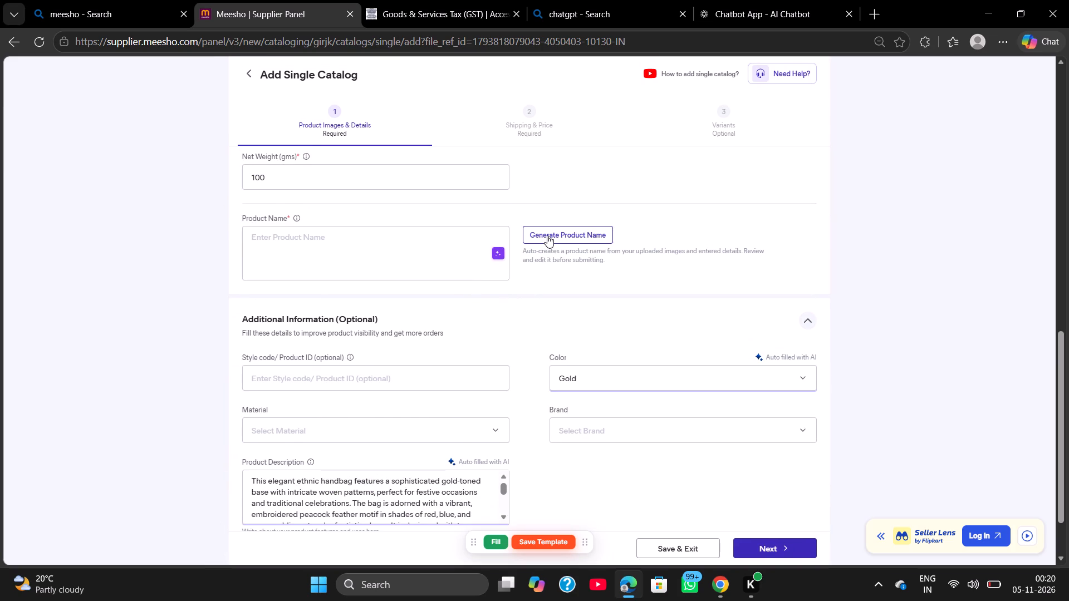
left_click(547, 235)
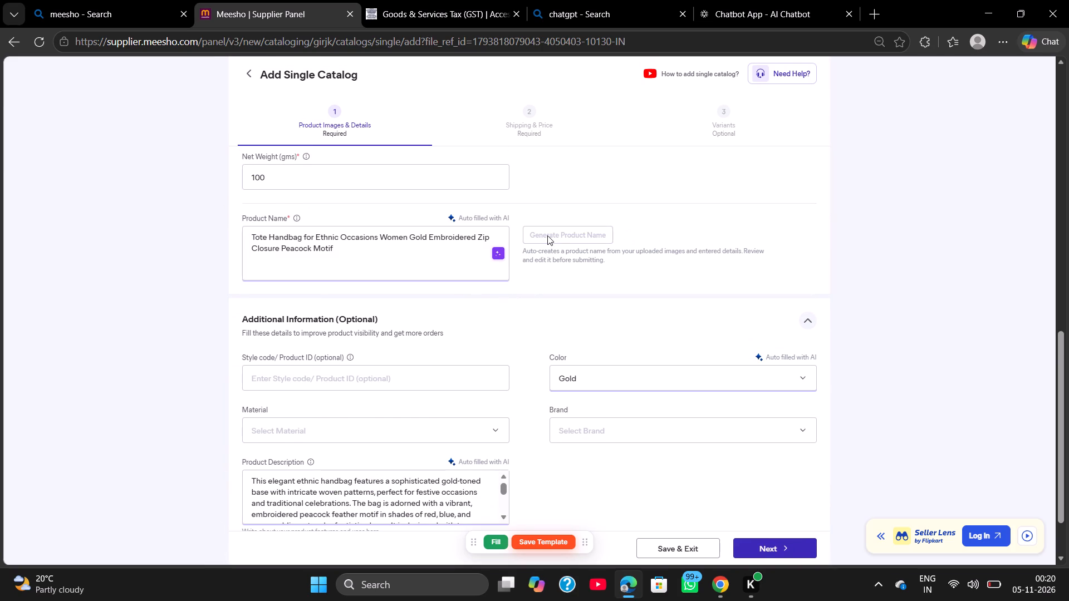
Set the material in the additional information to Fabric.
scroll(550, 308, "down", 3)
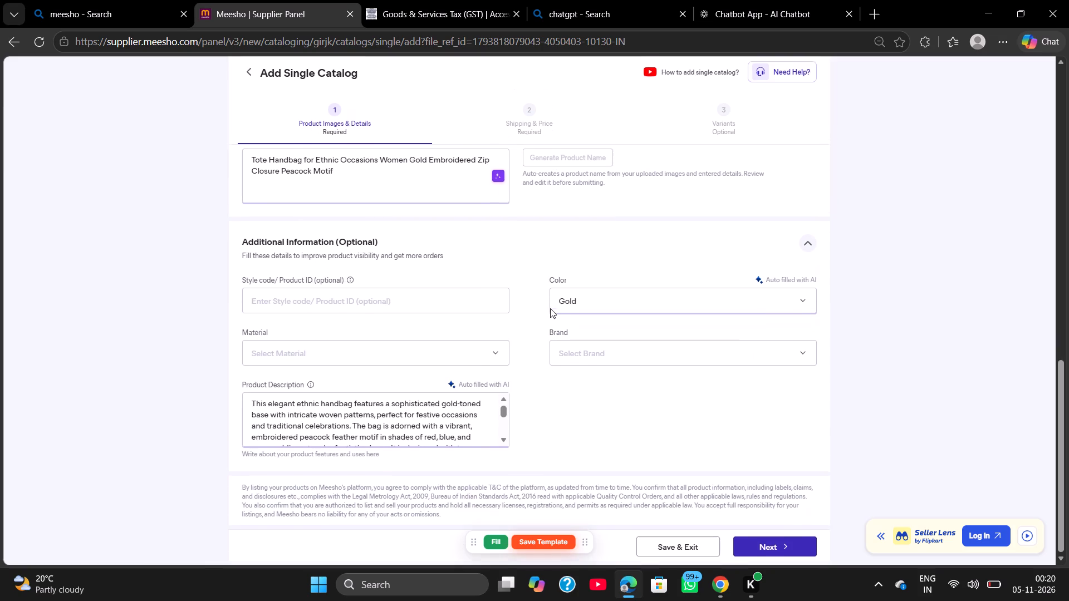
left_click(460, 353)
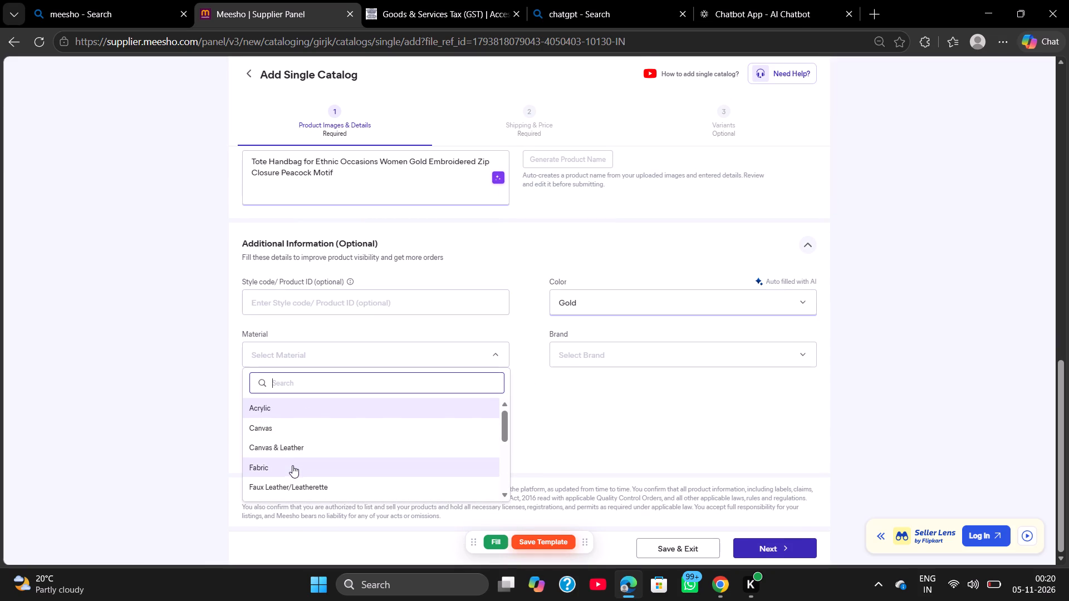
left_click(292, 466)
Proceed to the Shipping & Price stage of the catalog.
scroll(627, 419, "down", 8)
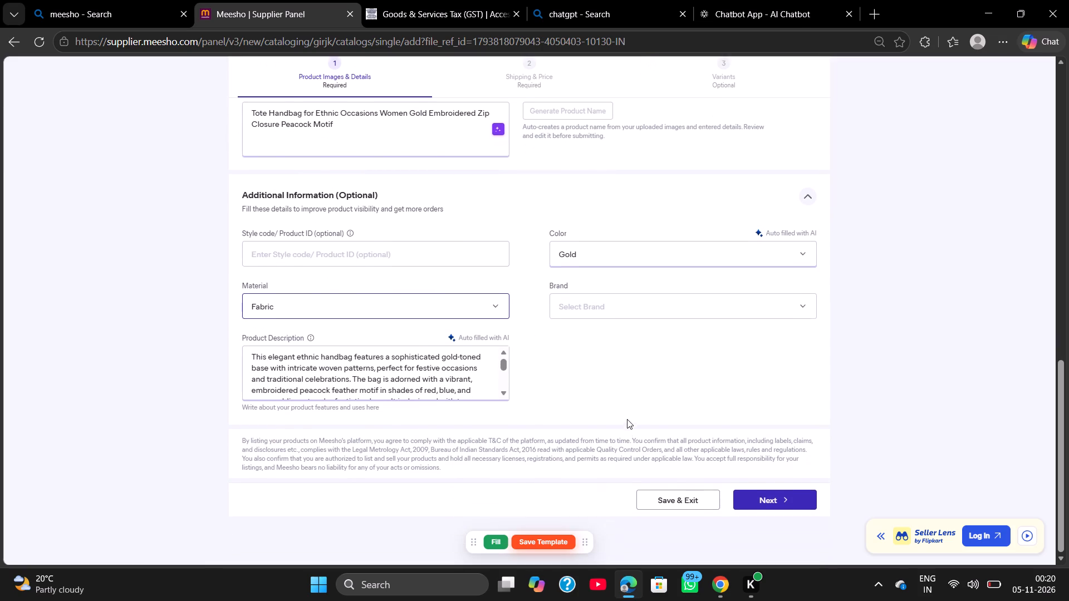
left_click(787, 544)
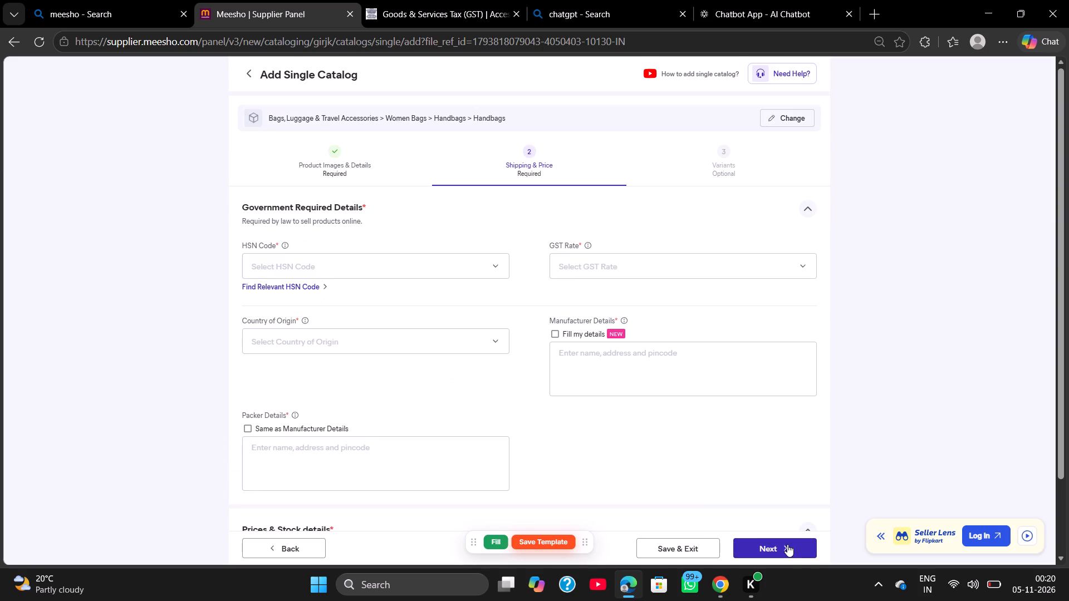
Set the HSN code to 4202 and the GST rate to 18 in the government required details.
left_click(445, 267)
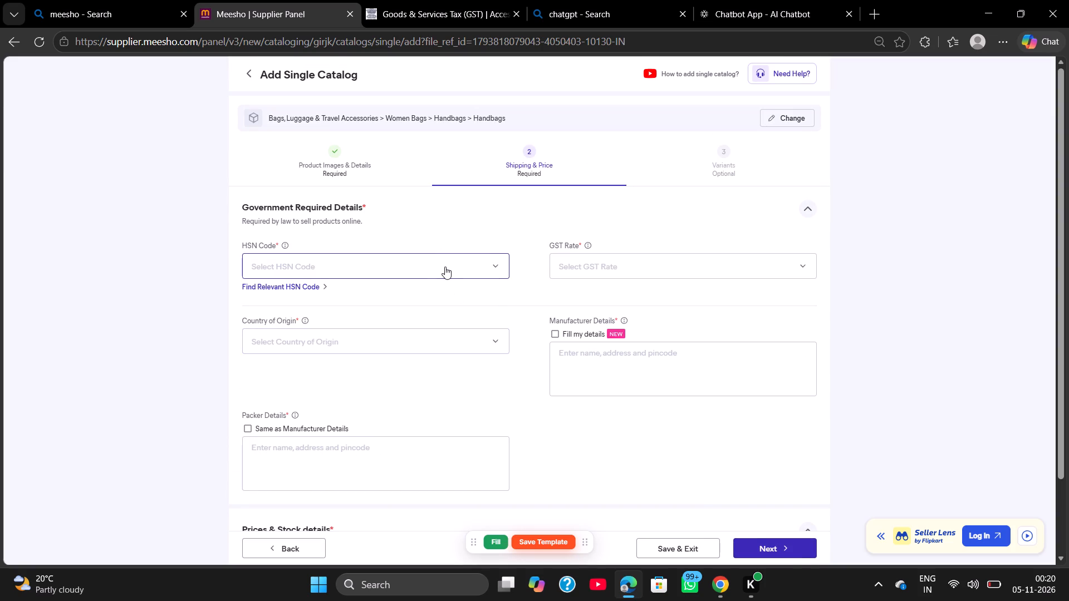
left_click(319, 336)
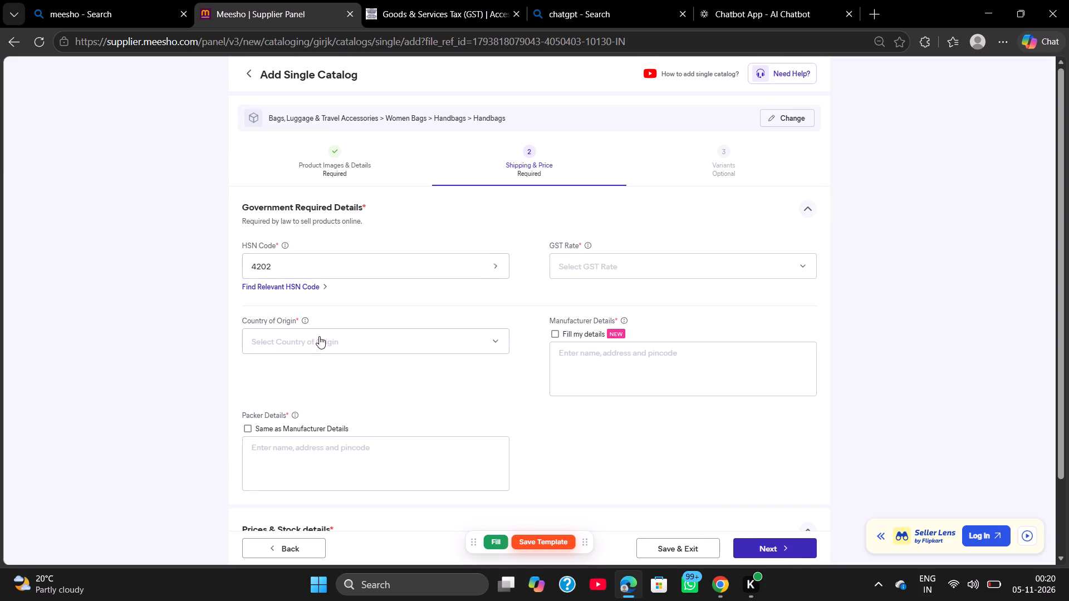
left_click(740, 275)
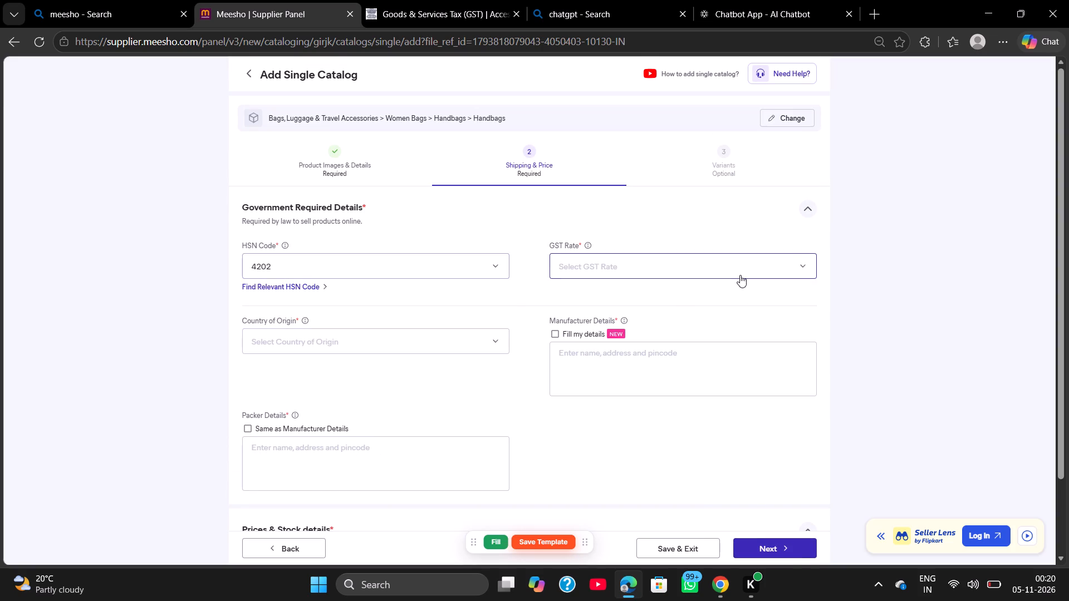
left_click(665, 338)
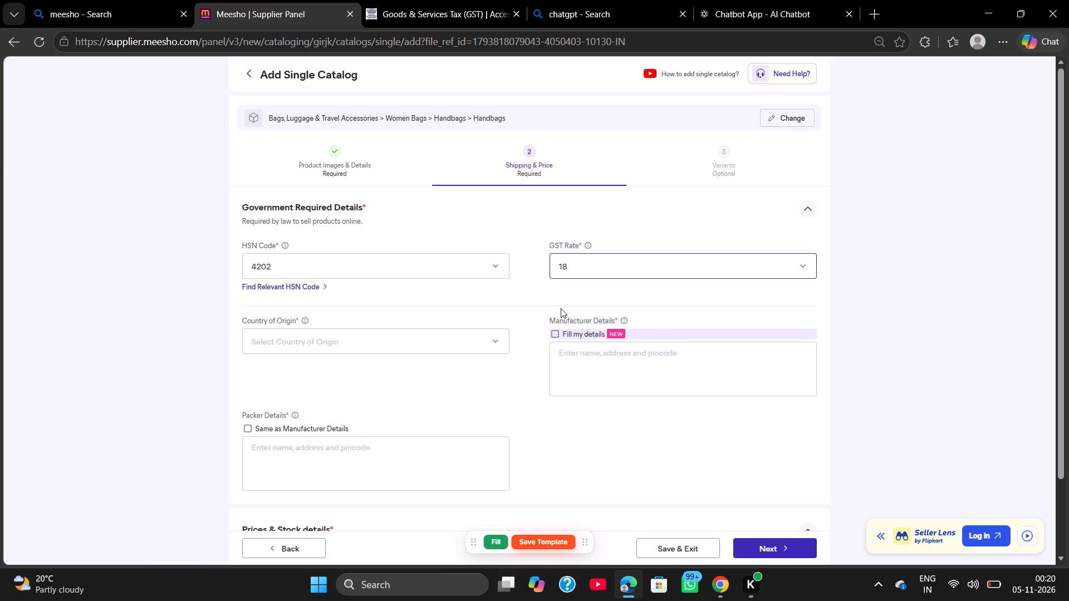
Fill the manufacturer details with the seller's own saved details.
left_click(553, 332)
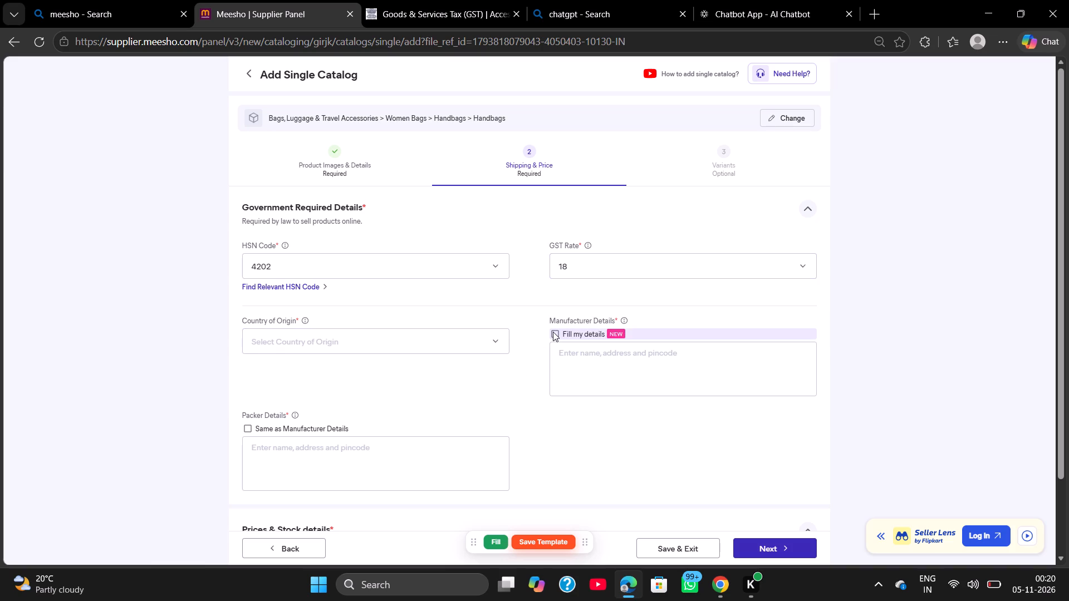
Set the country of origin to India.
scroll(523, 383, "down", 1)
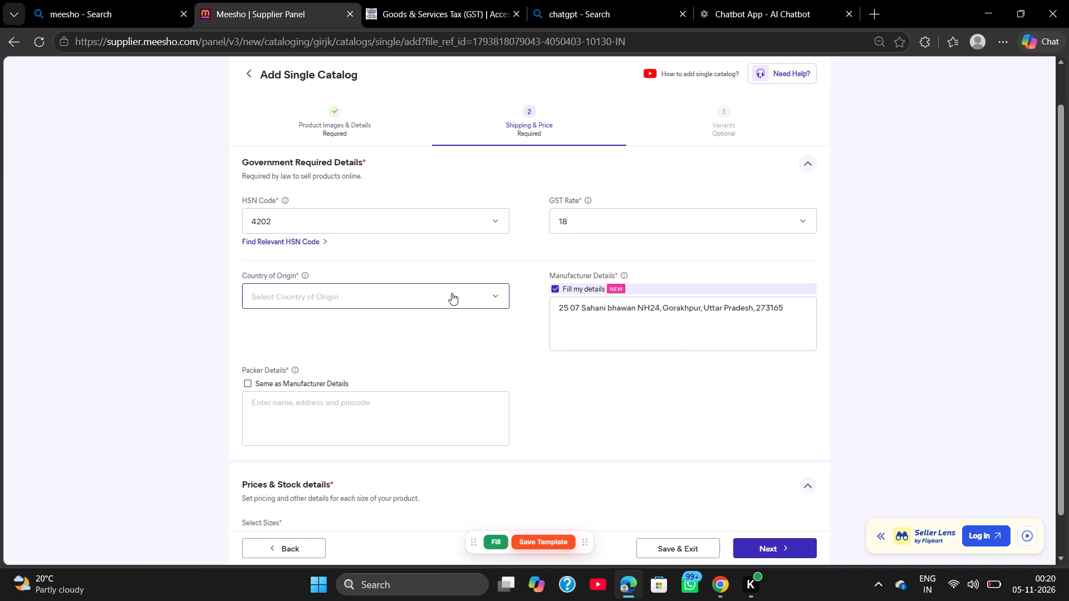
left_click(452, 293)
left_click(377, 349)
Make the packer details the same as the manufacturer details.
left_click(251, 381)
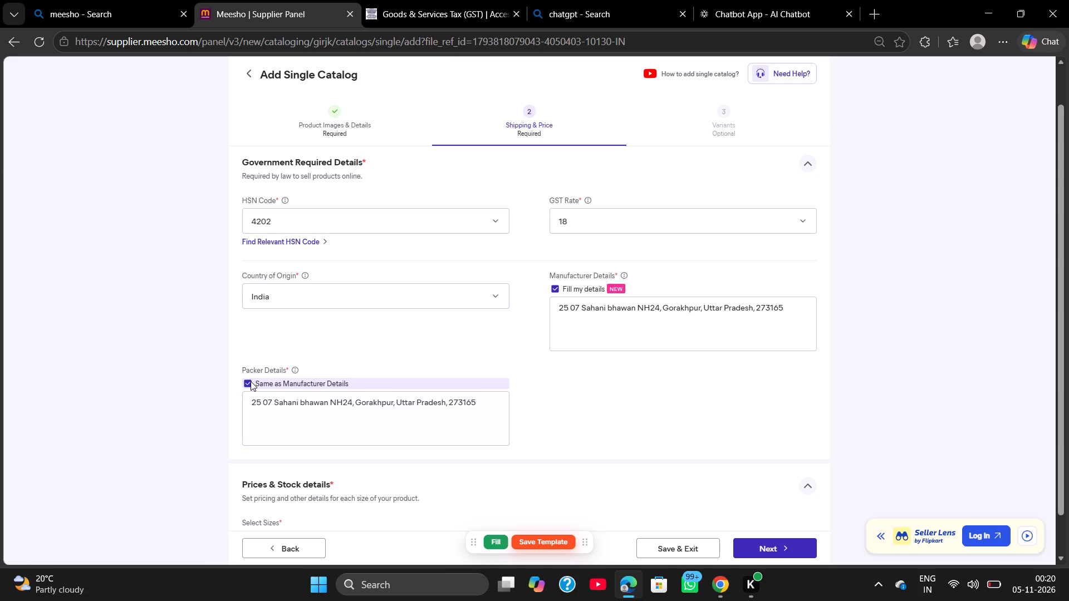
Apply Free Size as the product's size in the prices and stock details.
scroll(601, 426, "down", 1)
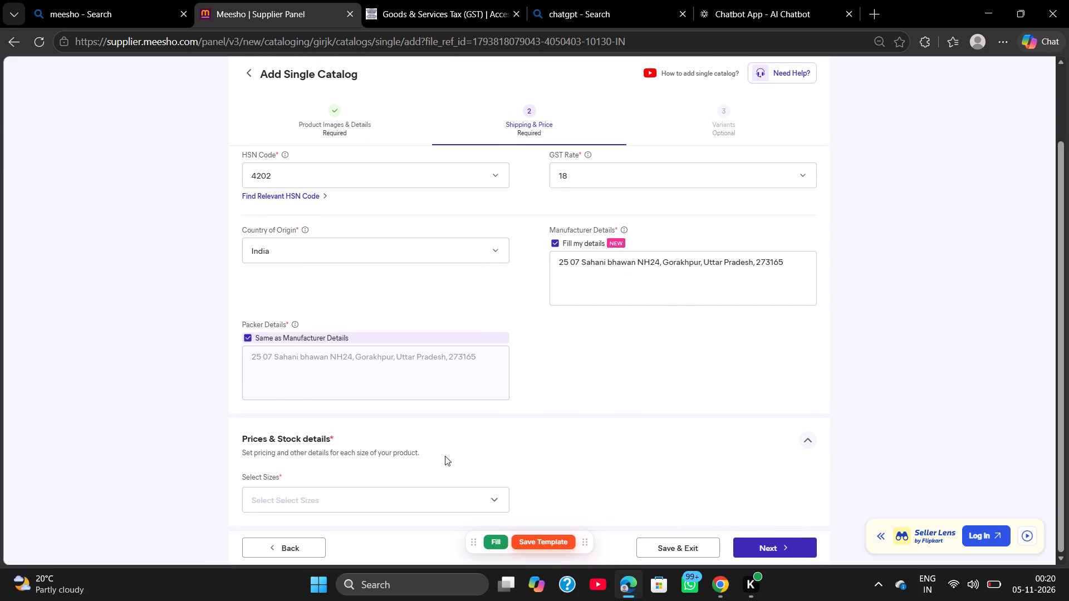
left_click(447, 498)
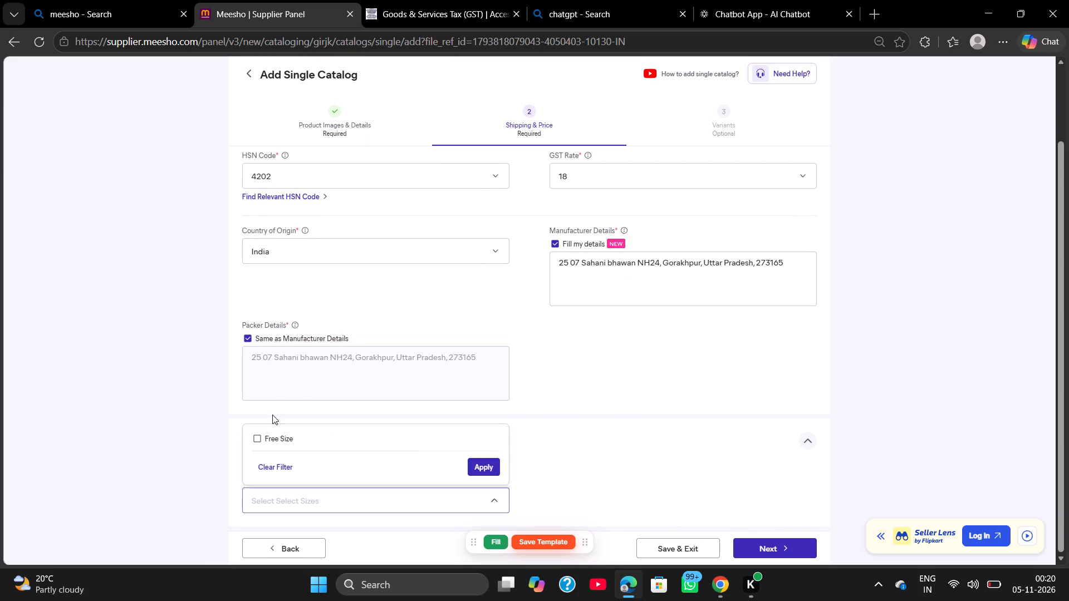
left_click(256, 441)
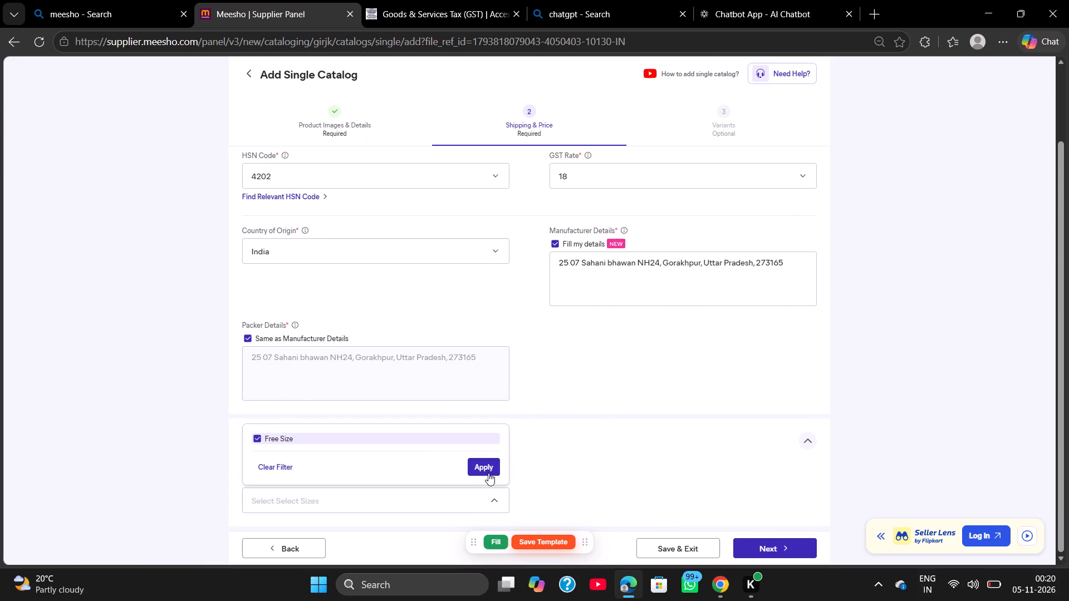
left_click(489, 472)
Set the Meesho price of the Free Size row to 190.
scroll(591, 470, "down", 5)
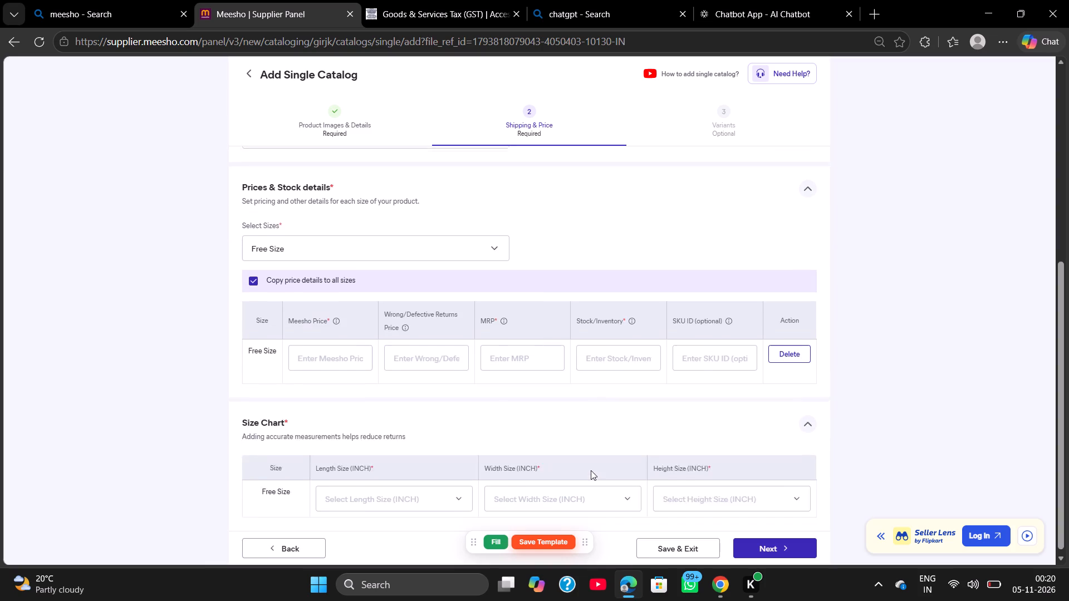
left_click(334, 358)
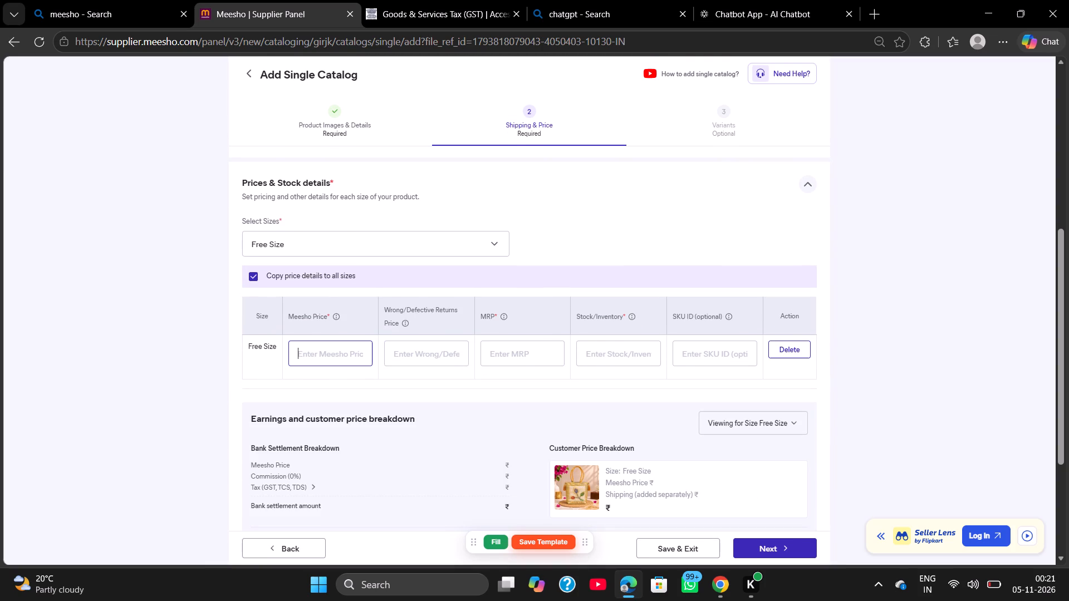
type("190")
Complete the Free Size row with a wrong/defective returns price of 187, an MRP of 399 and a stock of 1000.
left_click(408, 361)
key("BackSpace")
key("BackSpace")
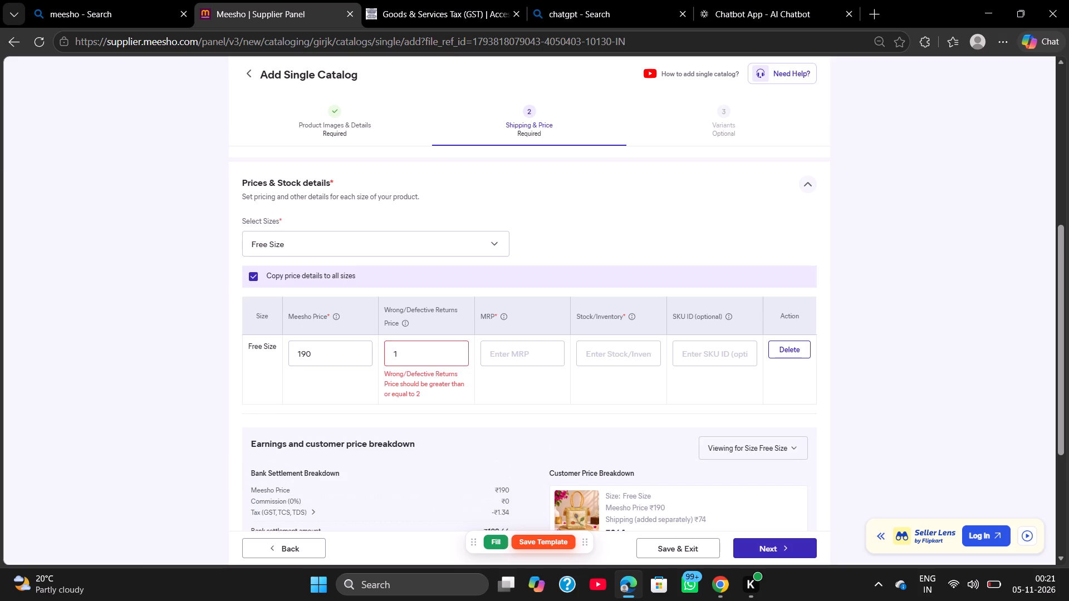
type("87")
left_click(498, 357)
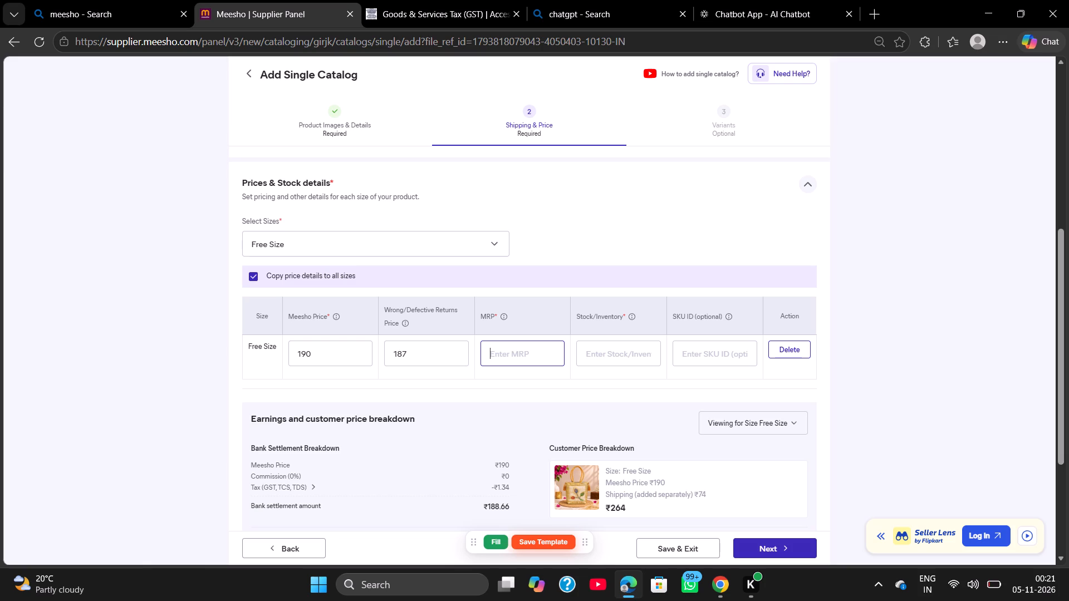
type("399")
left_click(590, 351)
type("1000")
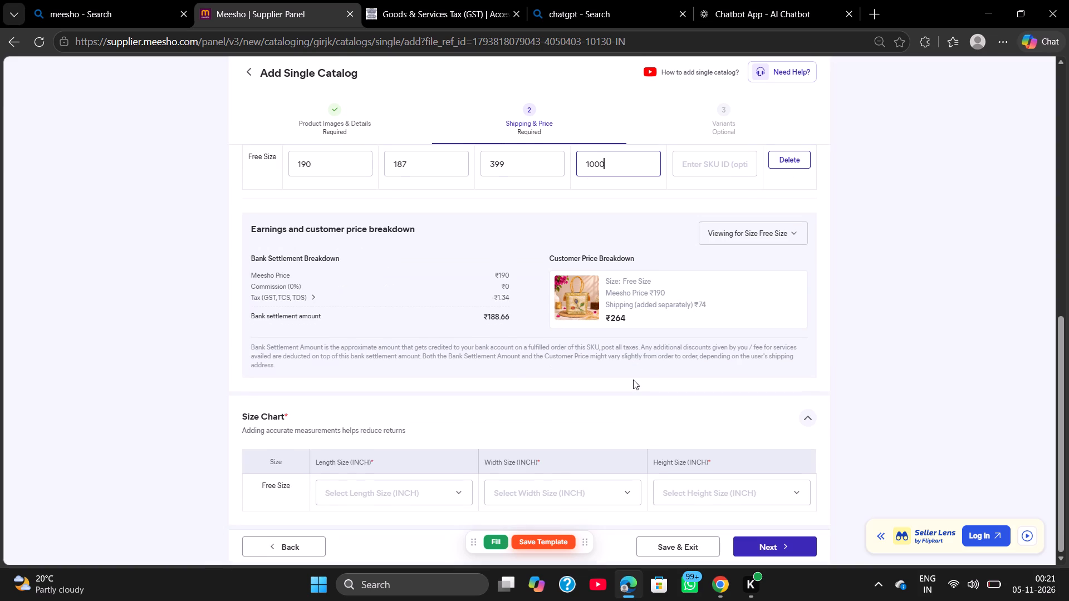
Fill in the Free Size row of the size chart with length 10, width 2 and height 10 inches.
scroll(482, 390, "down", 1)
left_click(373, 494)
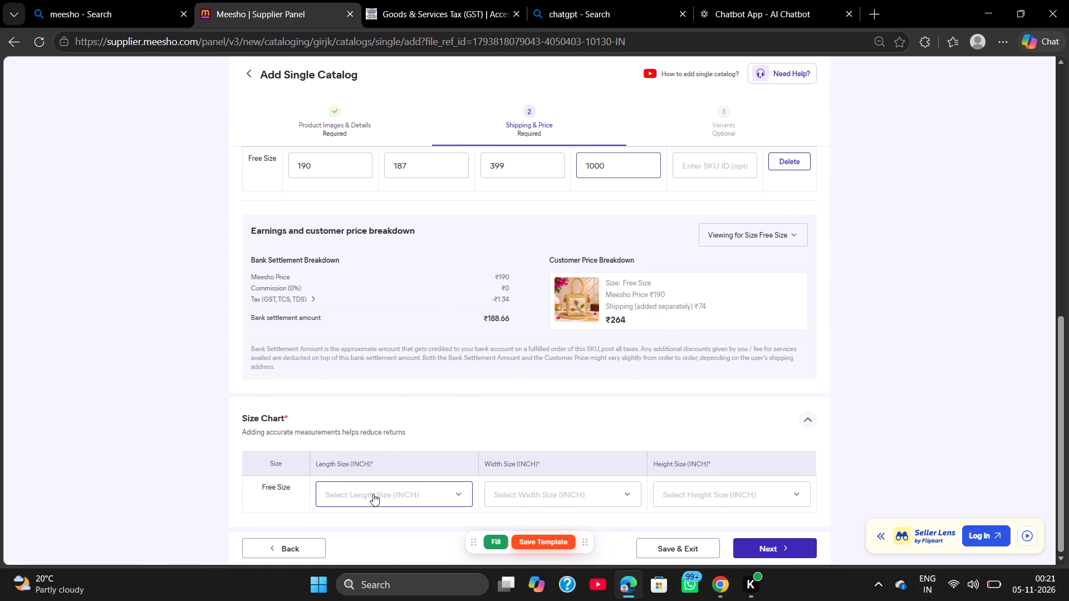
scroll(355, 417, "down", 1)
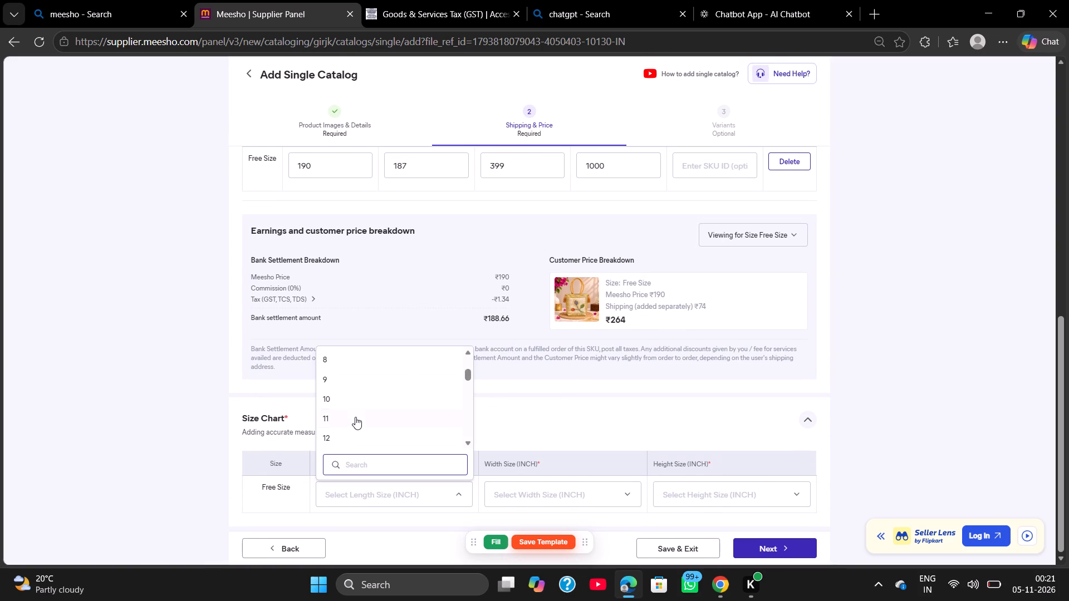
left_click(336, 394)
left_click(536, 494)
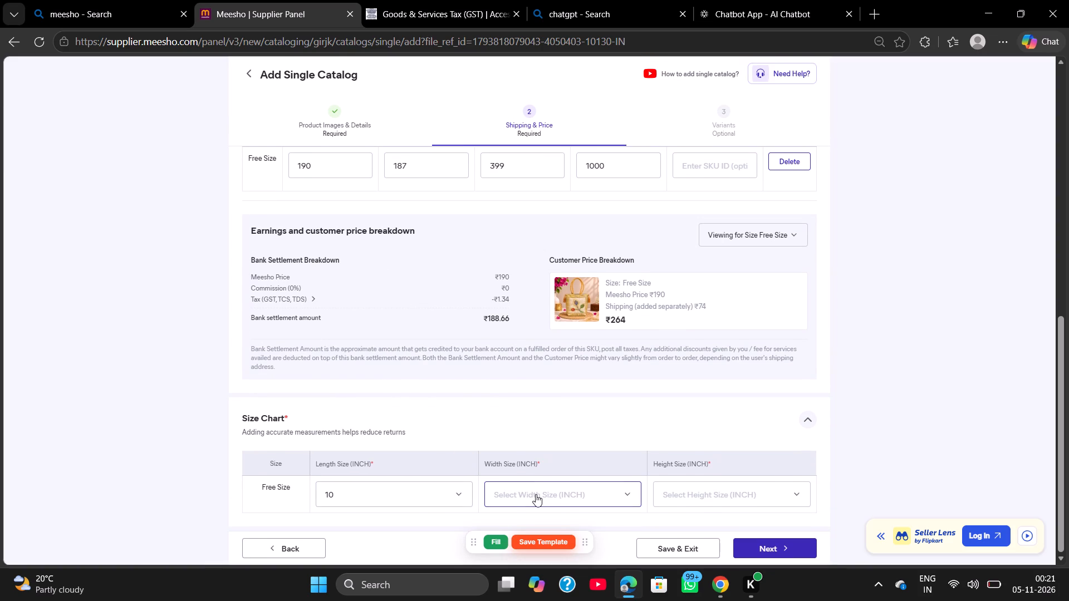
left_click(509, 378)
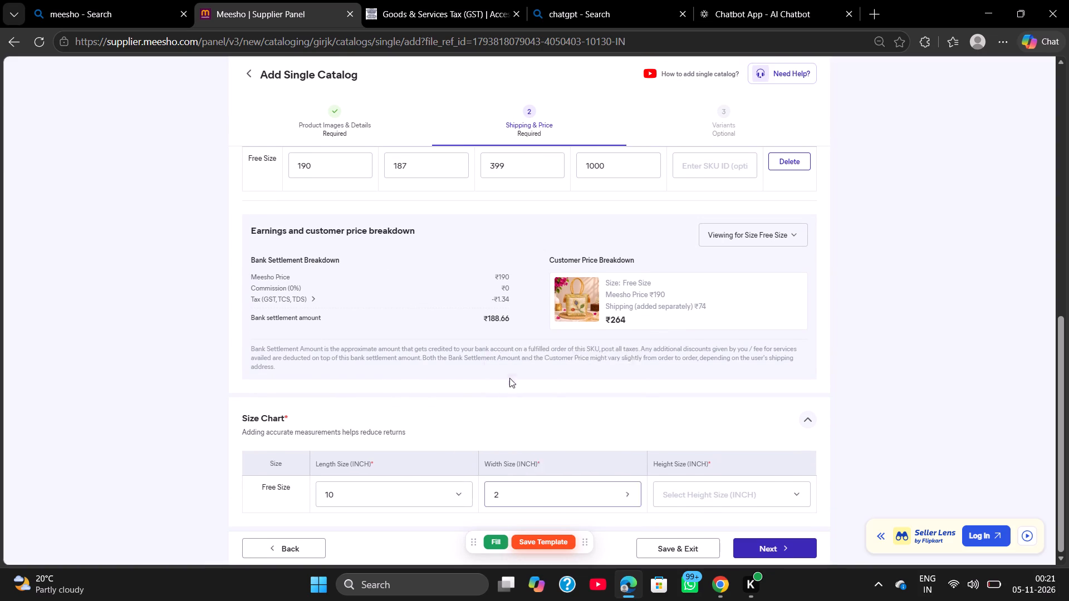
left_click(693, 495)
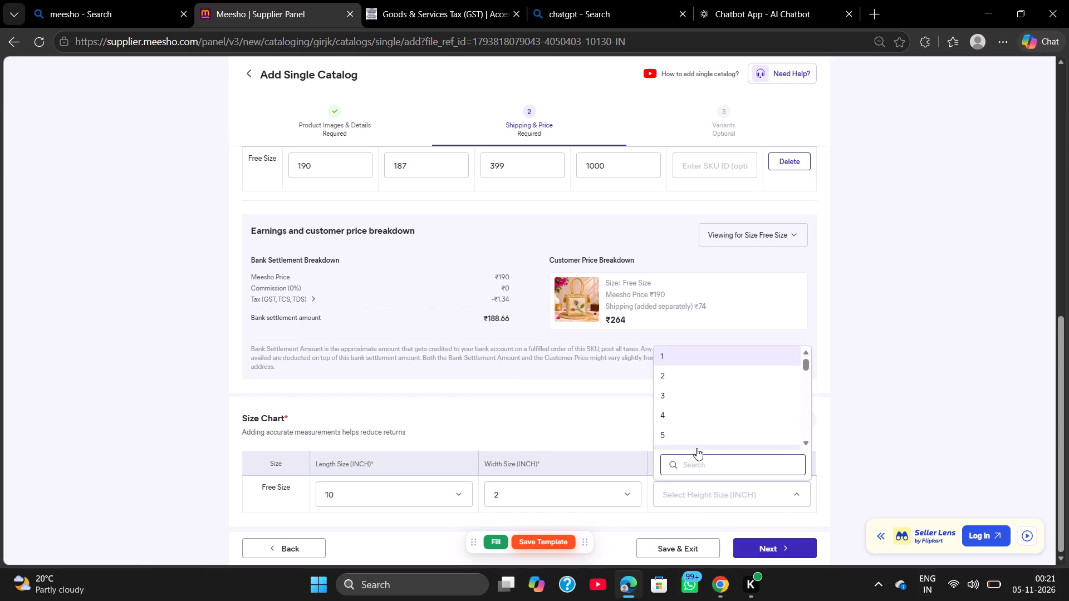
scroll(688, 408, "down", 2)
left_click(669, 403)
scroll(630, 399, "down", 3)
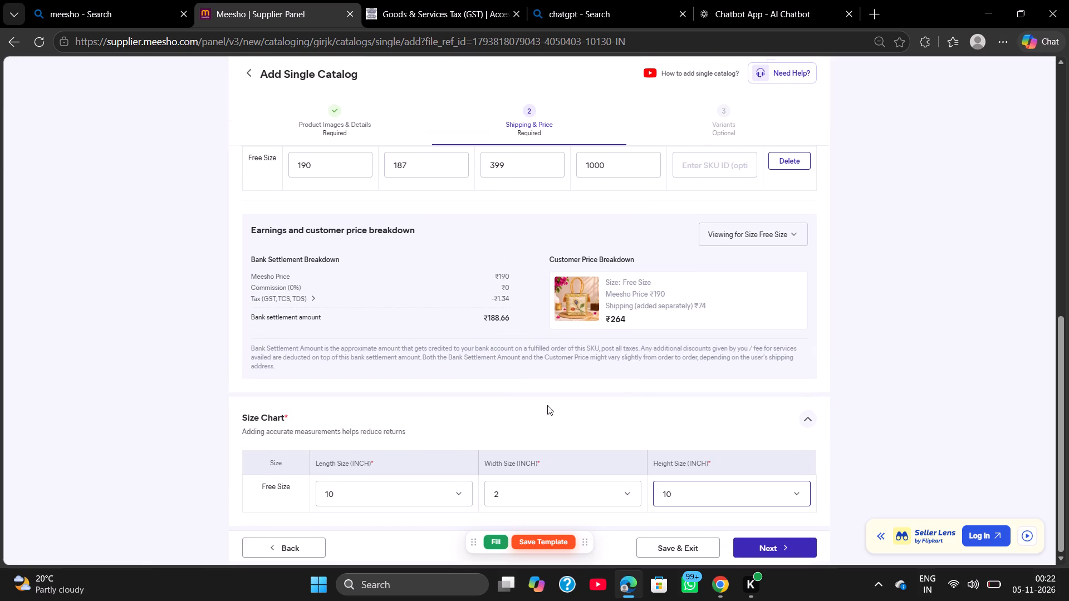
Submit the catalog for quality check without adding variants, decline the ad campaign offer and return to the supplier home page.
left_click(790, 548)
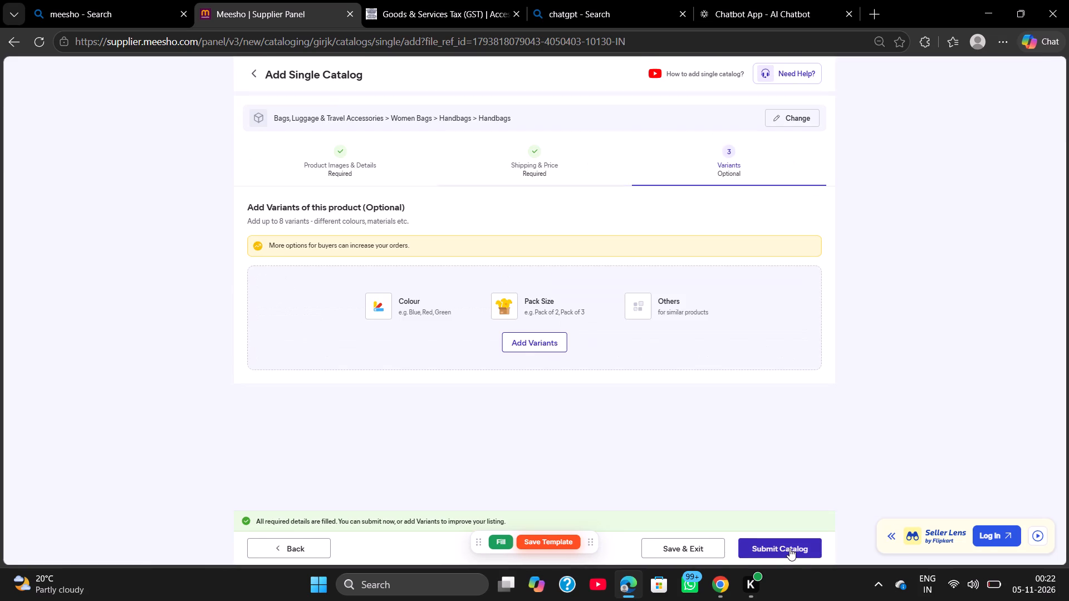
scroll(611, 379, "down", 1)
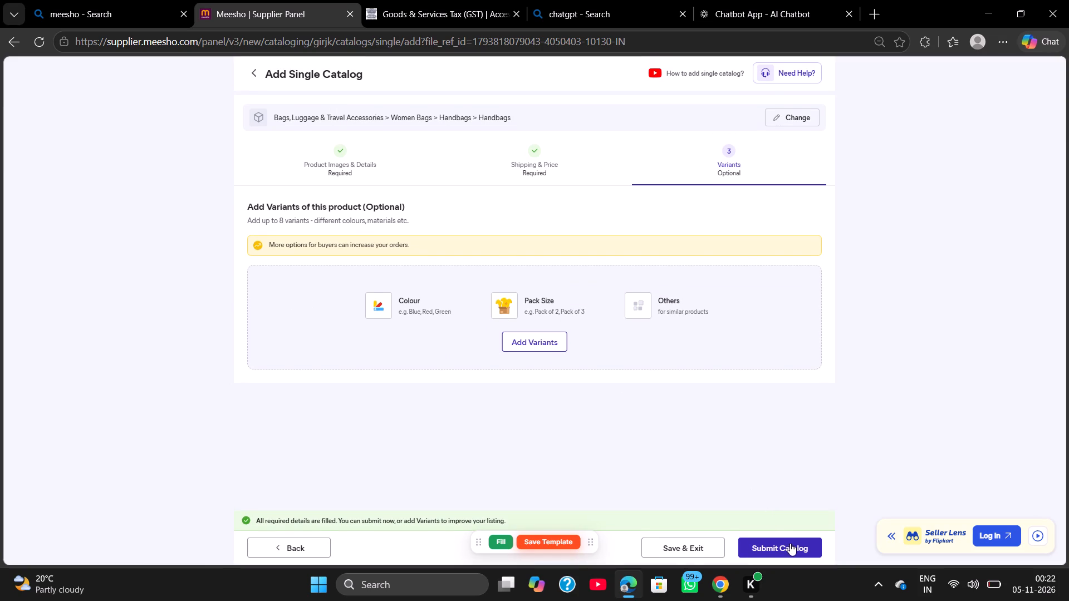
left_click(791, 544)
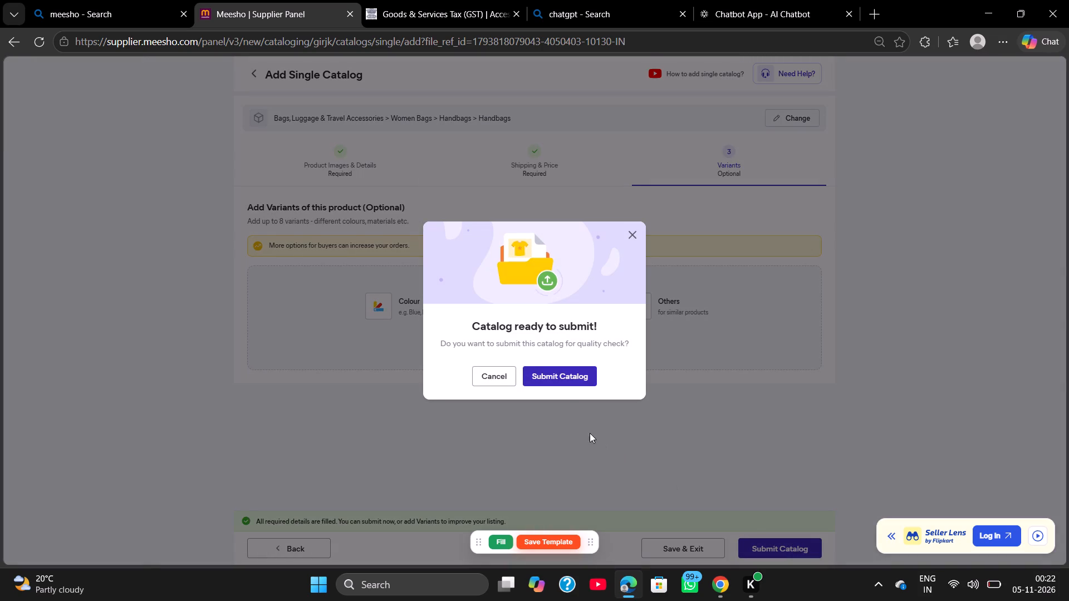
left_click(550, 371)
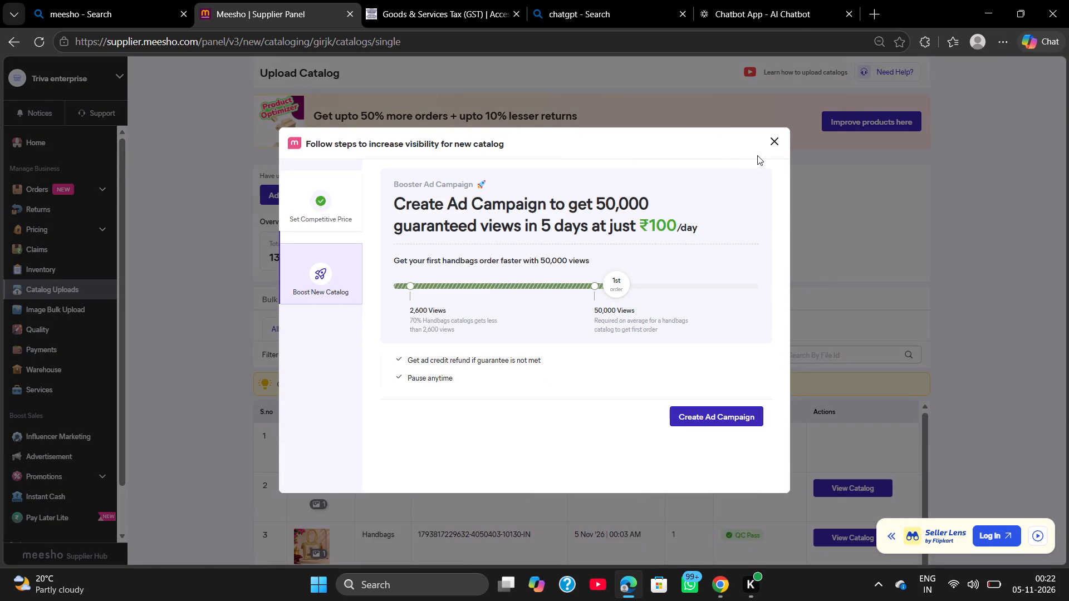
left_click(772, 139)
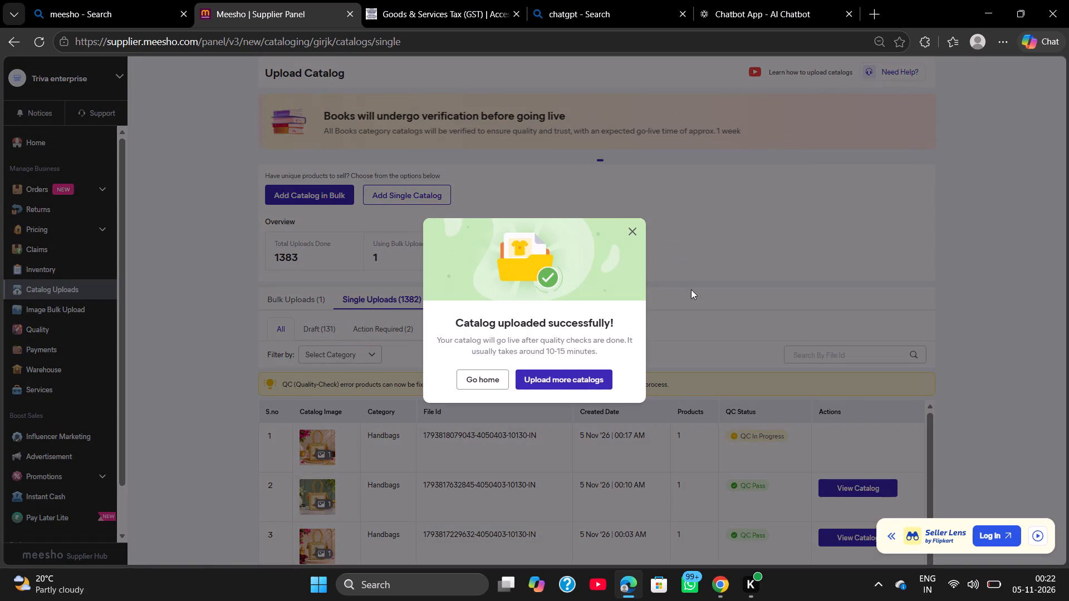
left_click(480, 384)
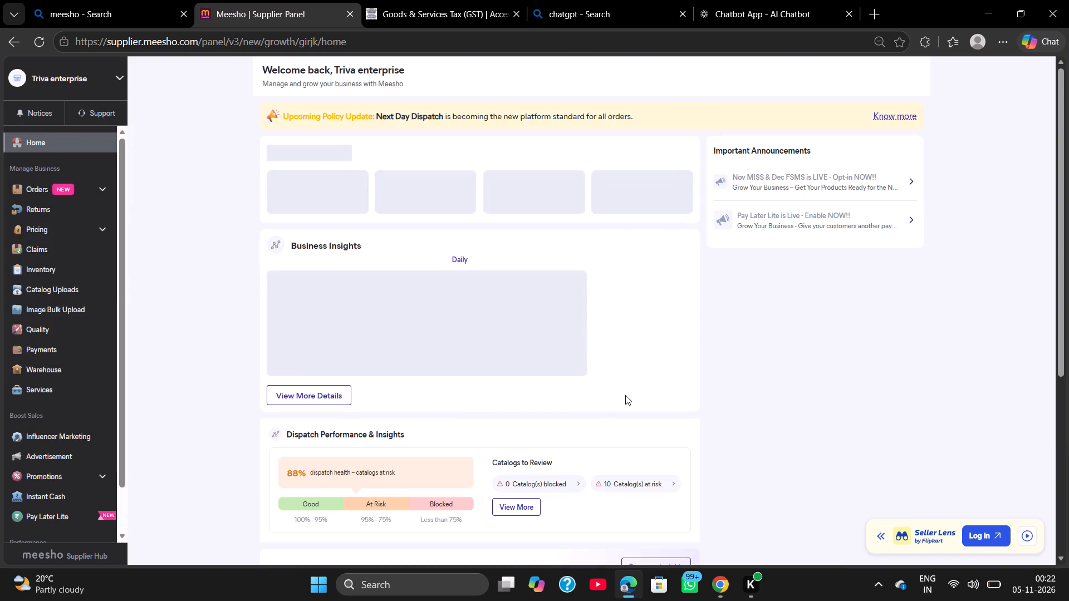
Review the pending and on-hold orders, checking their products and dispatch dates.
scroll(625, 395, "down", 1)
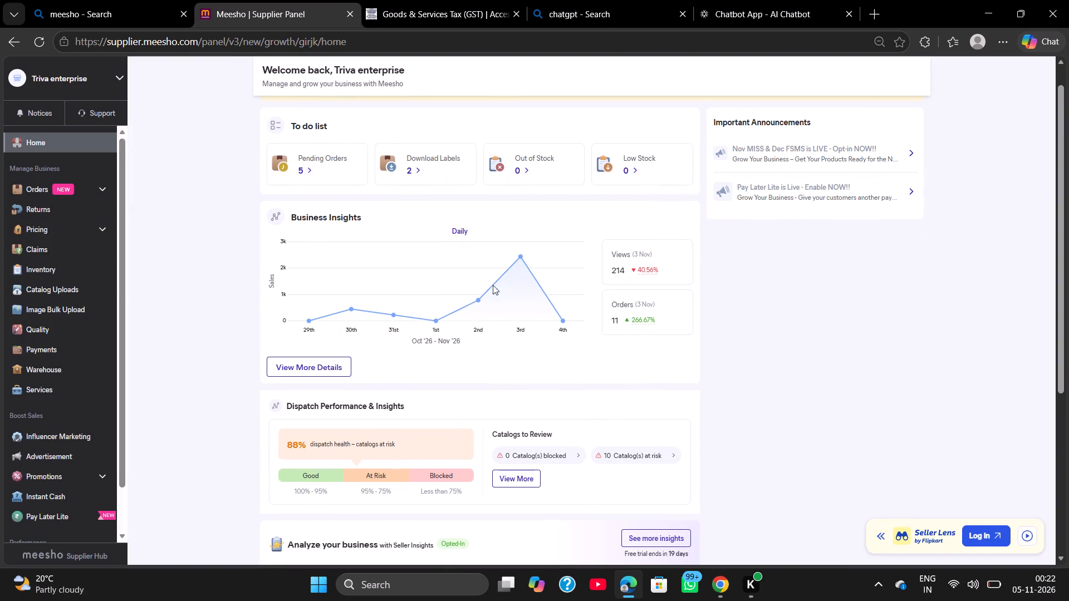
left_click(332, 169)
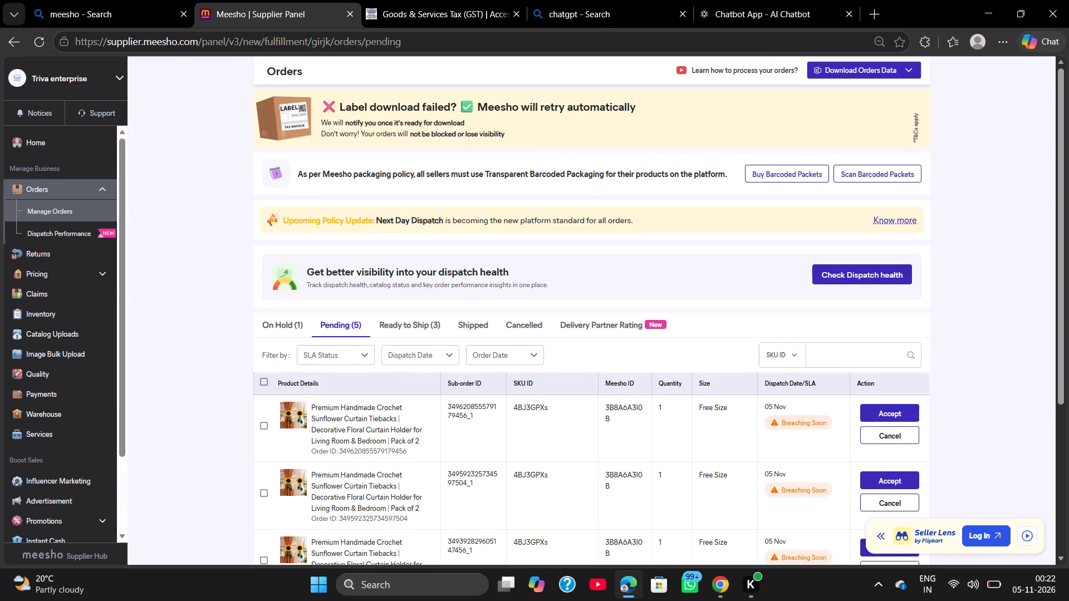
scroll(499, 268, "down", 2)
left_click(276, 159)
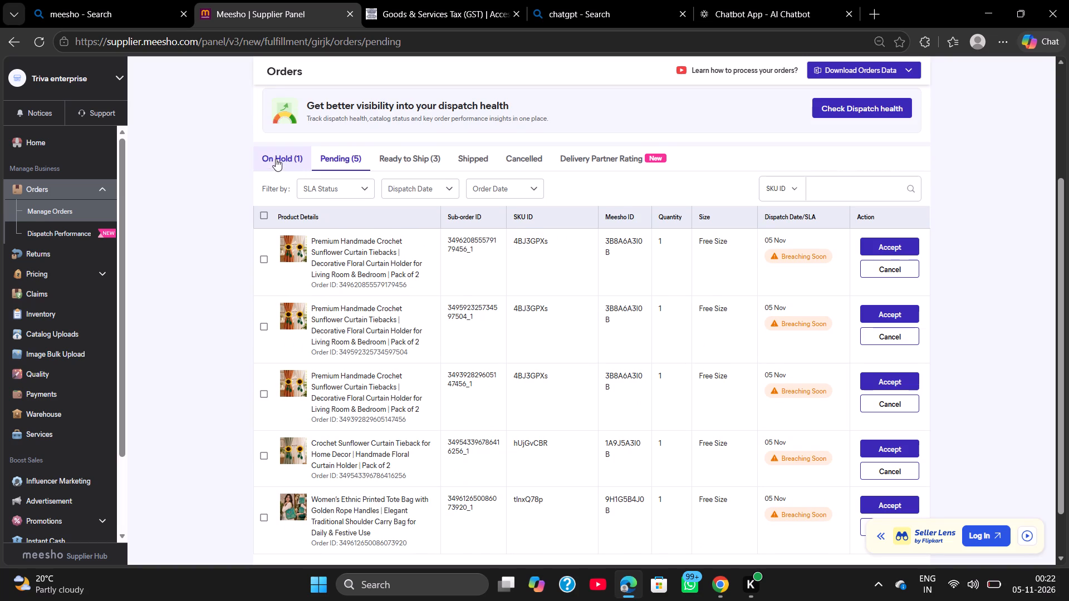
left_click(348, 318)
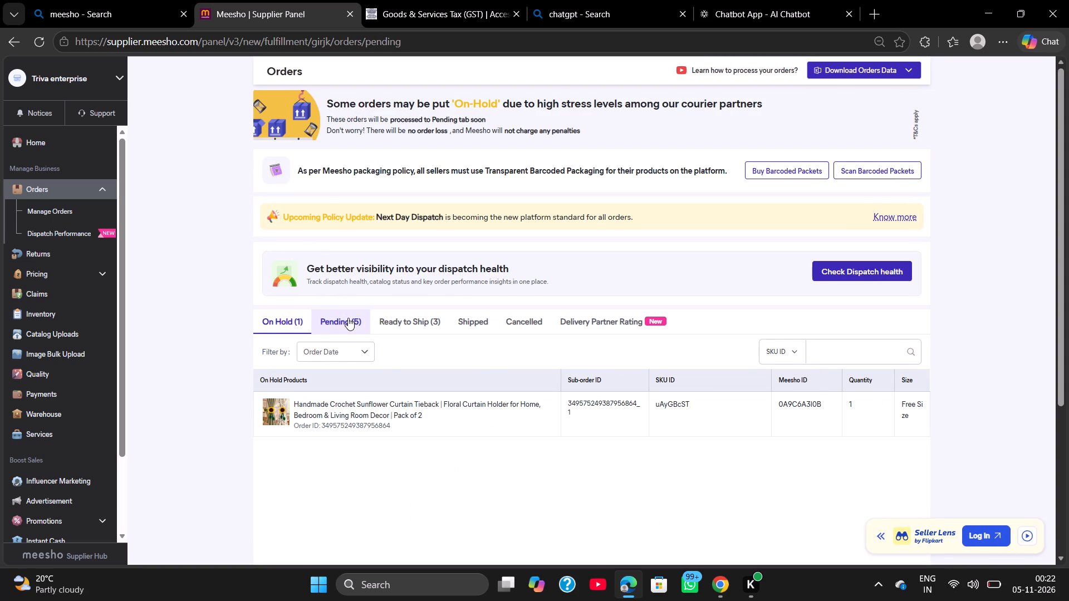
scroll(453, 304, "down", 5)
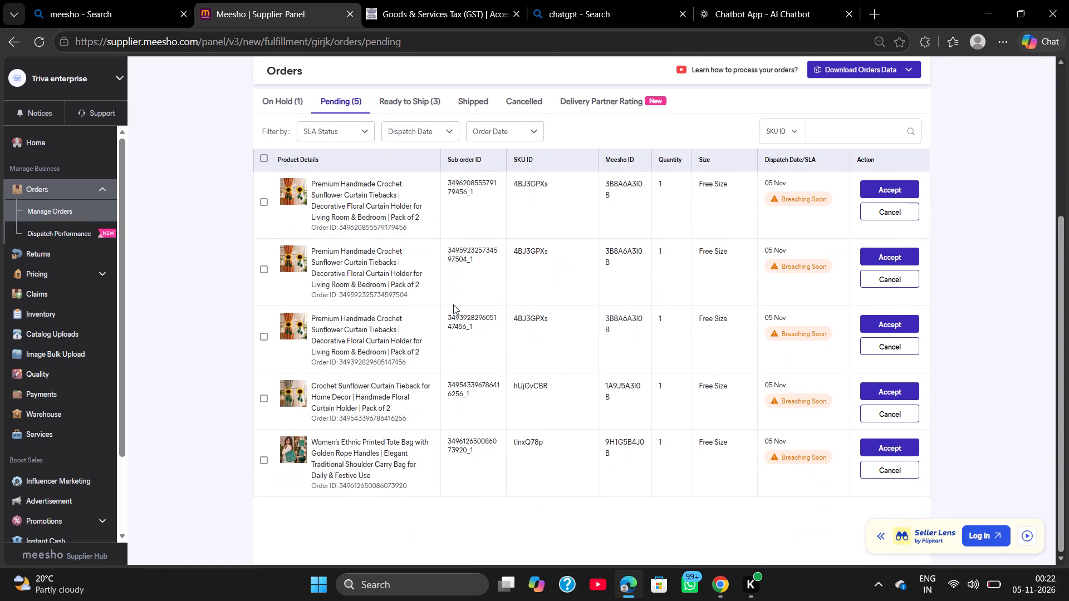
scroll(453, 304, "up", 1)
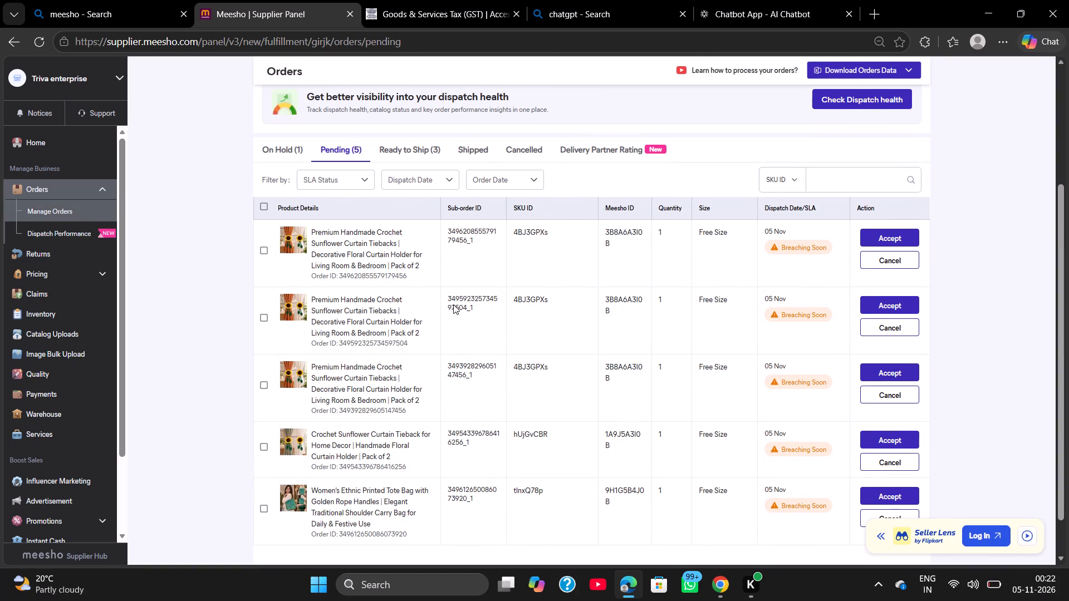
scroll(453, 304, "up", 1)
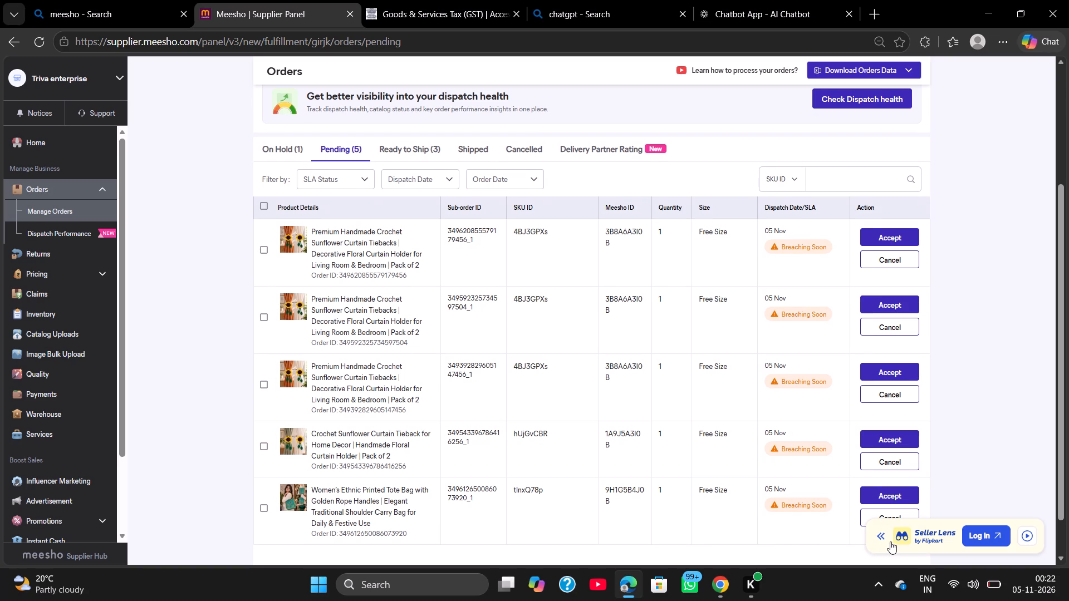
left_click(879, 536)
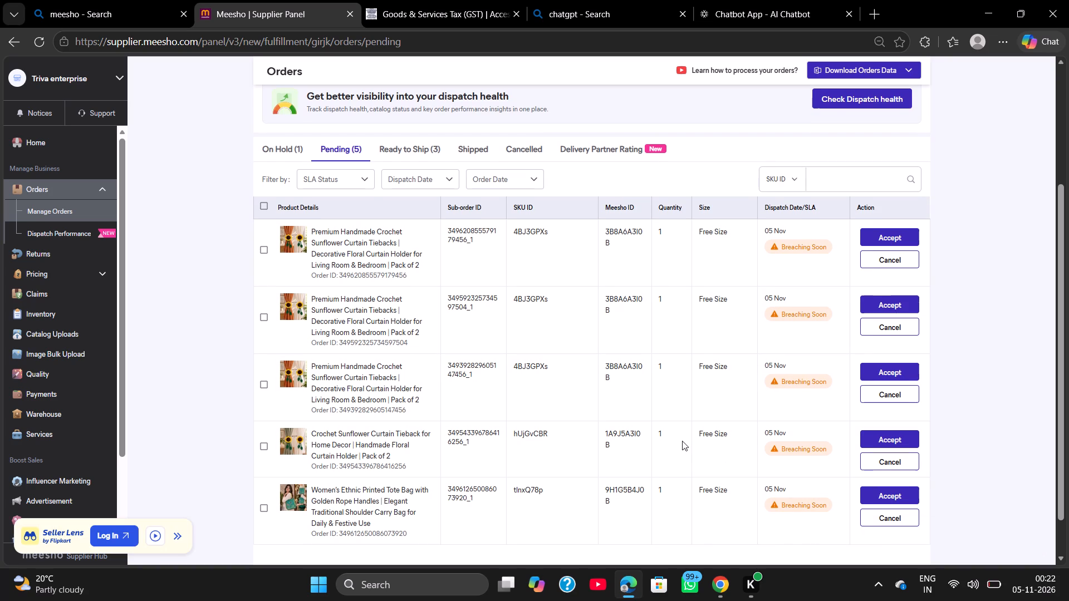
scroll(439, 380, "up", 1)
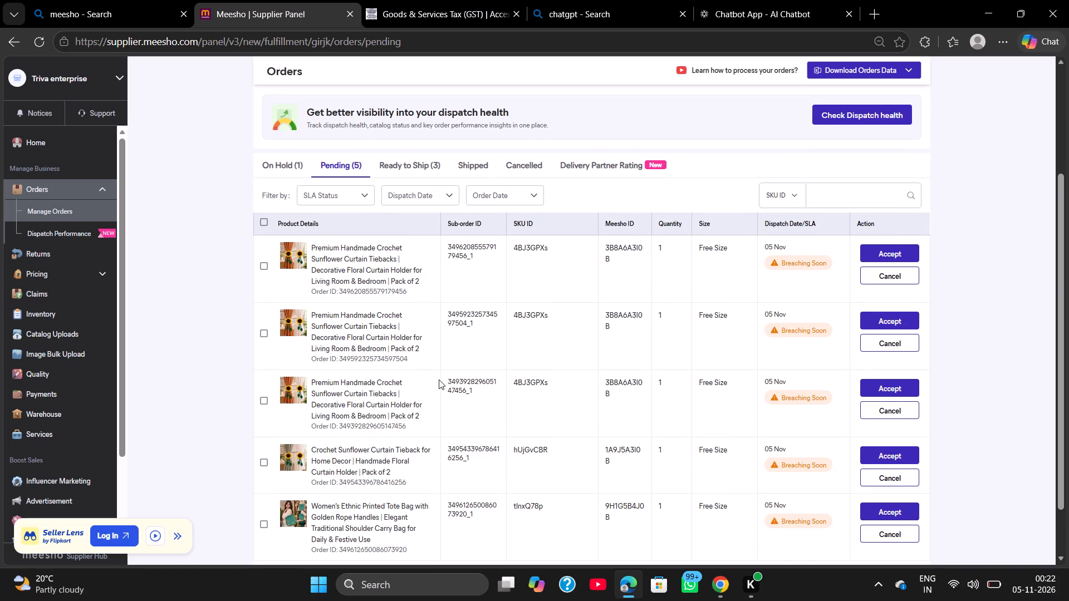
scroll(439, 380, "up", 1)
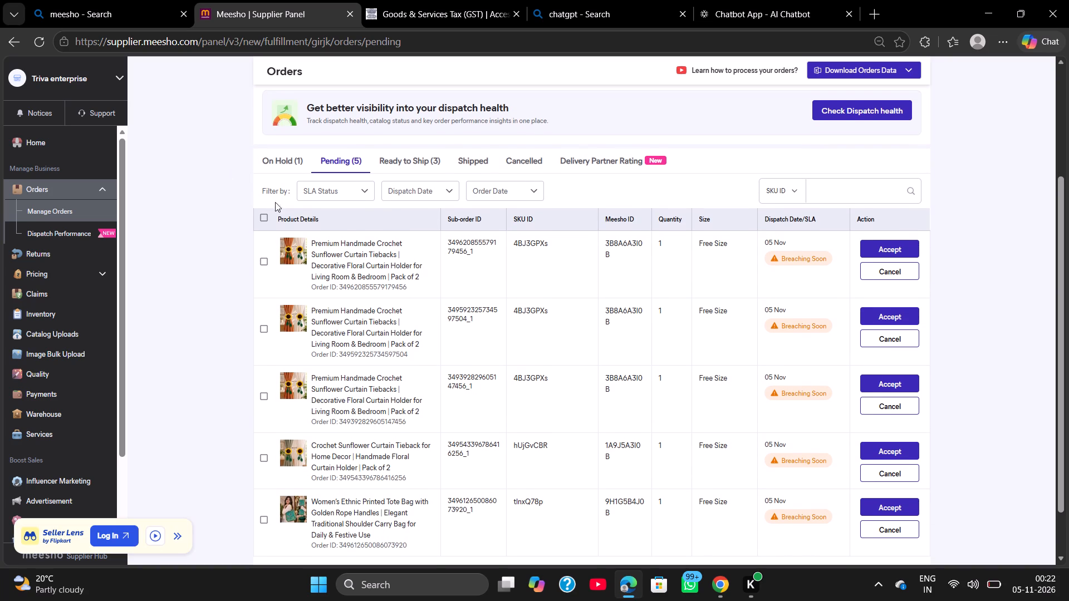
scroll(376, 251, "down", 2)
scroll(376, 251, "up", 1)
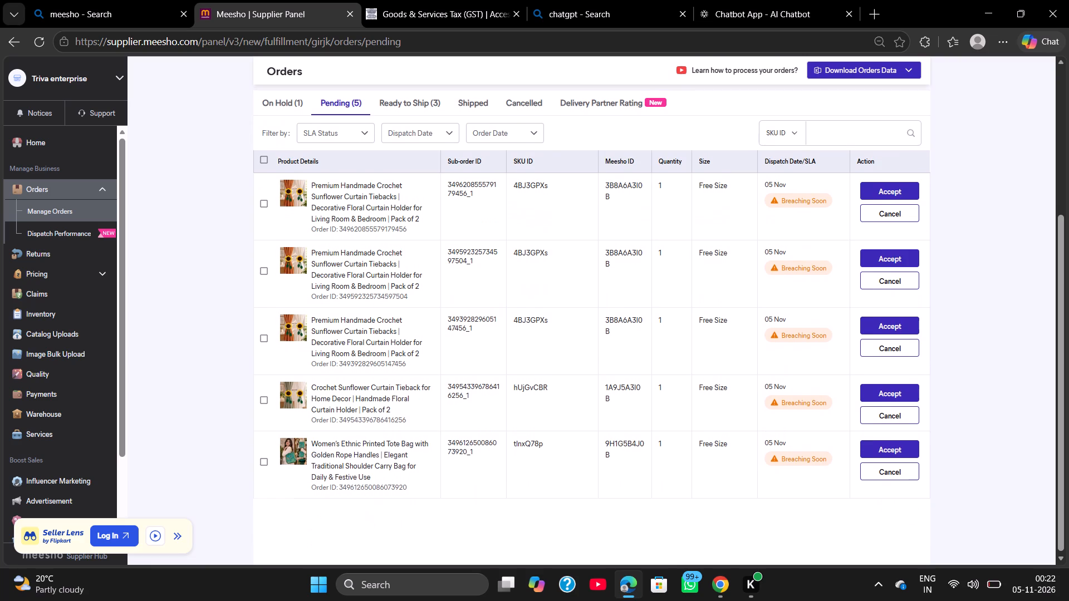
scroll(376, 251, "up", 1)
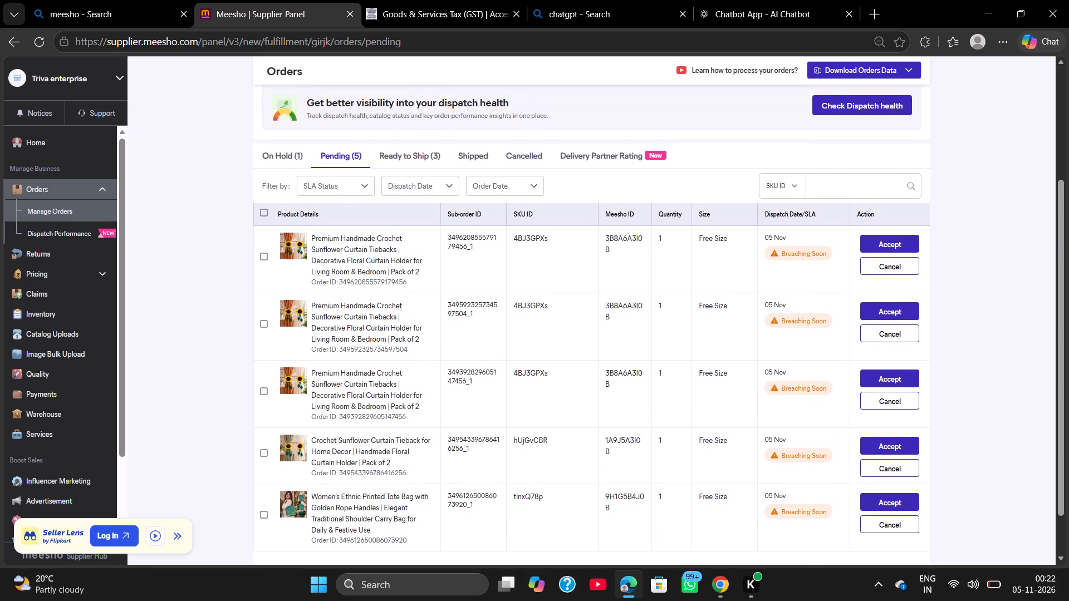
scroll(376, 251, "up", 1)
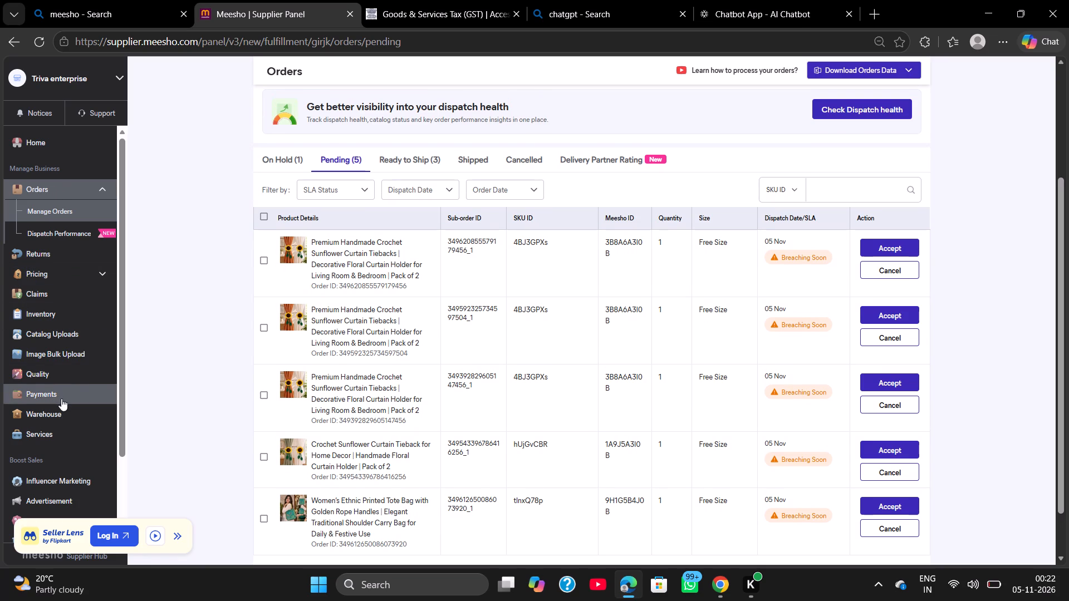
Examine the account's quality score, its rating bands and the quality recommendations on the Product Quality page.
left_click(47, 374)
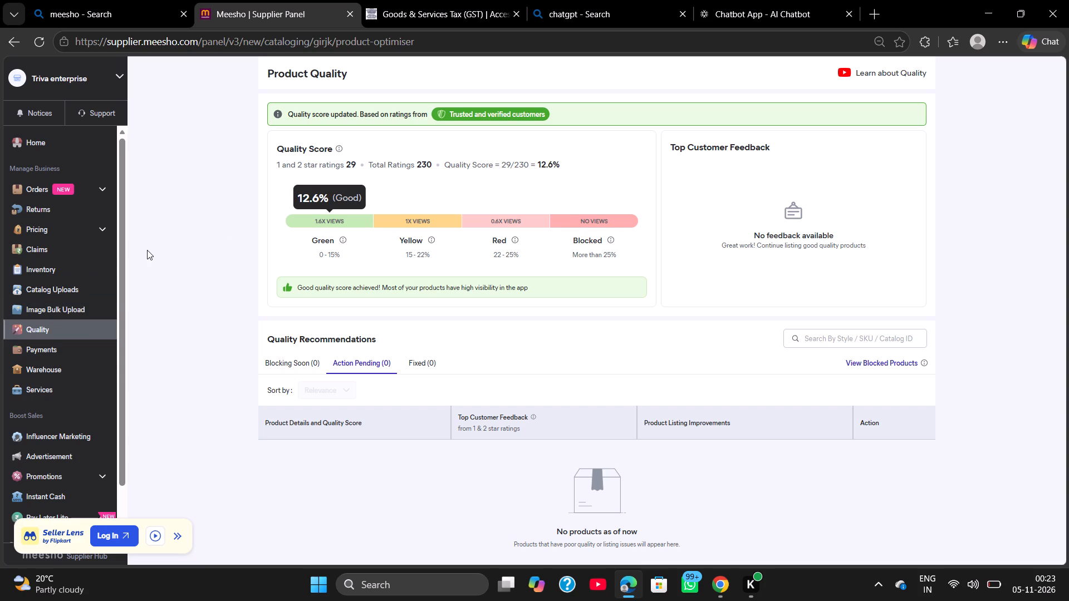
left_click(420, 220)
left_click(333, 218)
left_click_drag(328, 207, 410, 217)
left_click(410, 217)
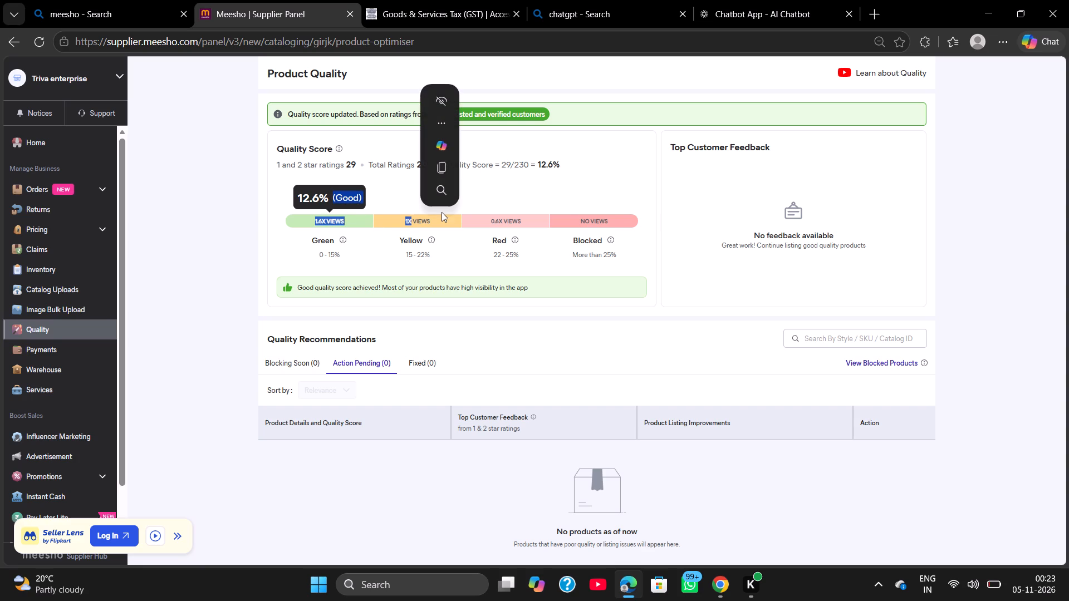
left_click(442, 212)
scroll(459, 339, "down", 3)
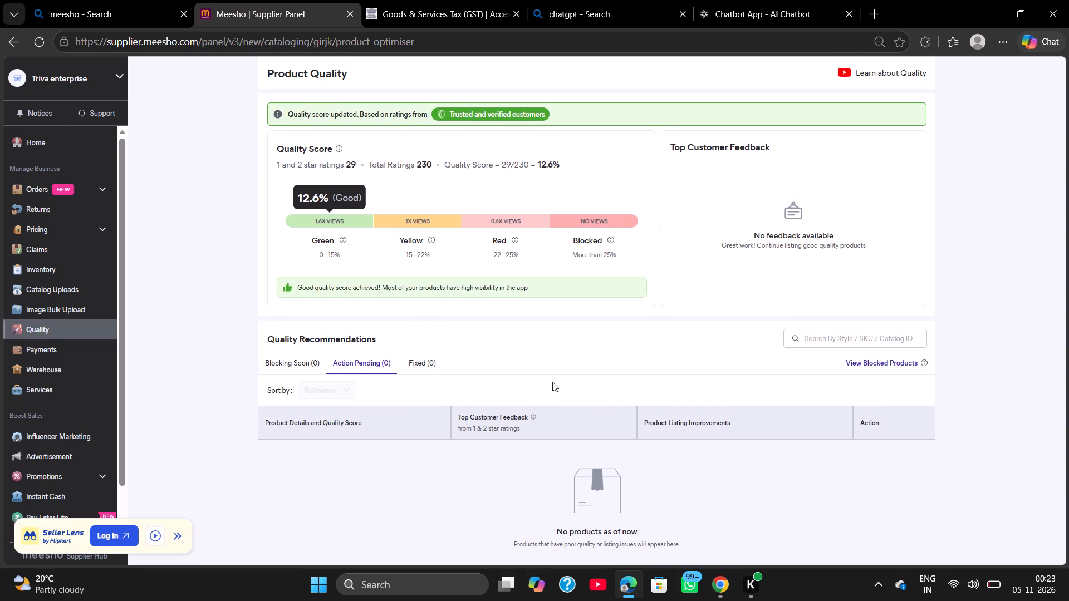
Examine the column headings of the Quality Recommendations table on the Product Quality page.
left_click_drag(900, 422, 714, 415)
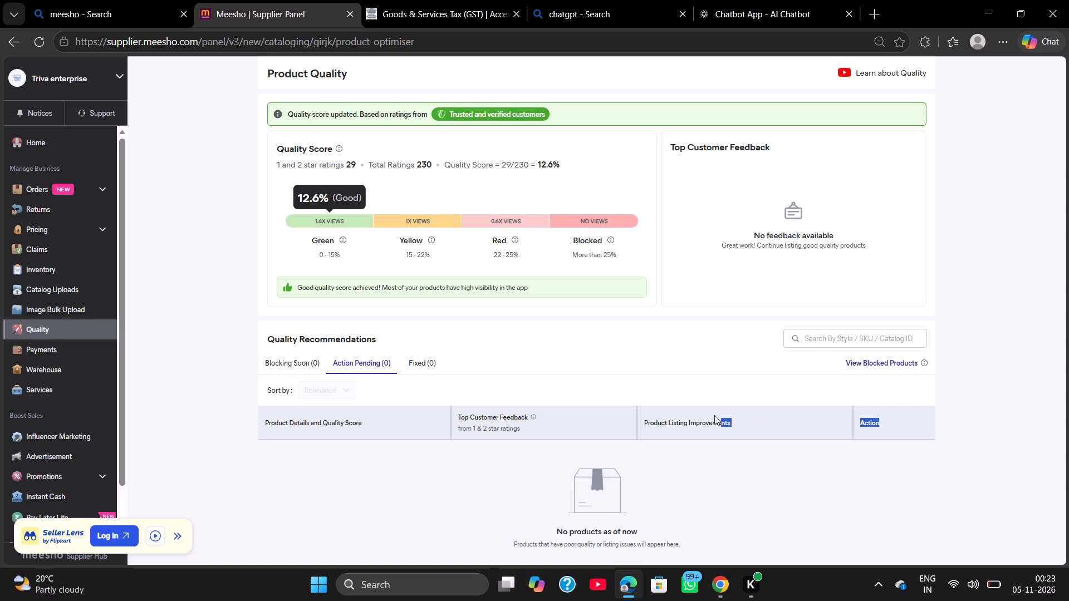
left_click_drag(714, 415, 337, 425)
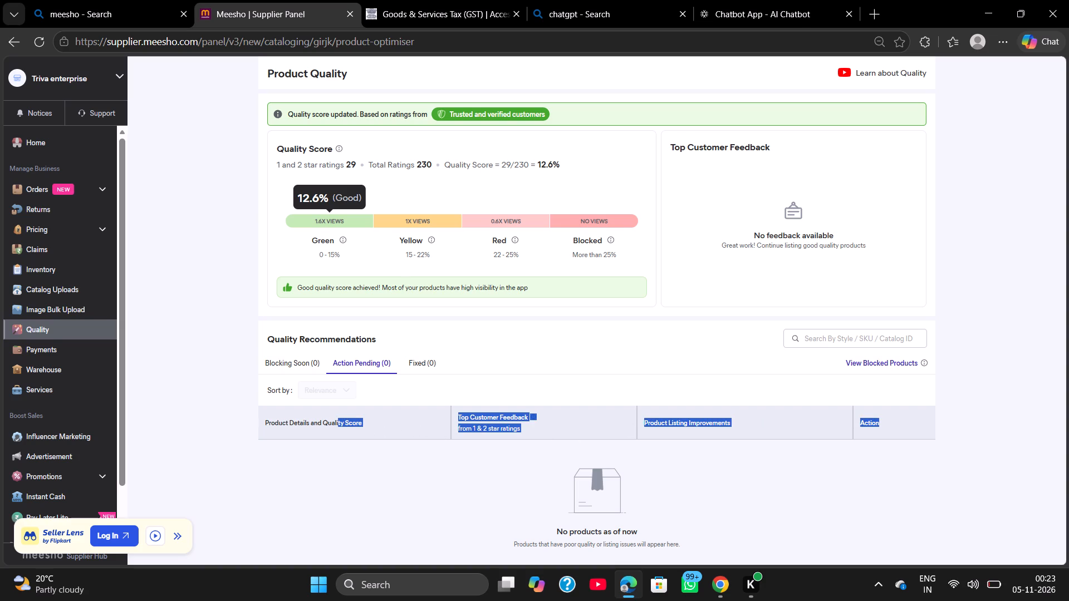
left_click_drag(337, 425, 244, 419)
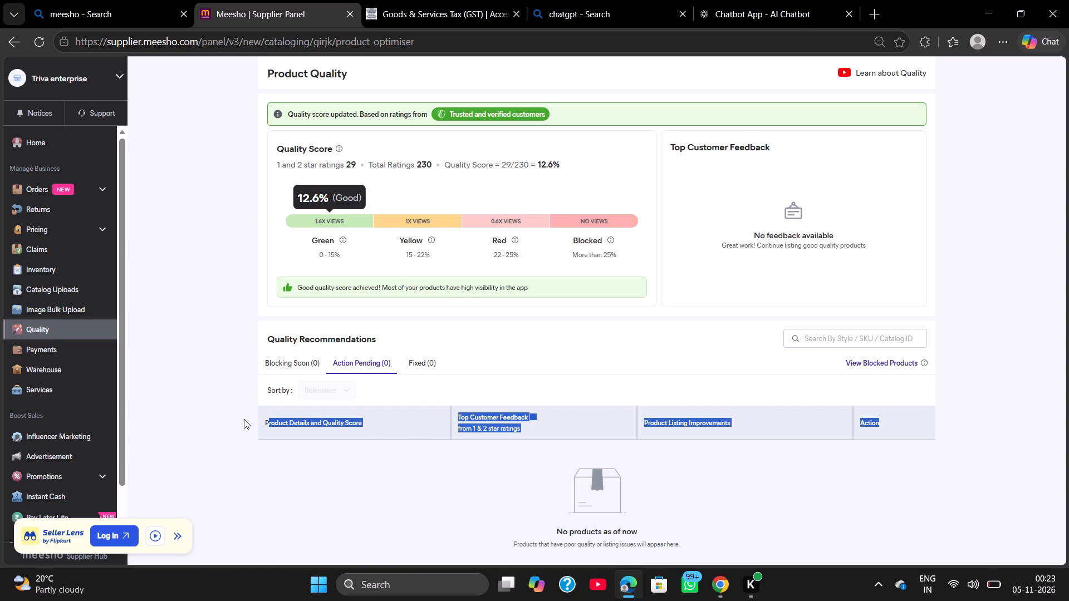
left_click_drag(244, 419, 246, 416)
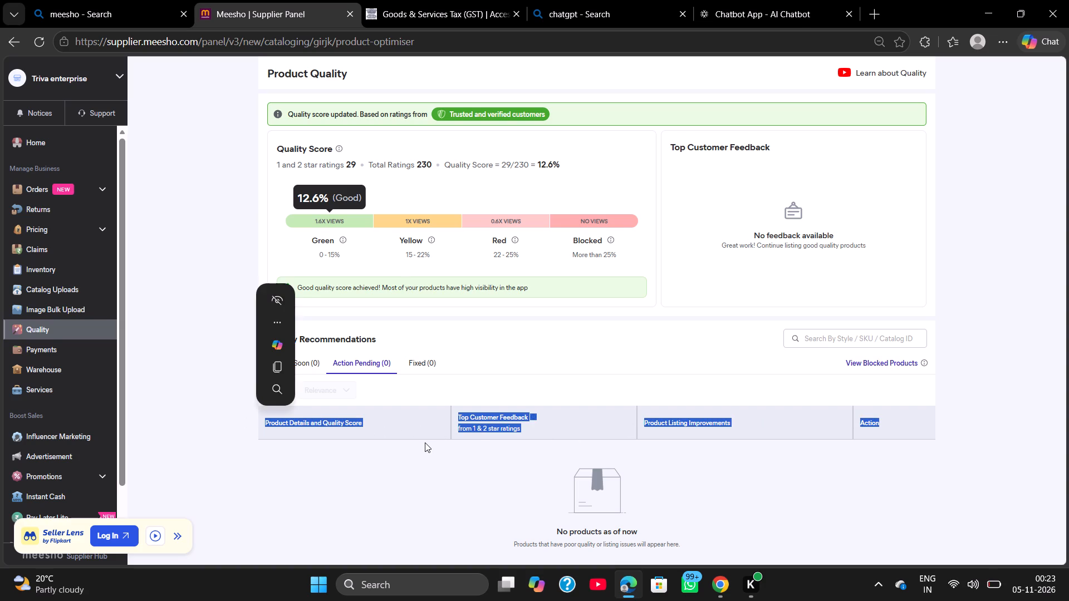
left_click(425, 441)
scroll(425, 441, "down", 2)
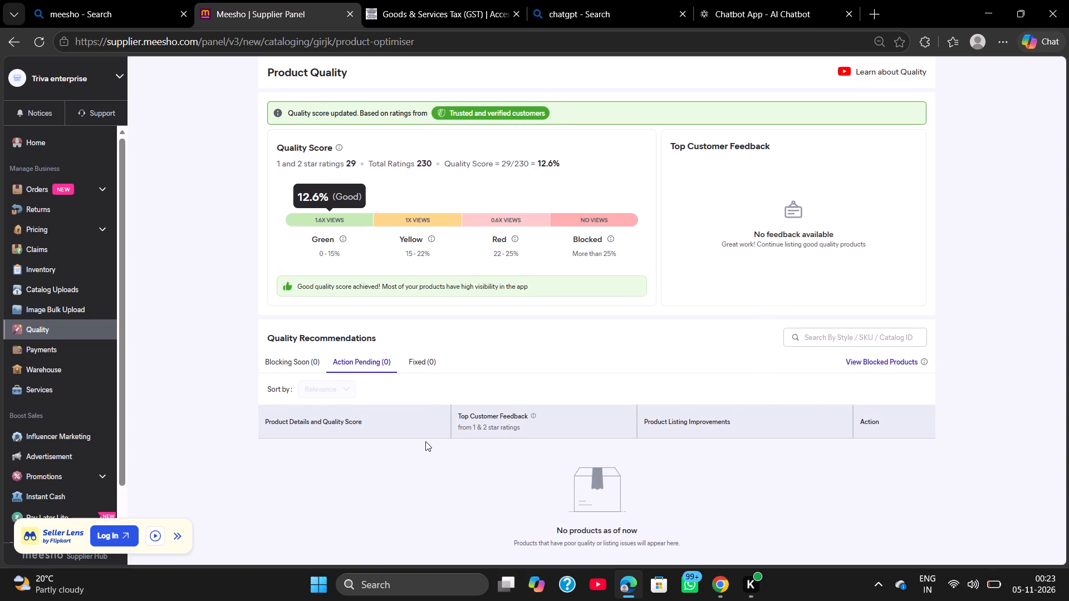
scroll(425, 441, "up", 3)
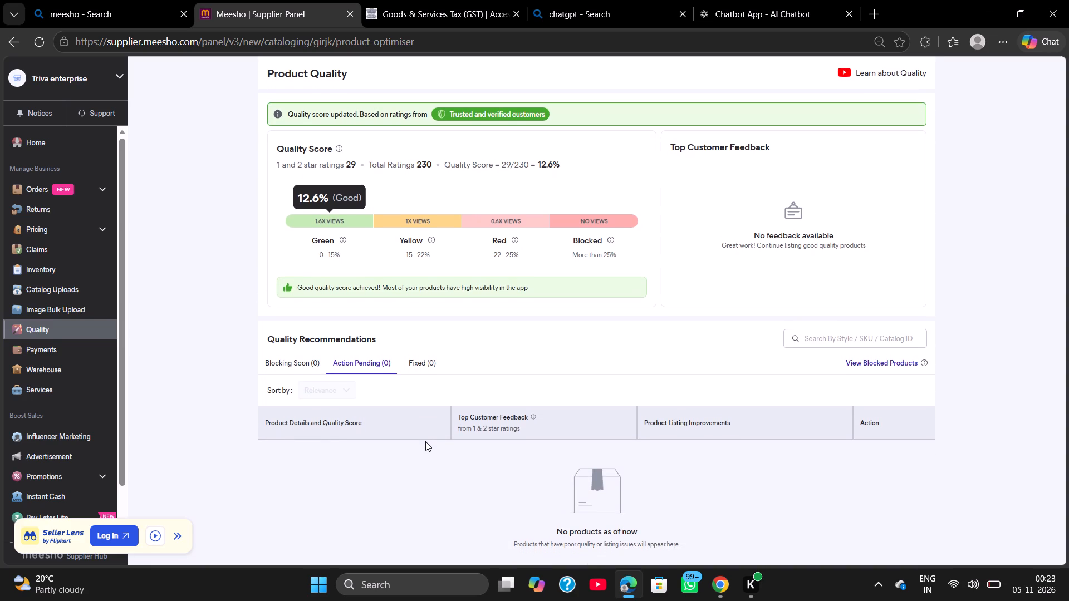
Look over the order status categories on the Orders page and review the Delivery Partner Rating list of pickups.
left_click(29, 182)
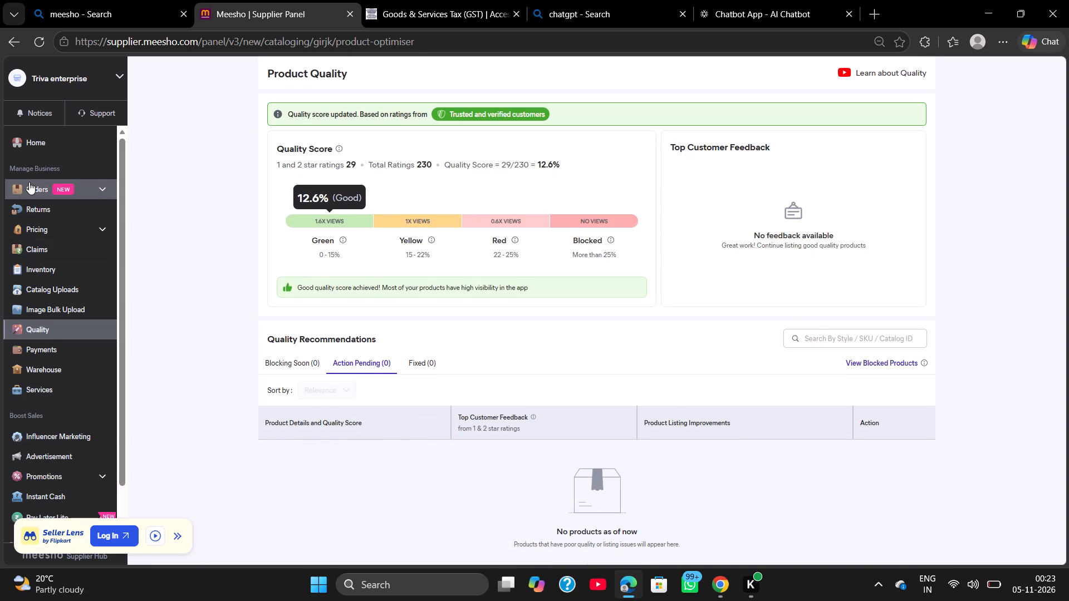
scroll(336, 280, "down", 2)
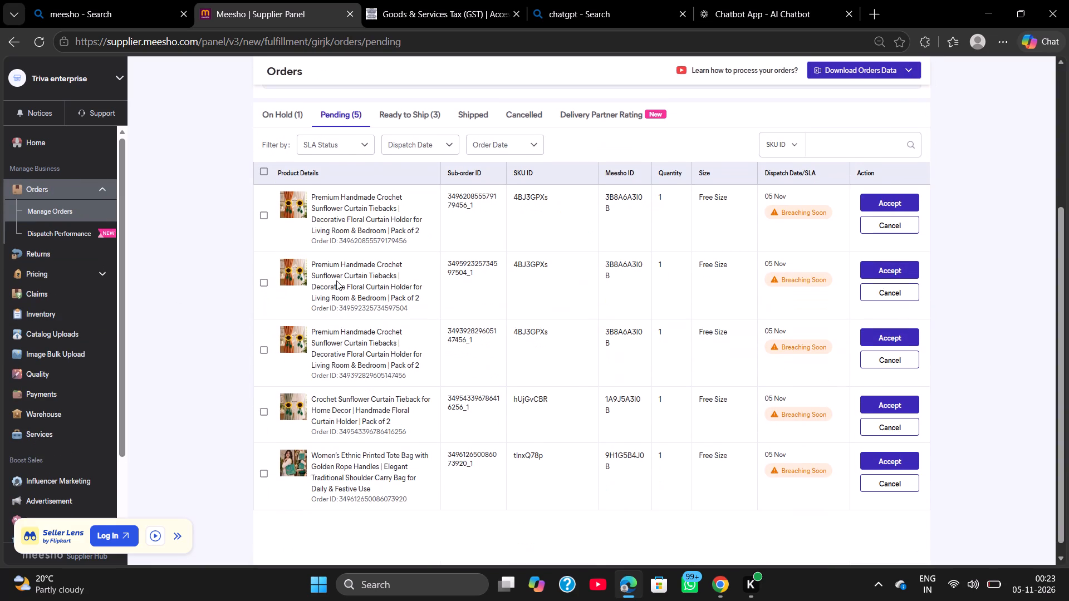
left_click_drag(252, 108, 648, 135)
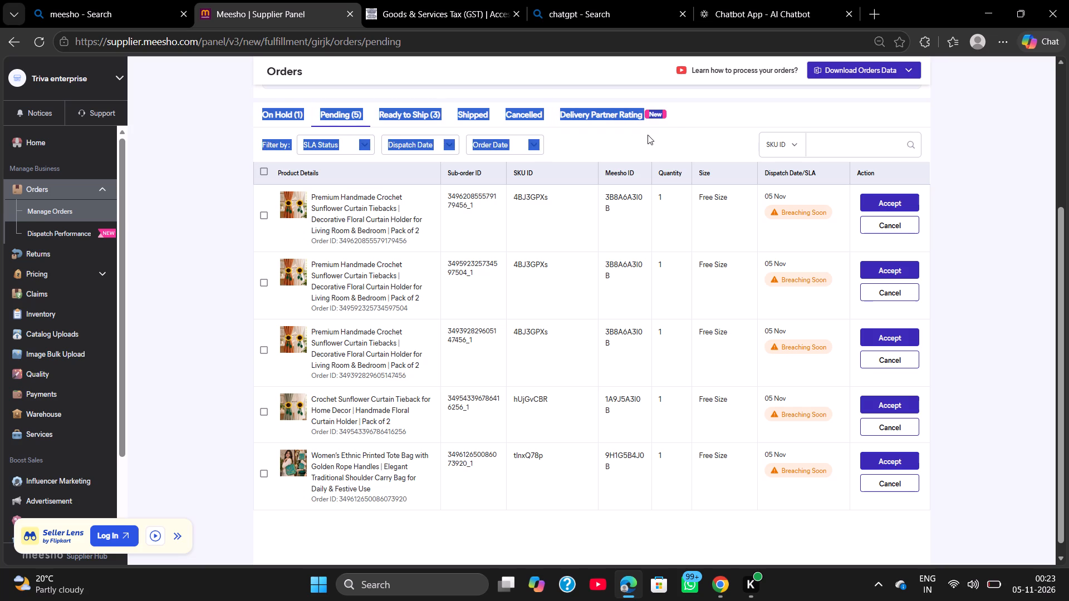
left_click_drag(648, 135, 672, 121)
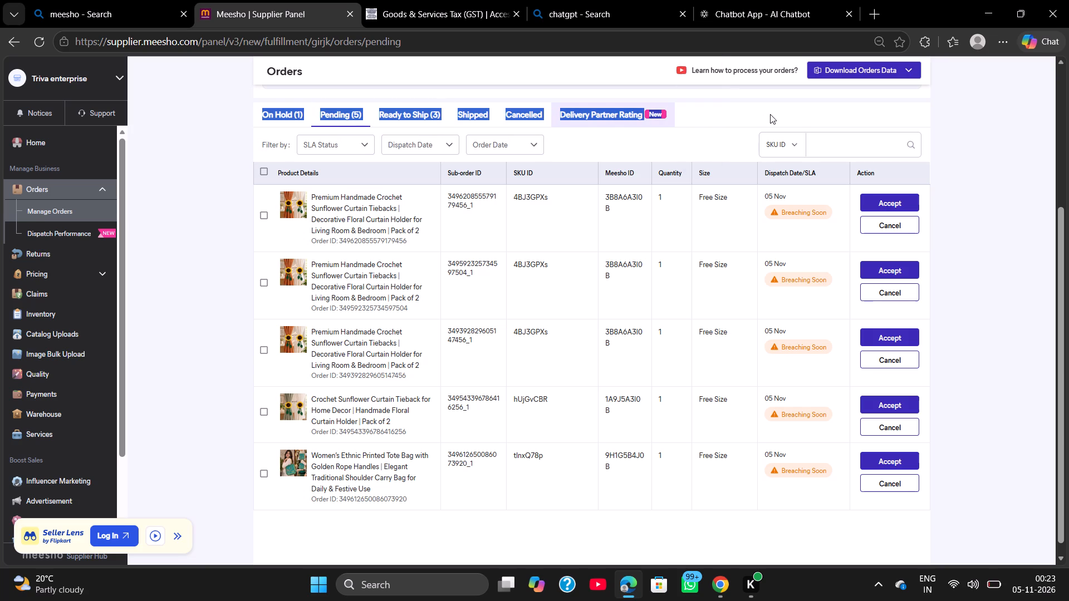
left_click(770, 114)
left_click(606, 116)
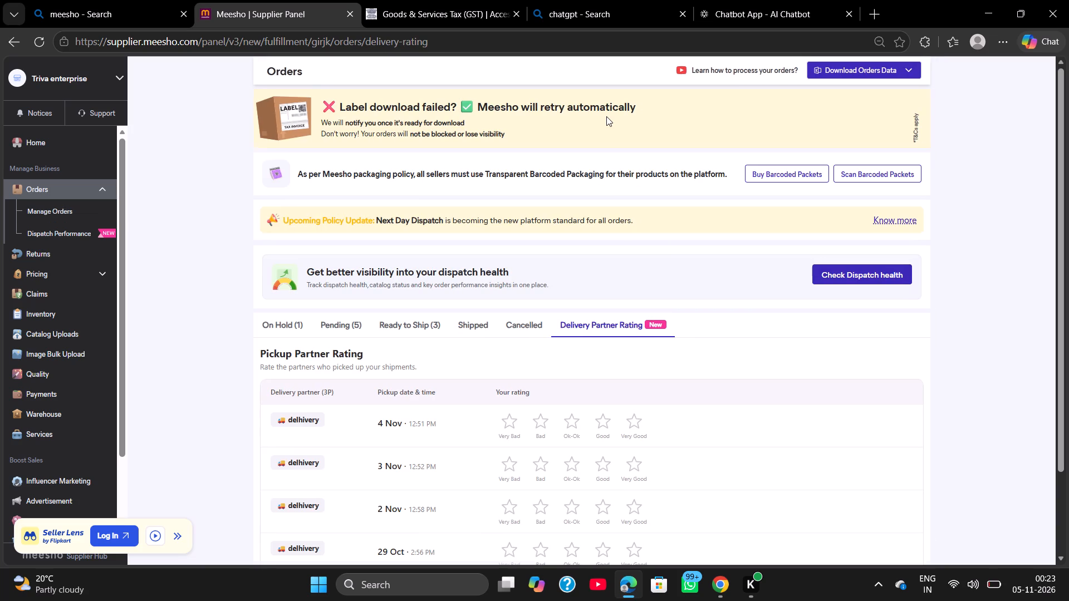
scroll(643, 181, "down", 1)
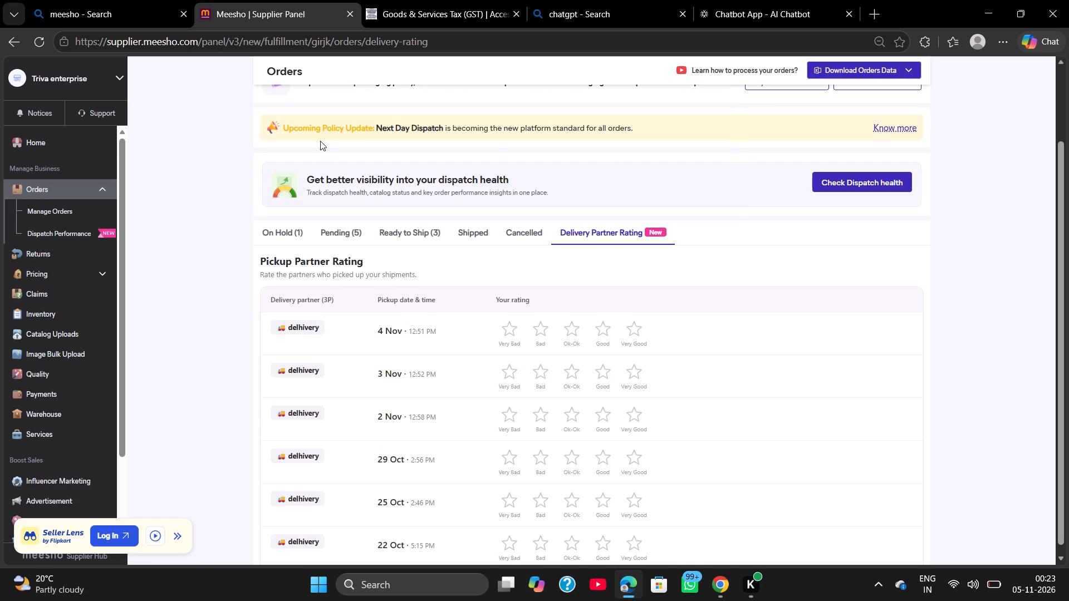
Review the Returns overview, checking the customer return rate summary and each product's return performance.
left_click(31, 244)
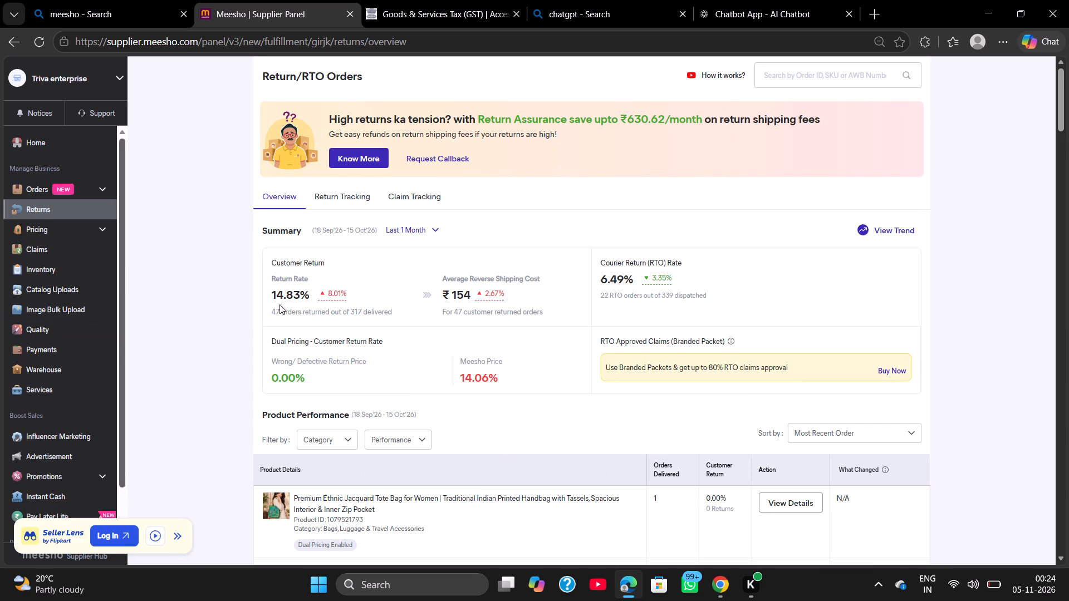
left_click_drag(368, 290, 266, 288)
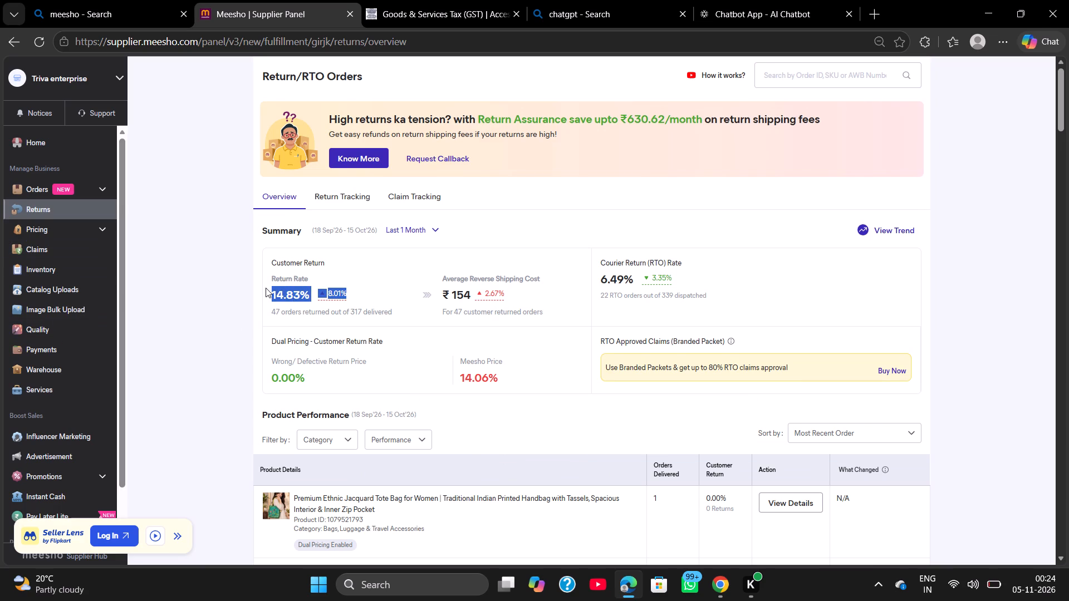
left_click_drag(266, 288, 272, 295)
left_click(257, 289)
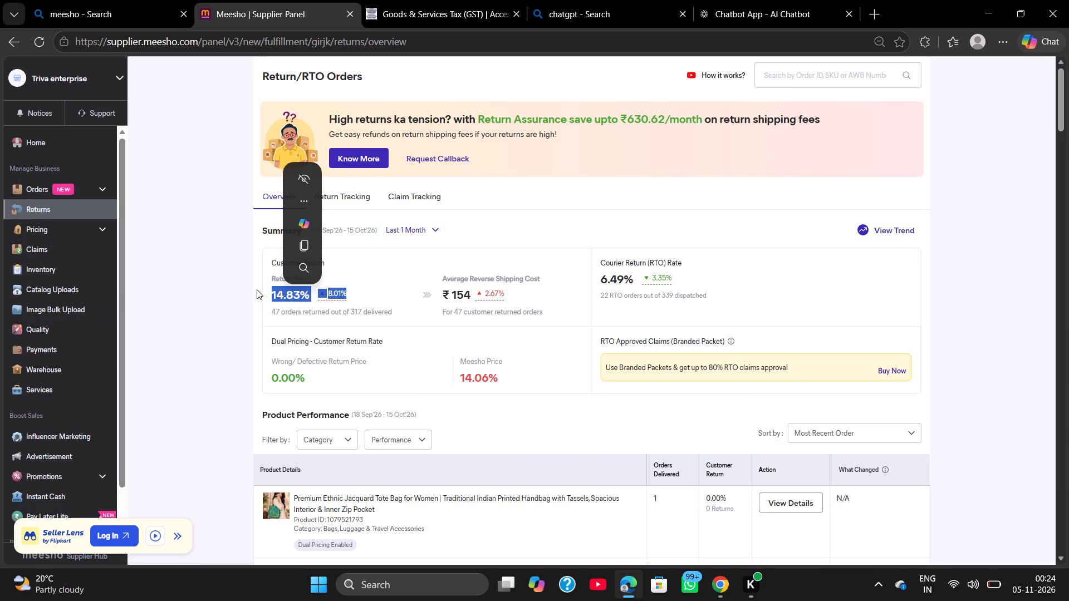
left_click(254, 274)
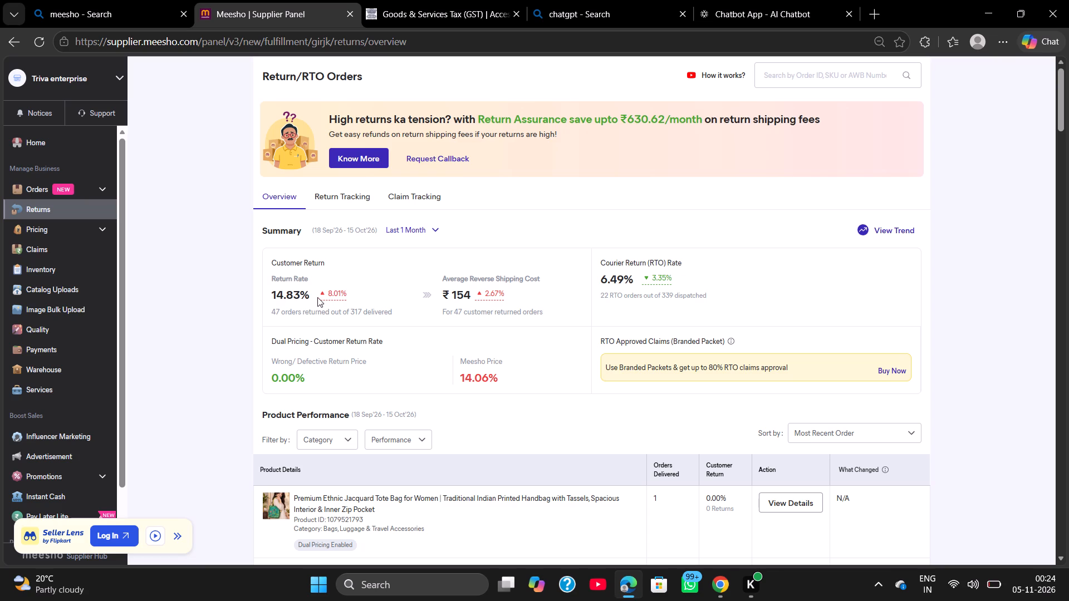
left_click_drag(312, 293, 272, 290)
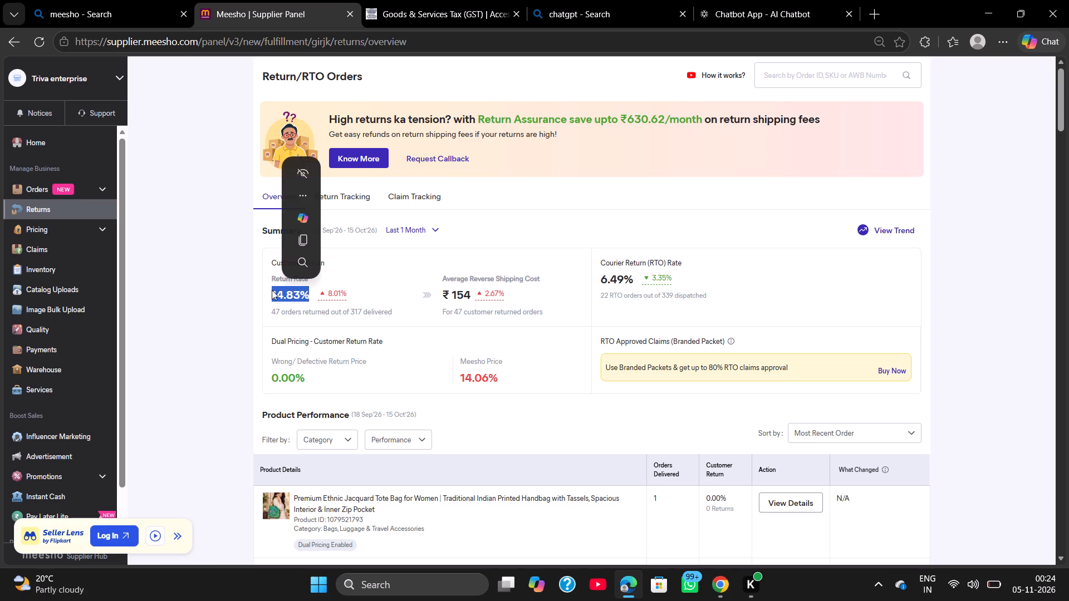
left_click(248, 284)
scroll(487, 359, "down", 2)
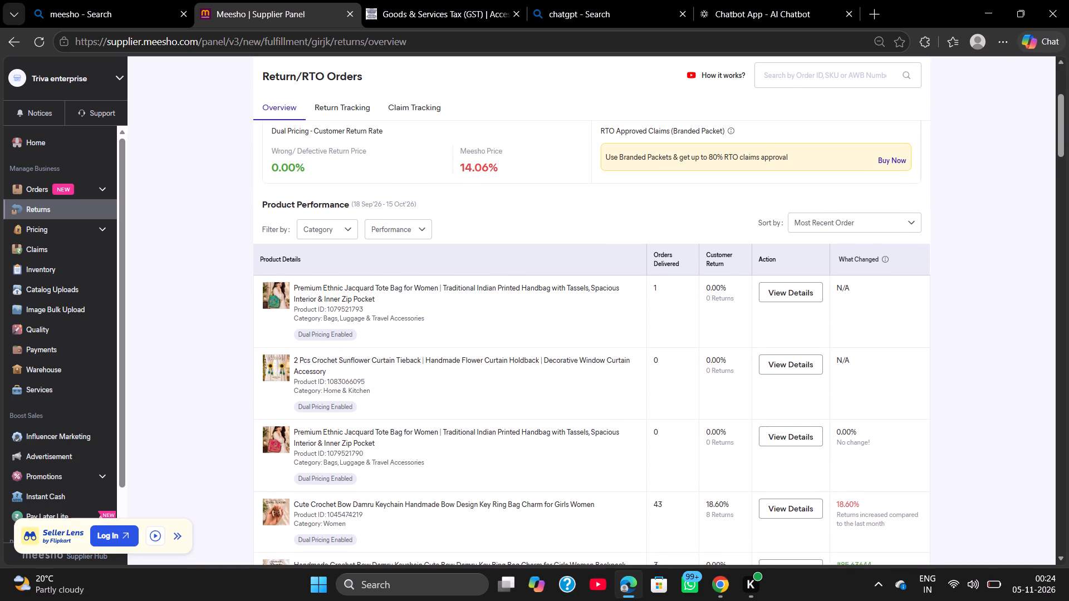
scroll(487, 359, "down", 5)
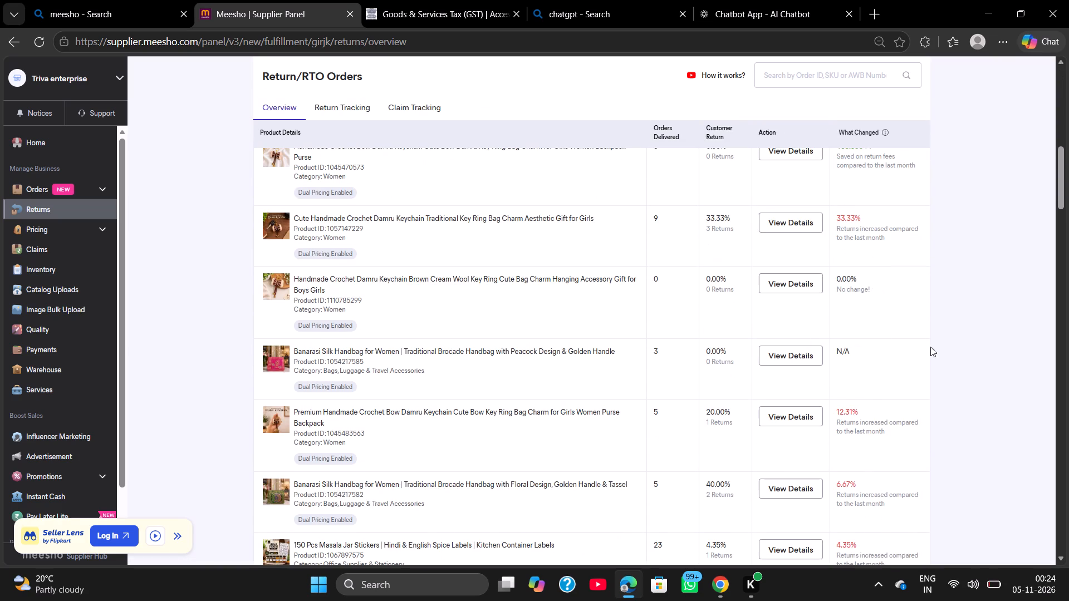
scroll(944, 345, "down", 10)
scroll(944, 345, "up", 11)
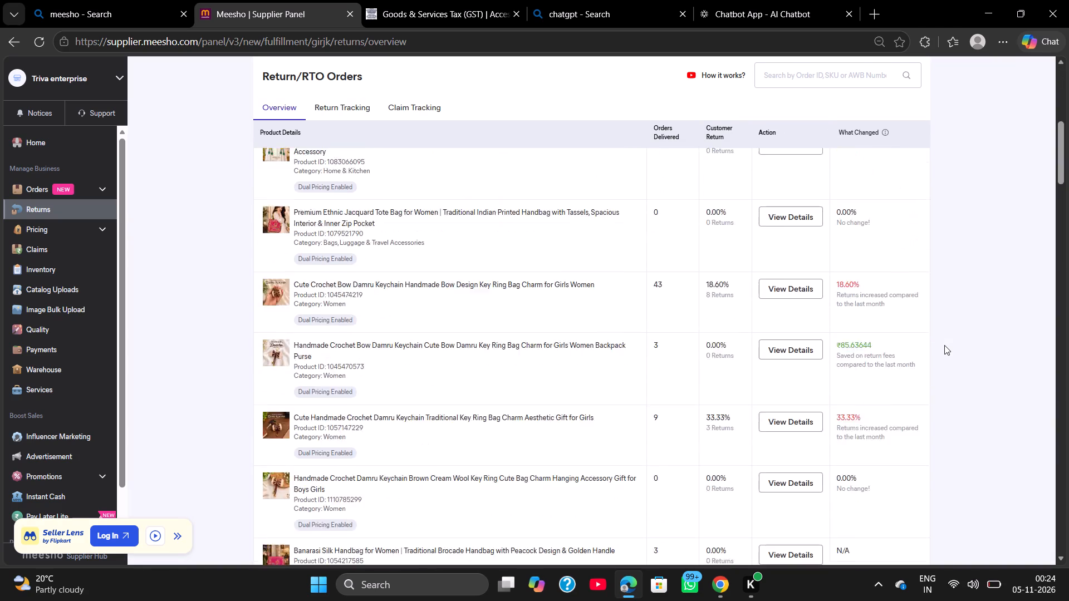
scroll(944, 345, "up", 4)
scroll(944, 345, "down", 3)
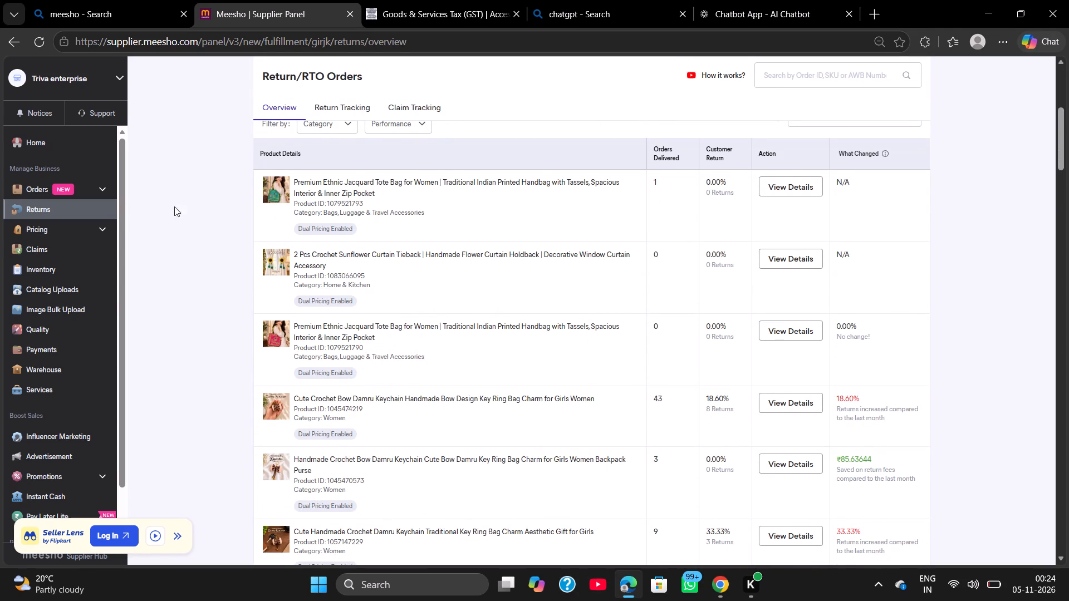
Return to the Orders page and review the pending orders with their products and dispatch dates.
left_click(52, 191)
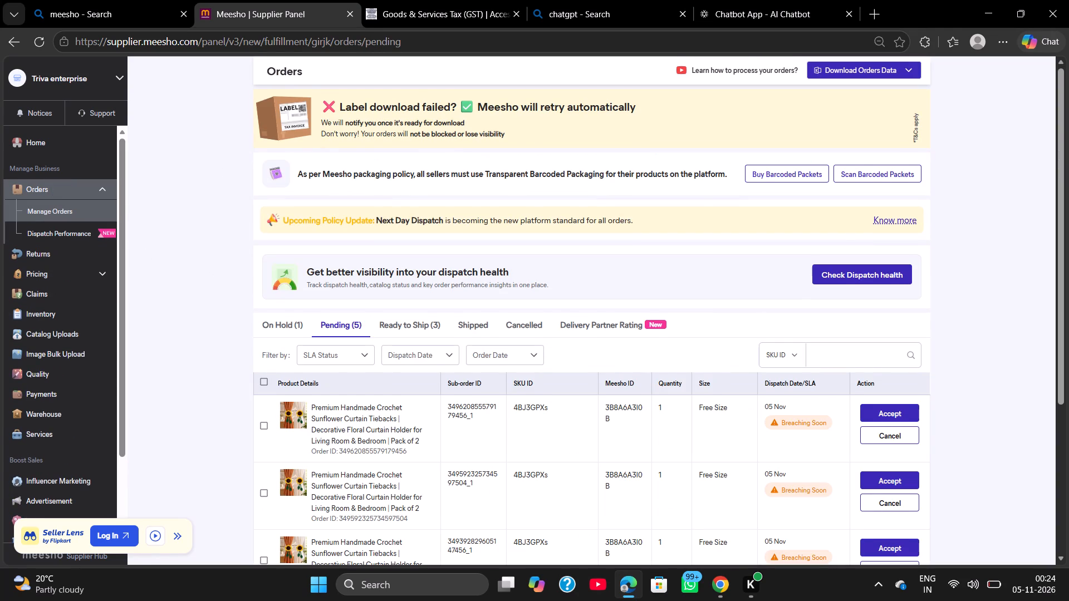
scroll(281, 353, "down", 3)
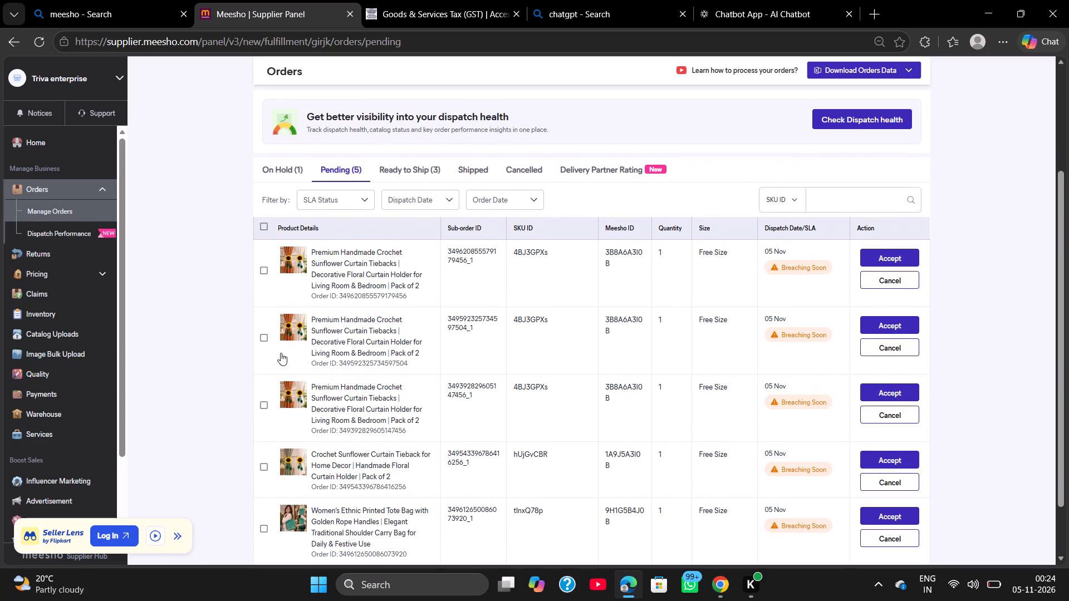
scroll(281, 353, "down", 2)
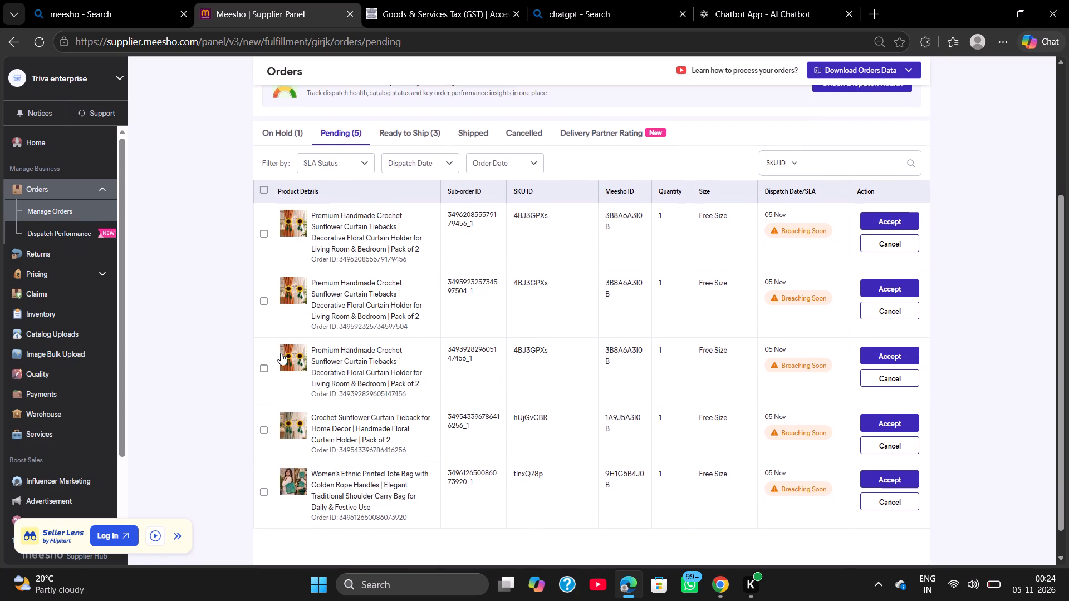
scroll(281, 353, "down", 2)
scroll(281, 353, "up", 2)
scroll(281, 353, "down", 1)
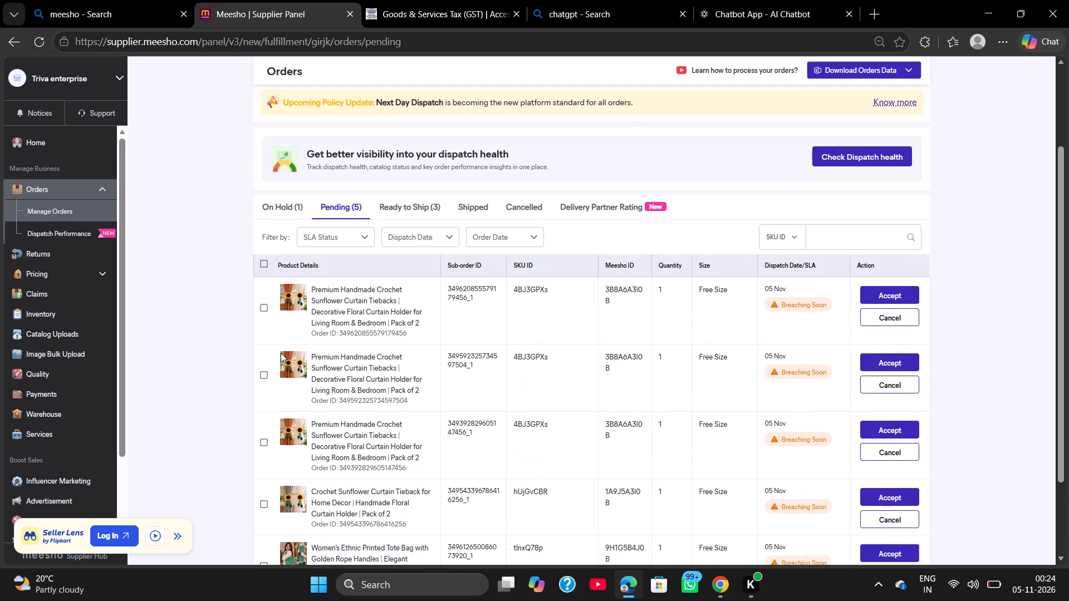
scroll(281, 353, "down", 1)
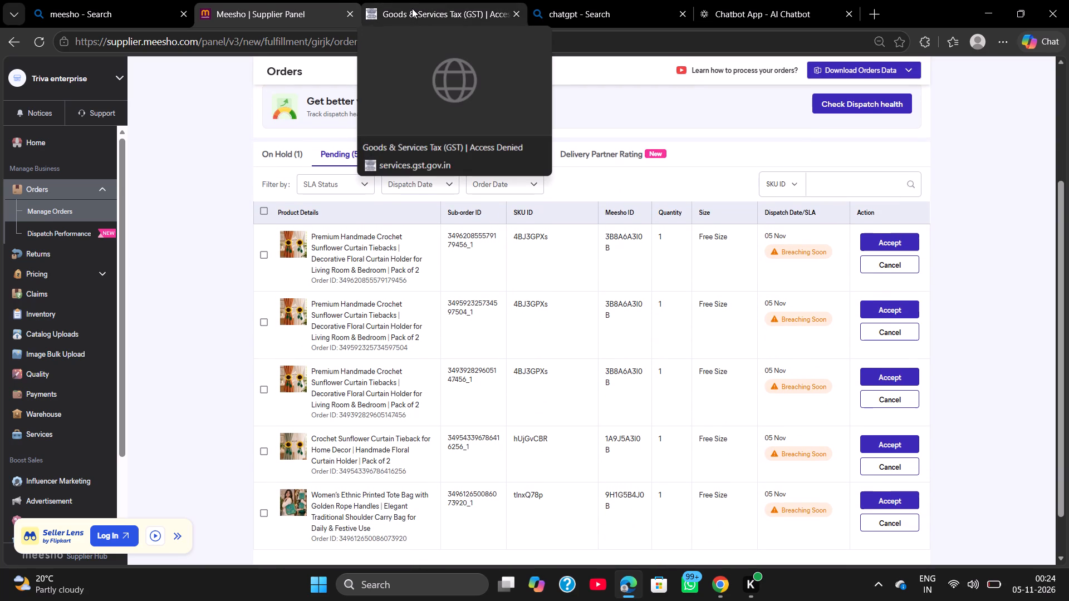
left_click(277, 9)
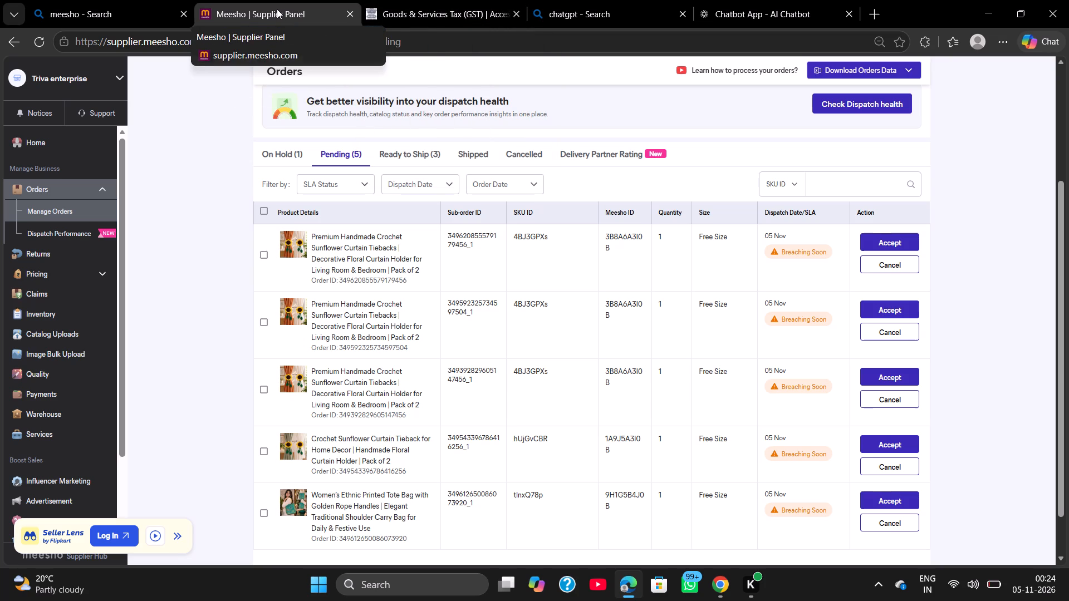